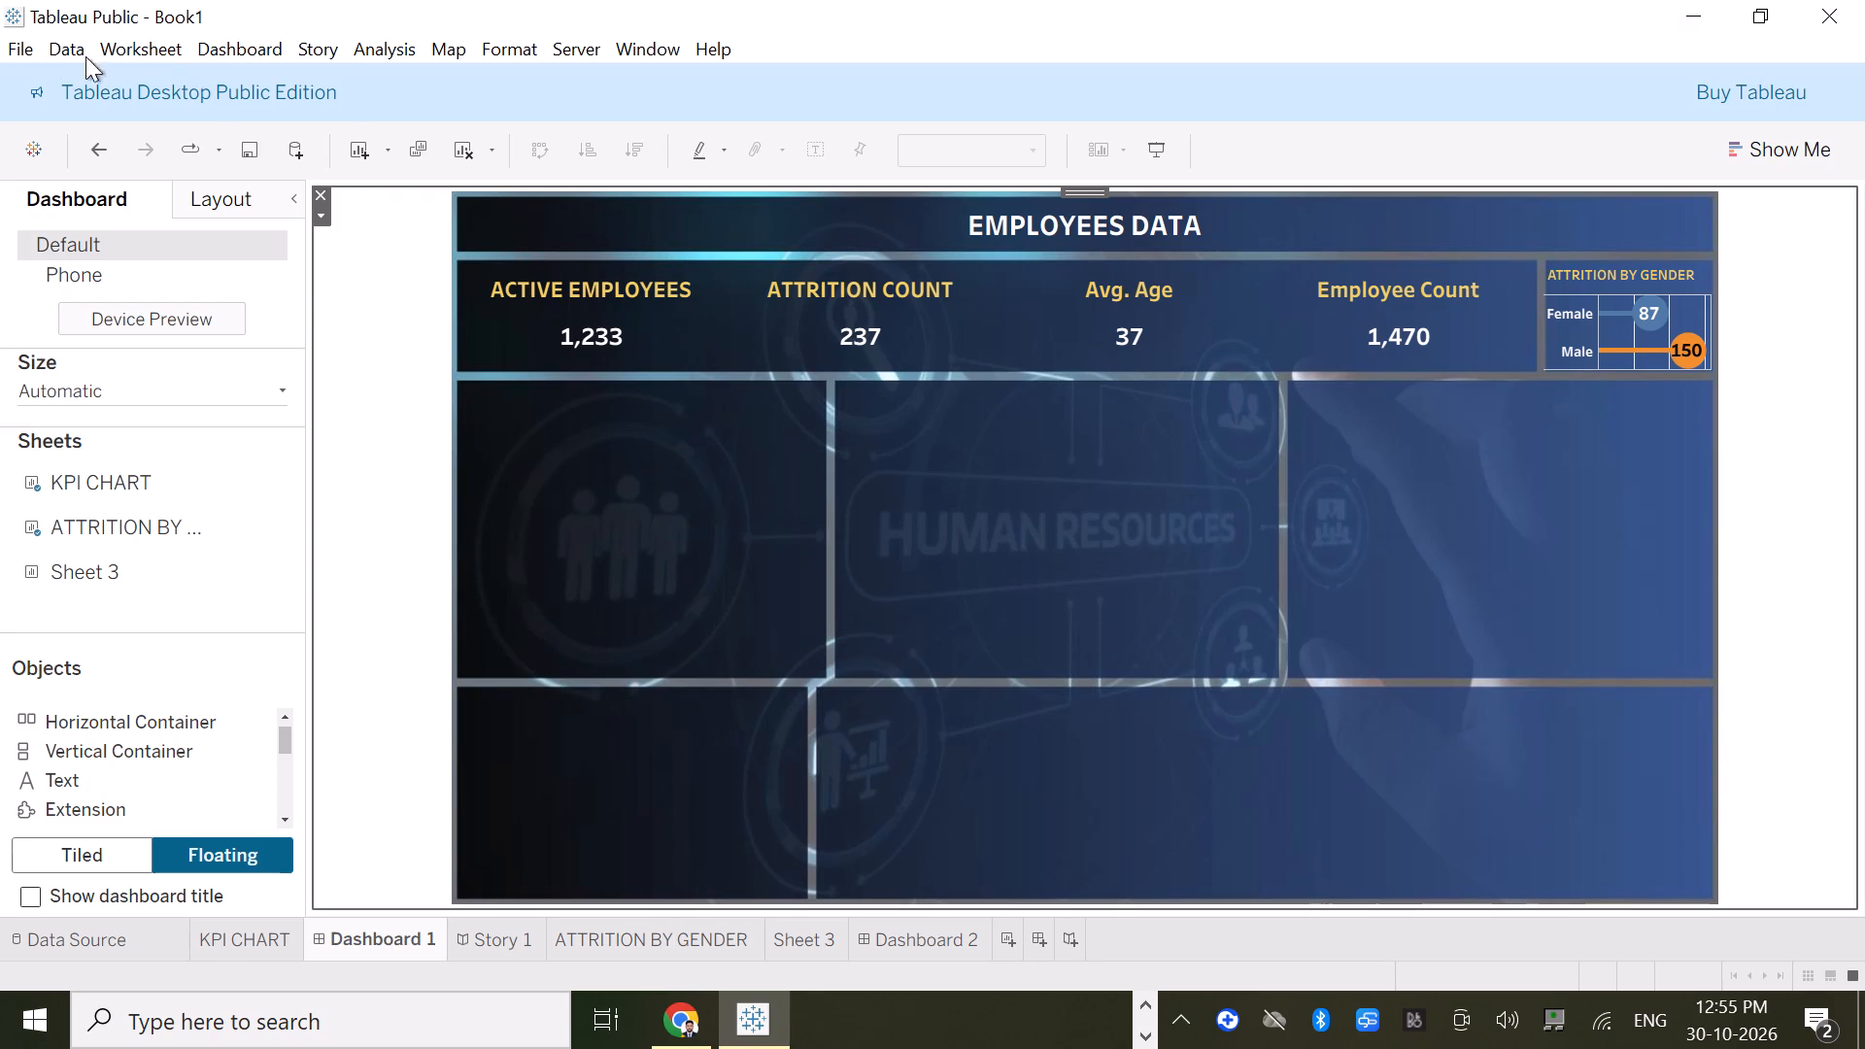
Start saving the workbook under a new location and create a folder named DASHBOARD in C:\Program Files\Tableau\Tableau Public 2025.3.
left_click(14, 37)
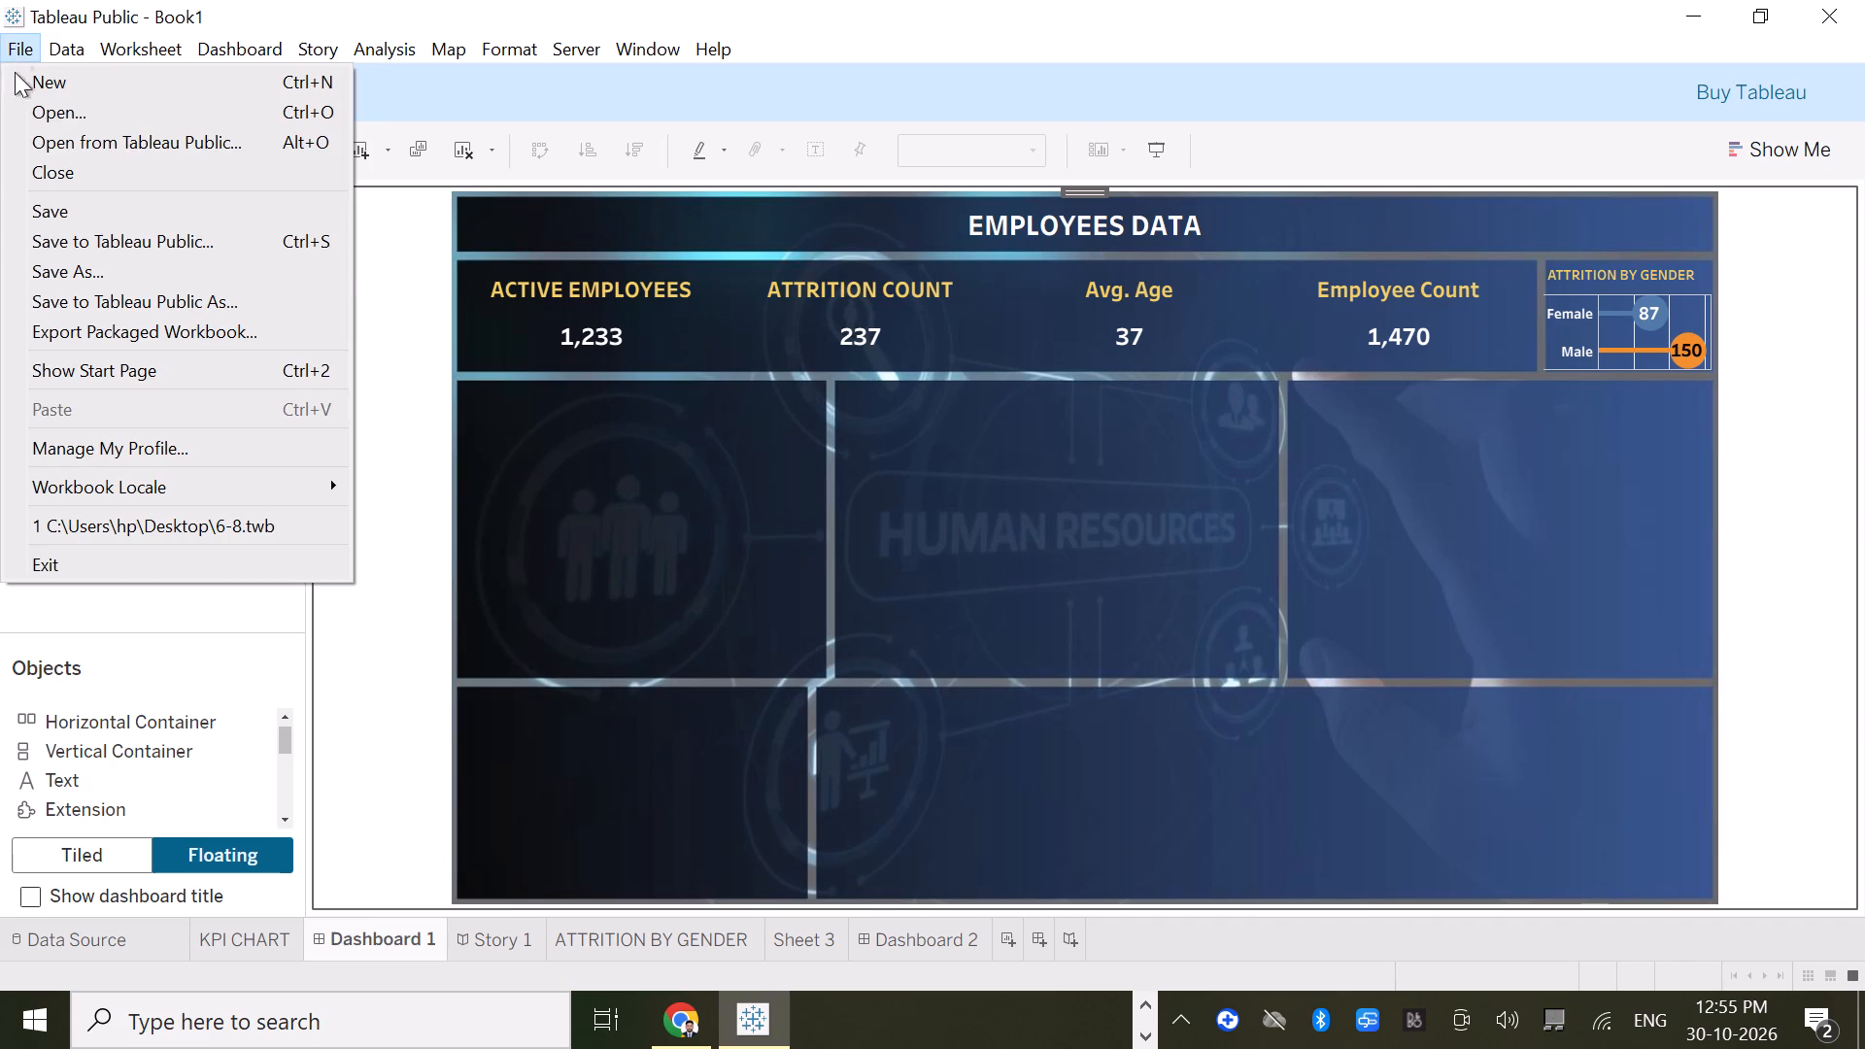
left_click(73, 274)
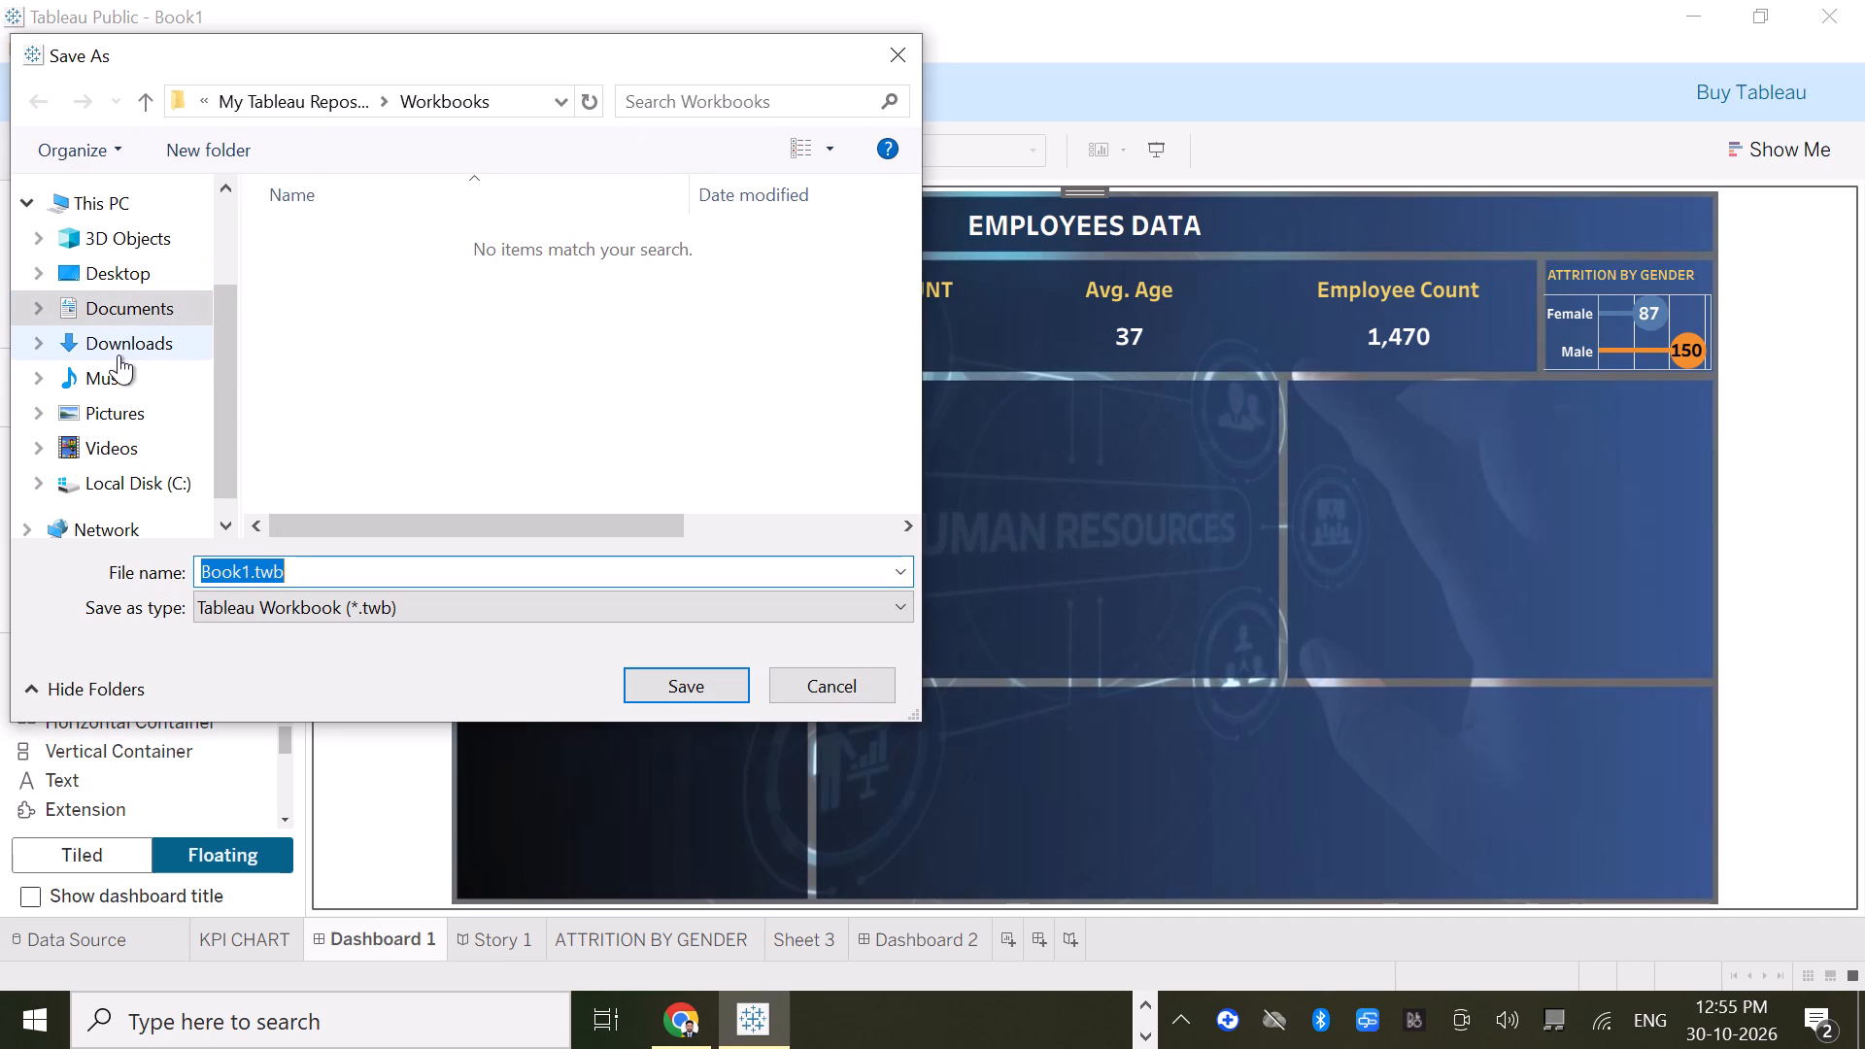
scroll(134, 442, "down", 1)
left_click(115, 436)
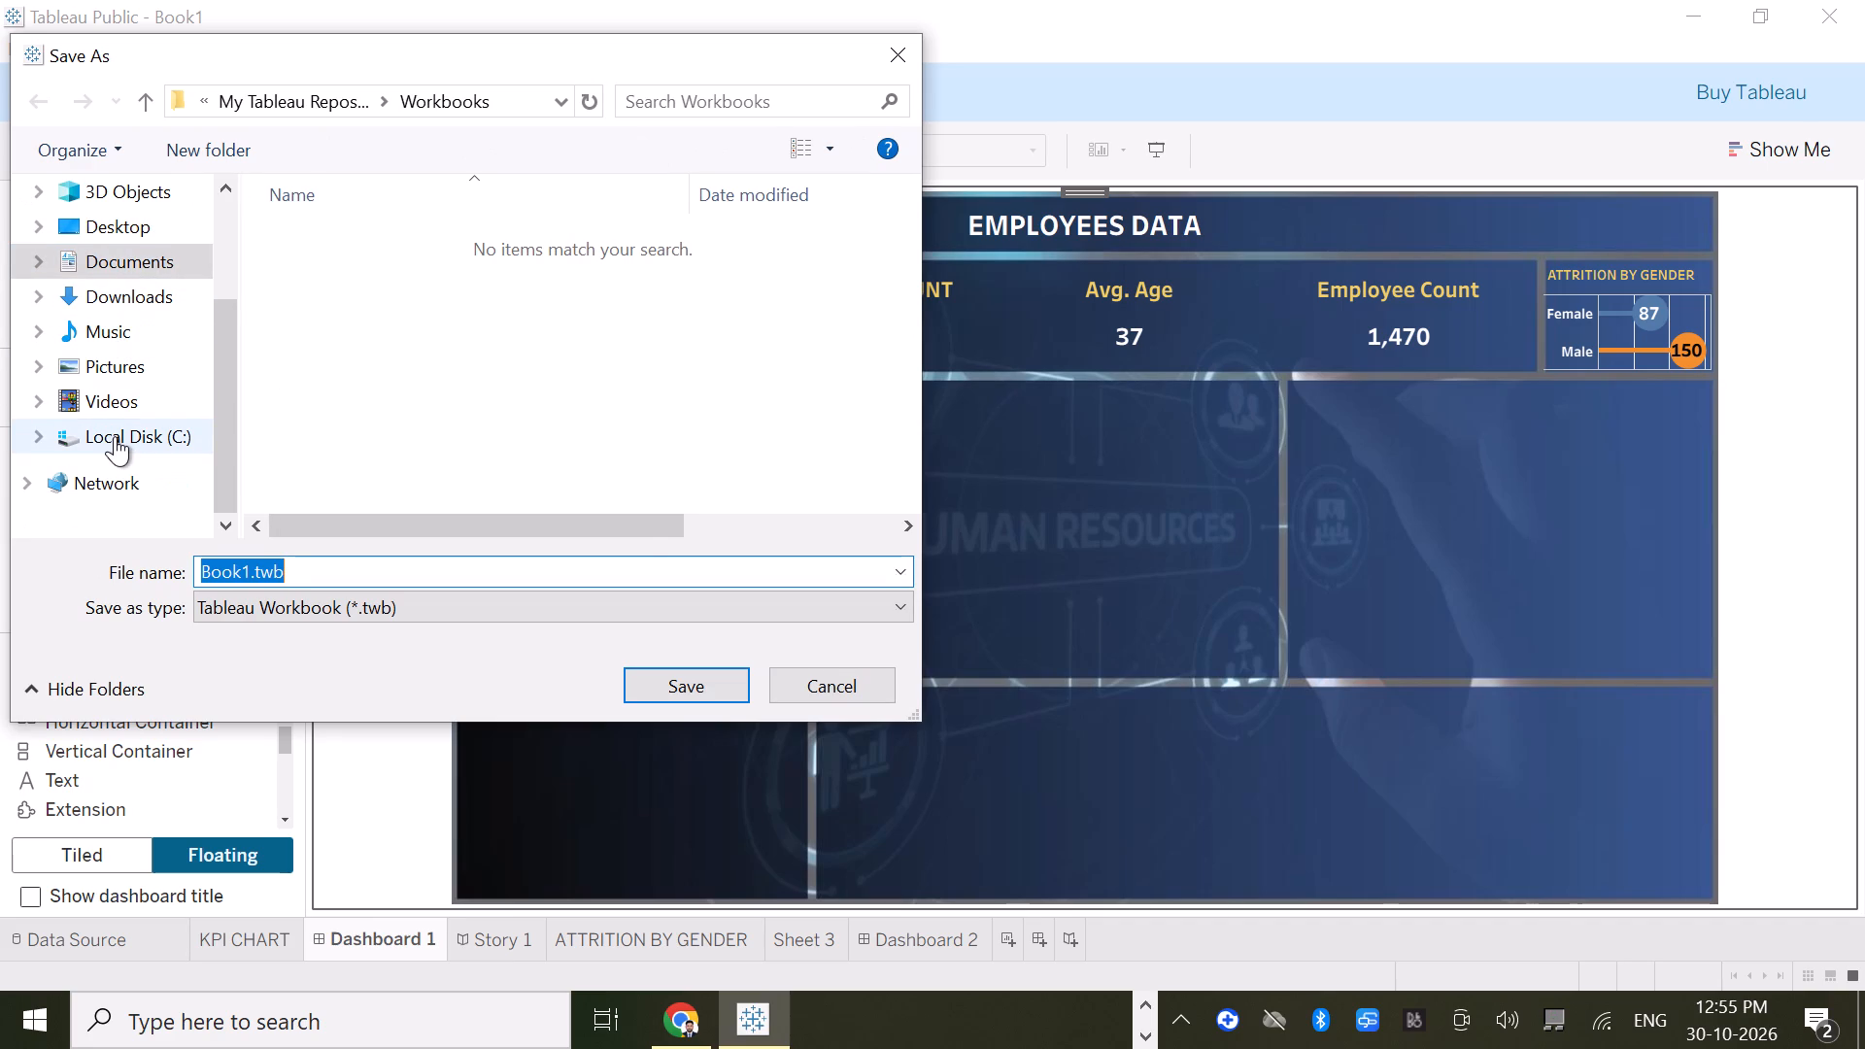
scroll(358, 402, "down", 2)
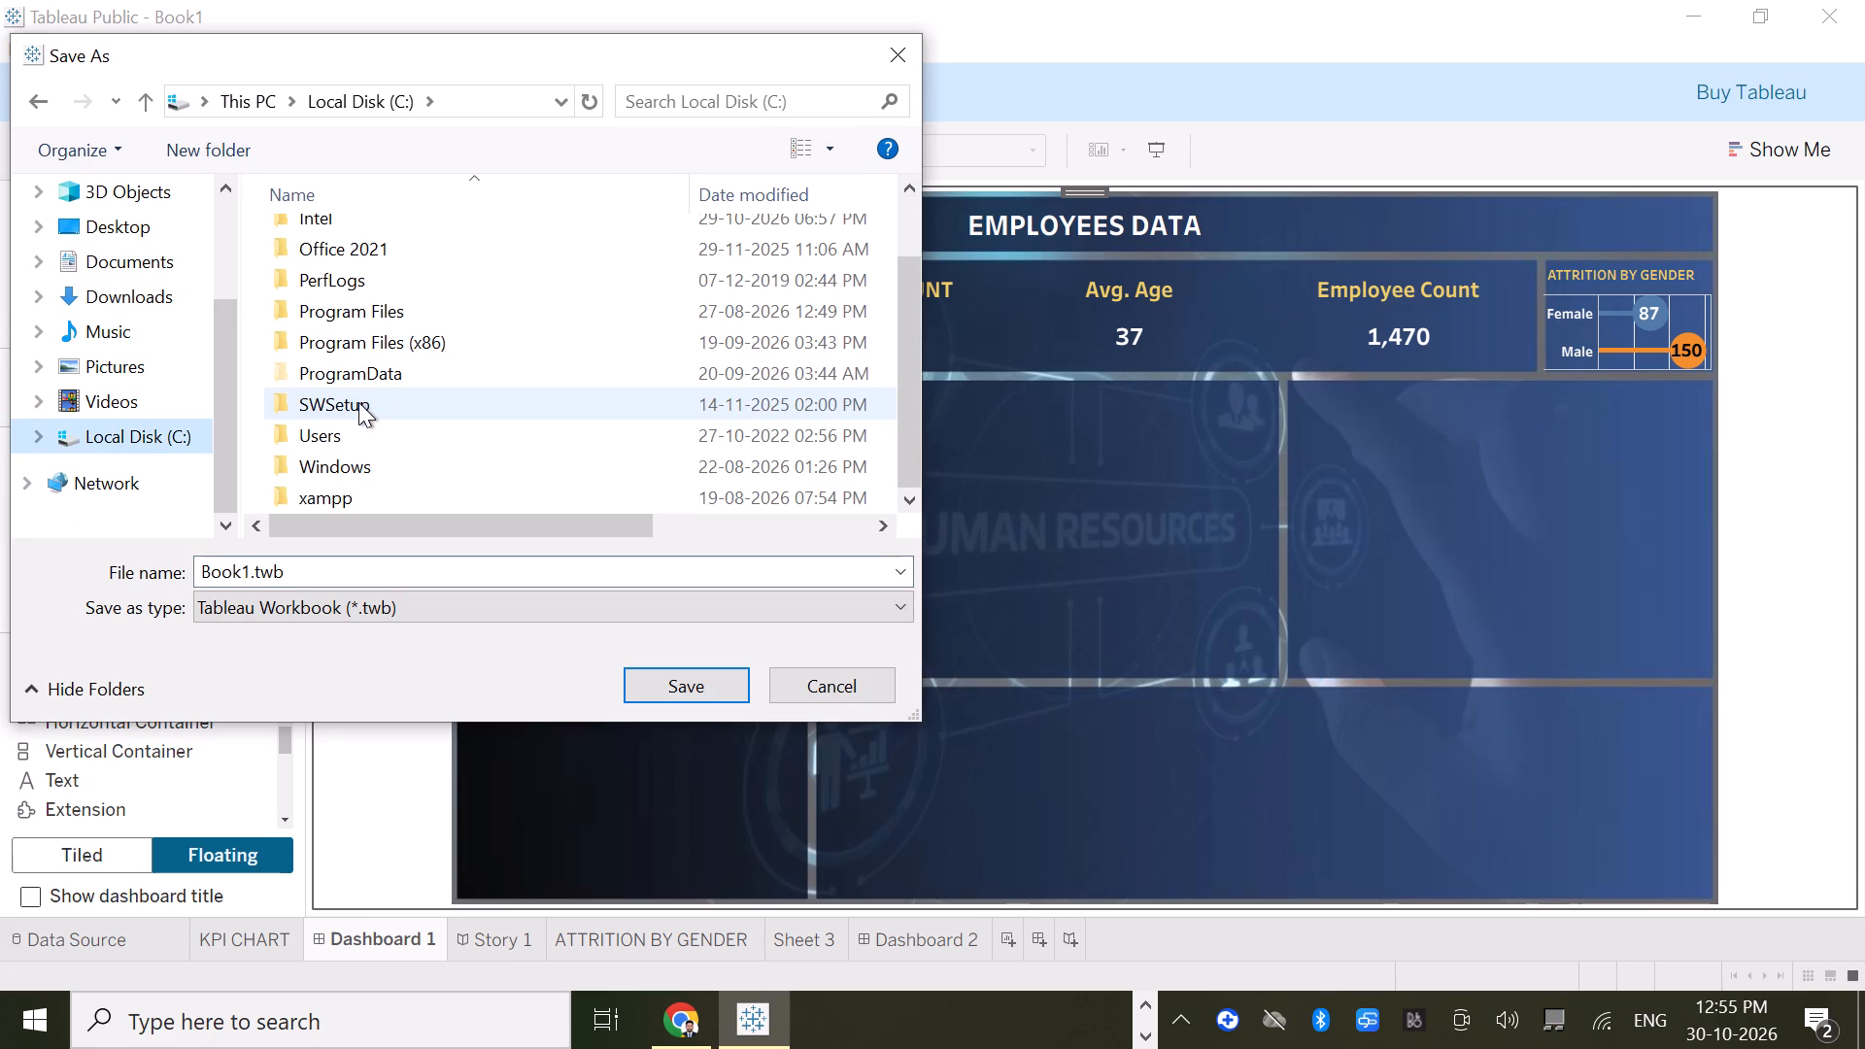
double_click(346, 312)
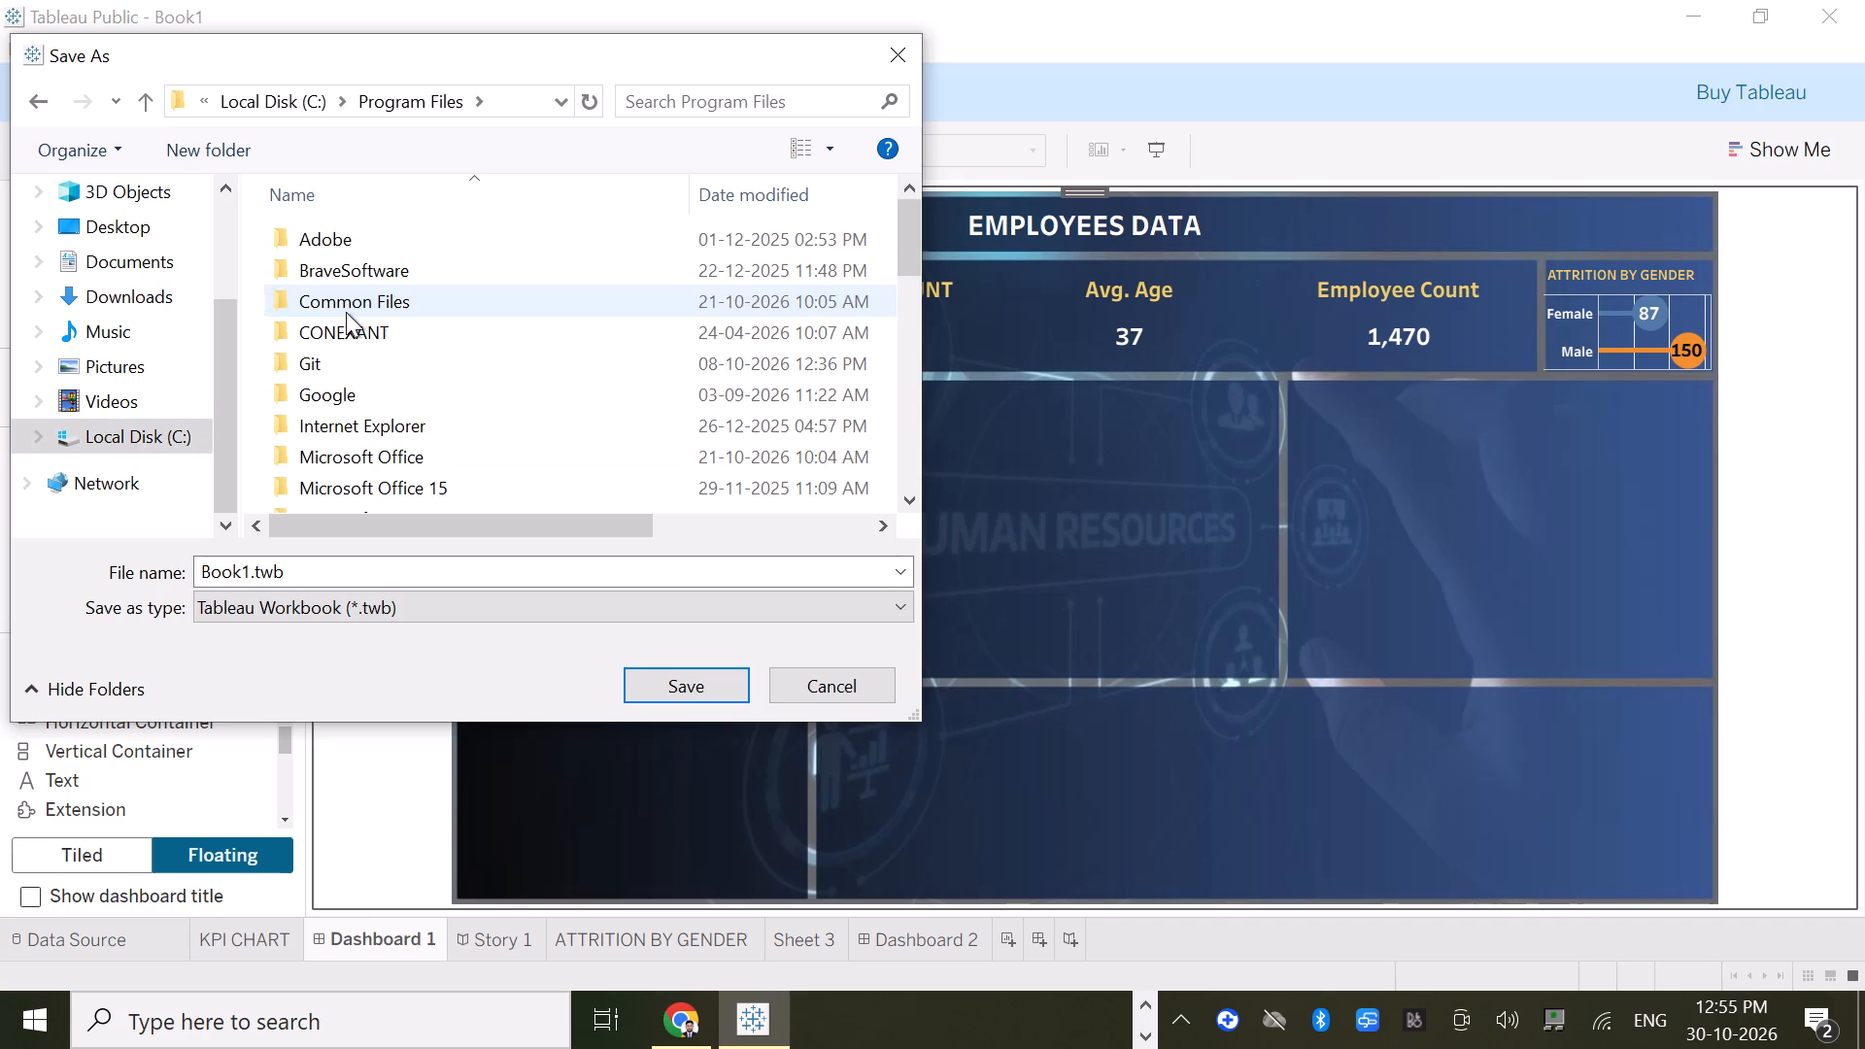
scroll(398, 333, "down", 4)
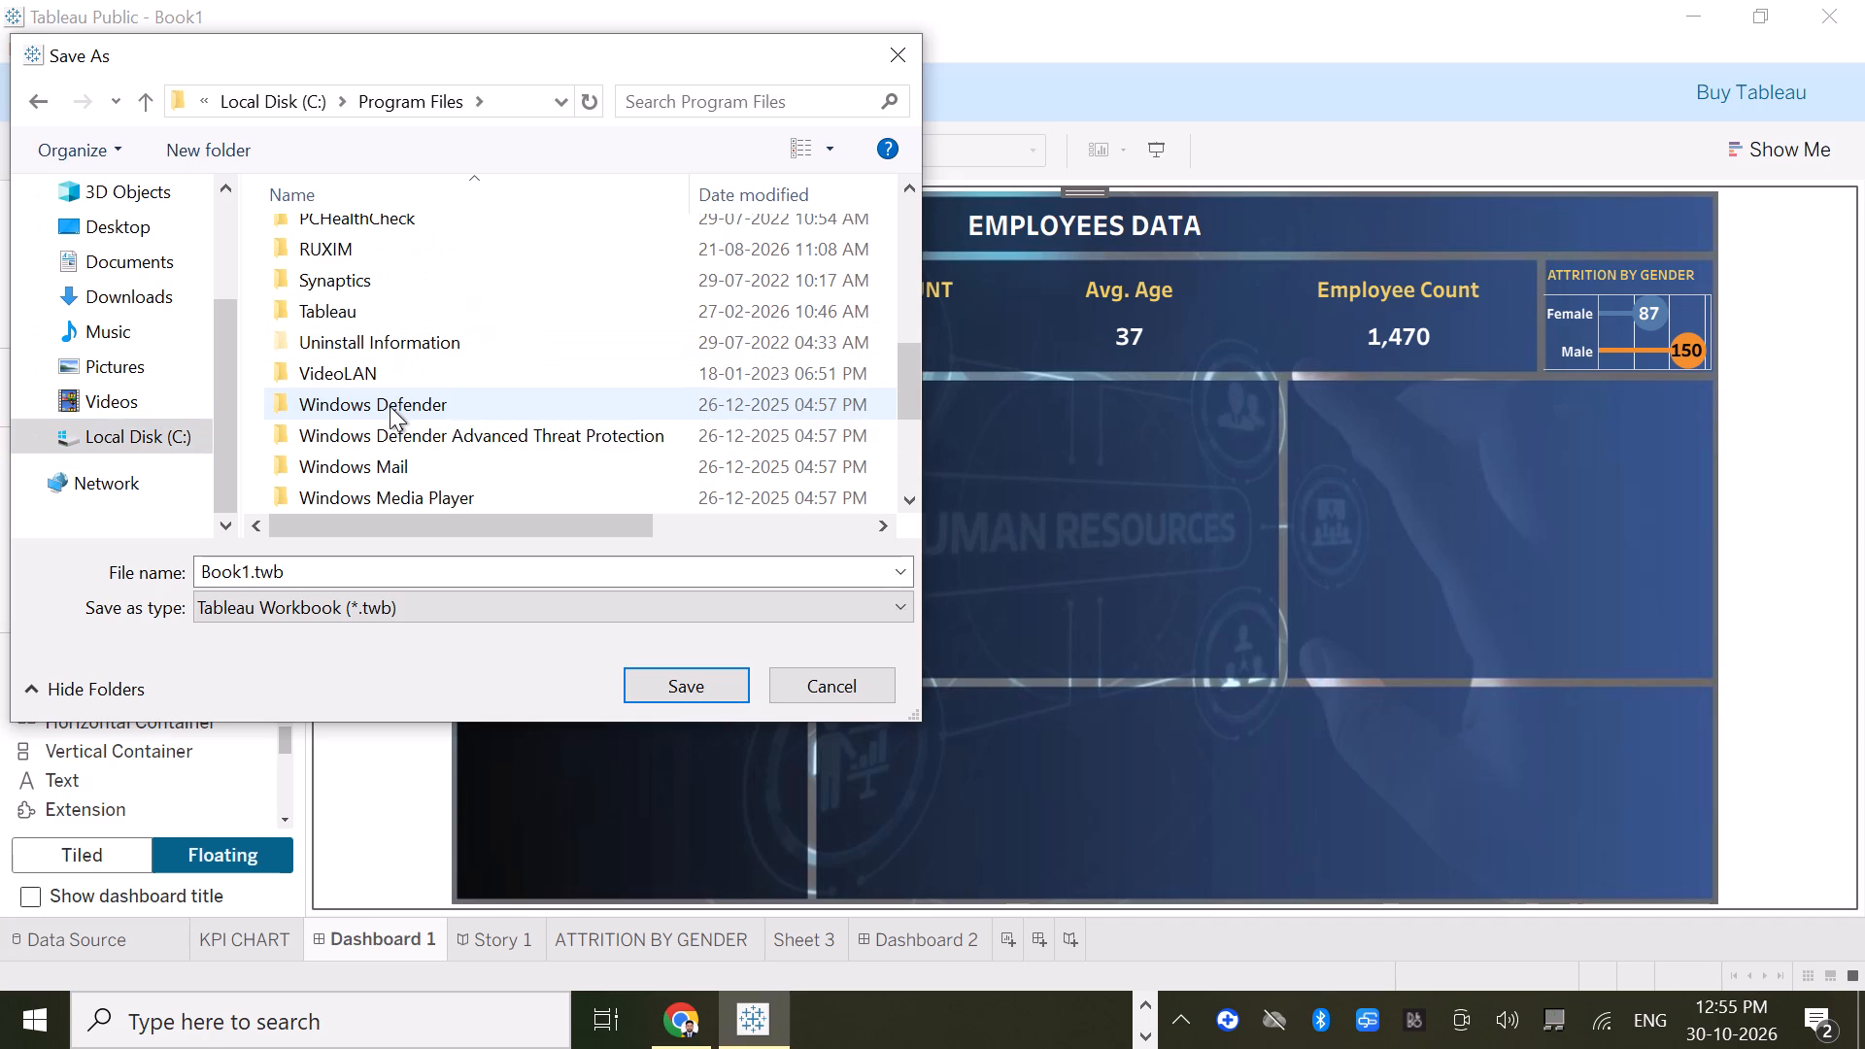
scroll(390, 406, "down", 2)
scroll(362, 405, "up", 1)
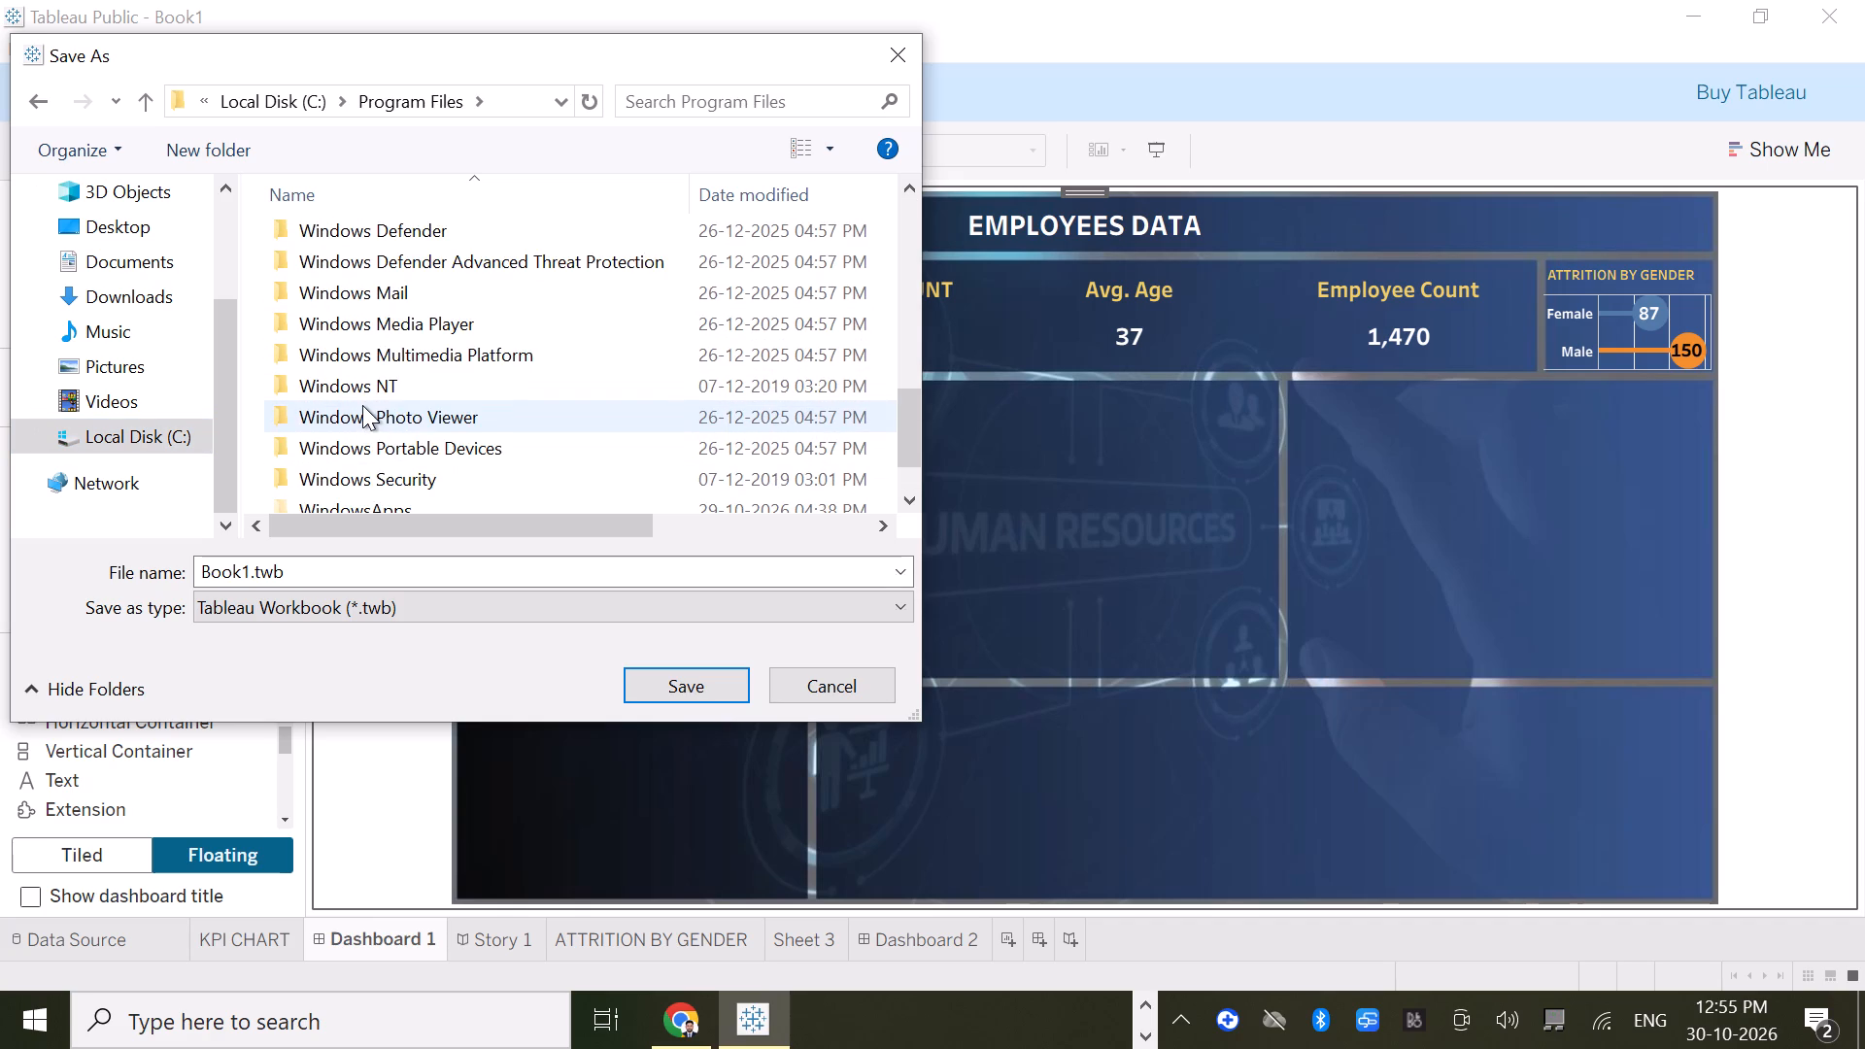
scroll(362, 405, "up", 2)
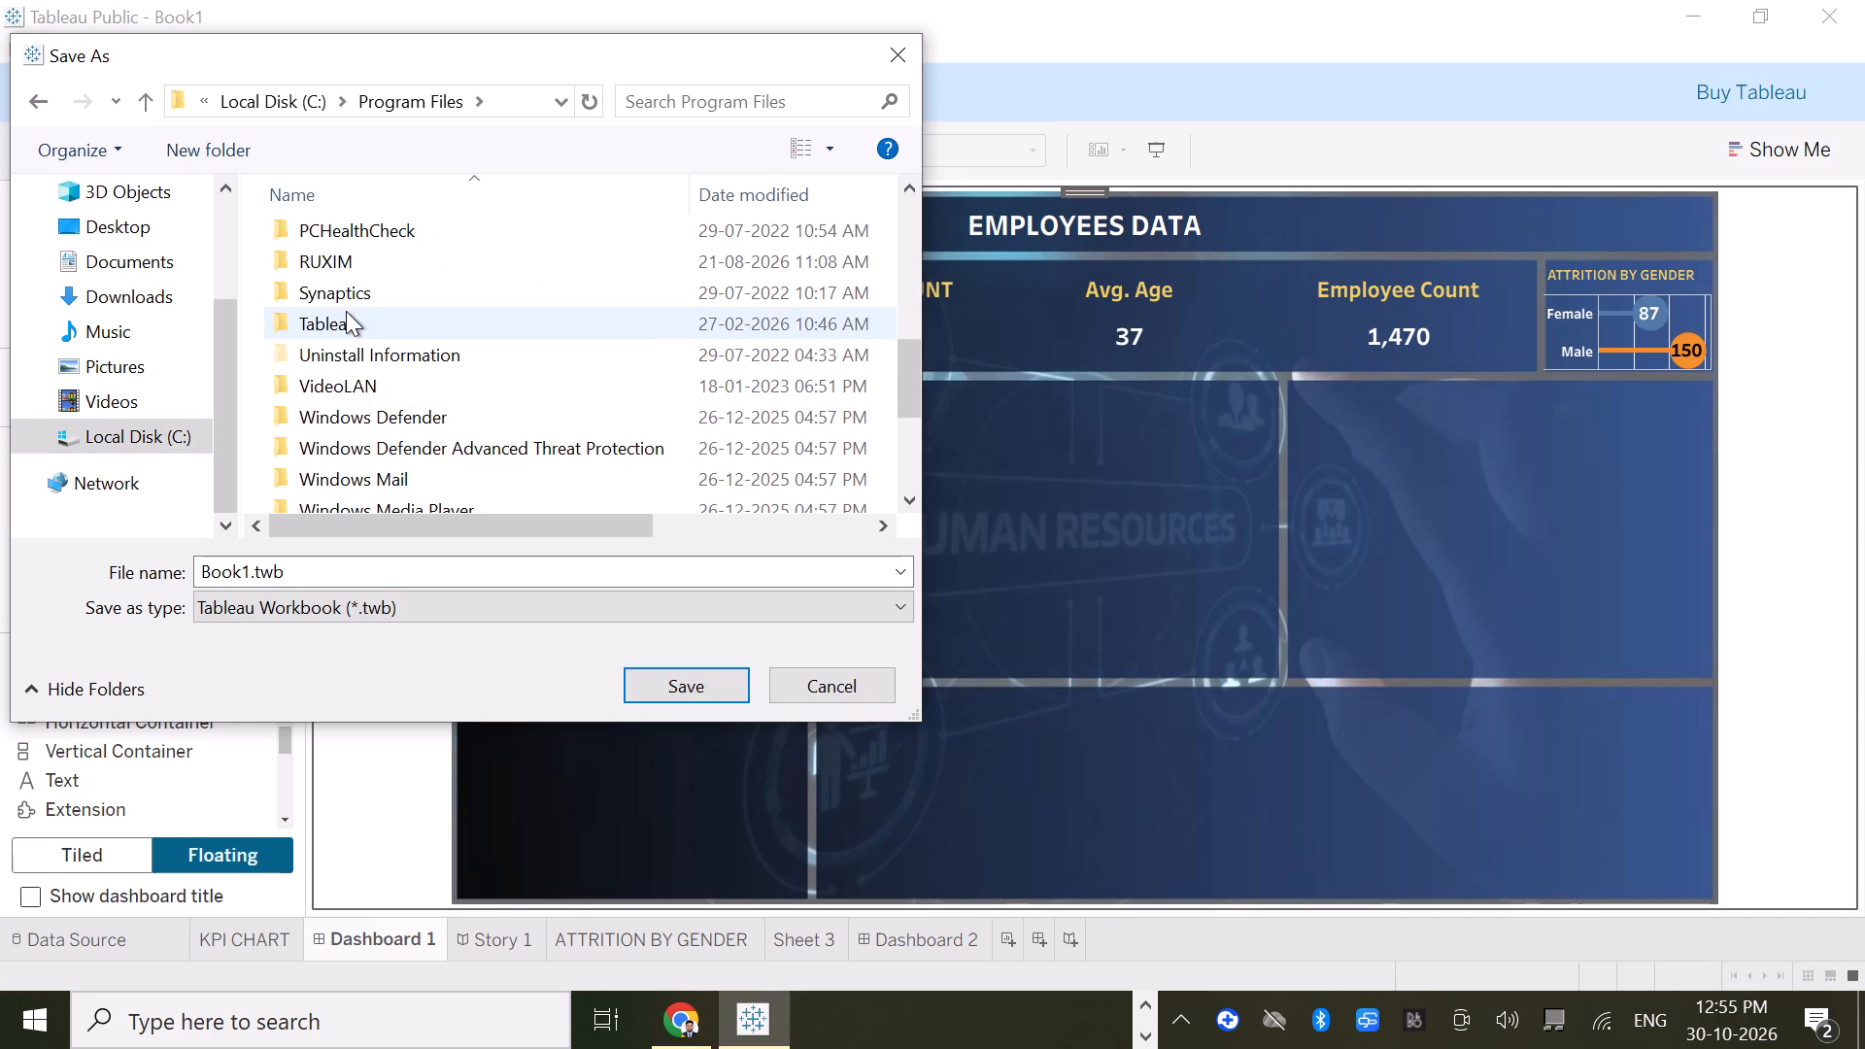
double_click(346, 311)
left_click(514, 303)
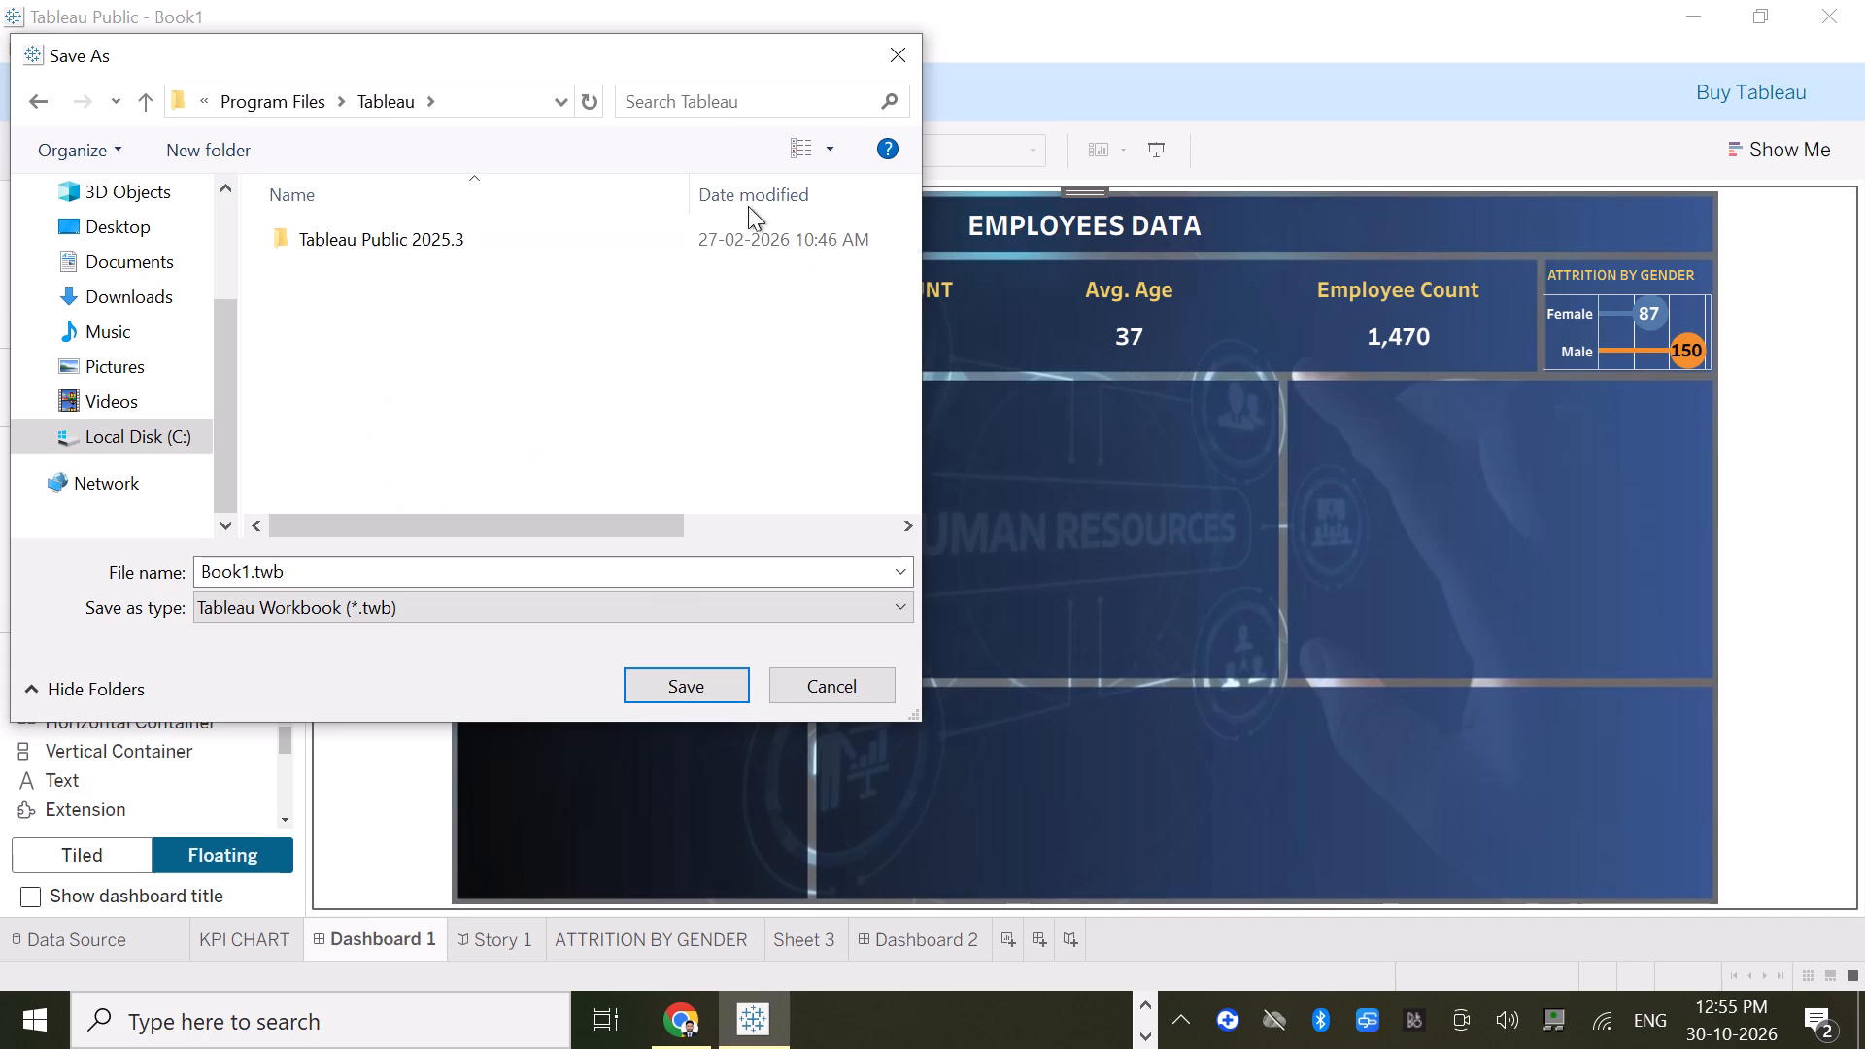
double_click(588, 251)
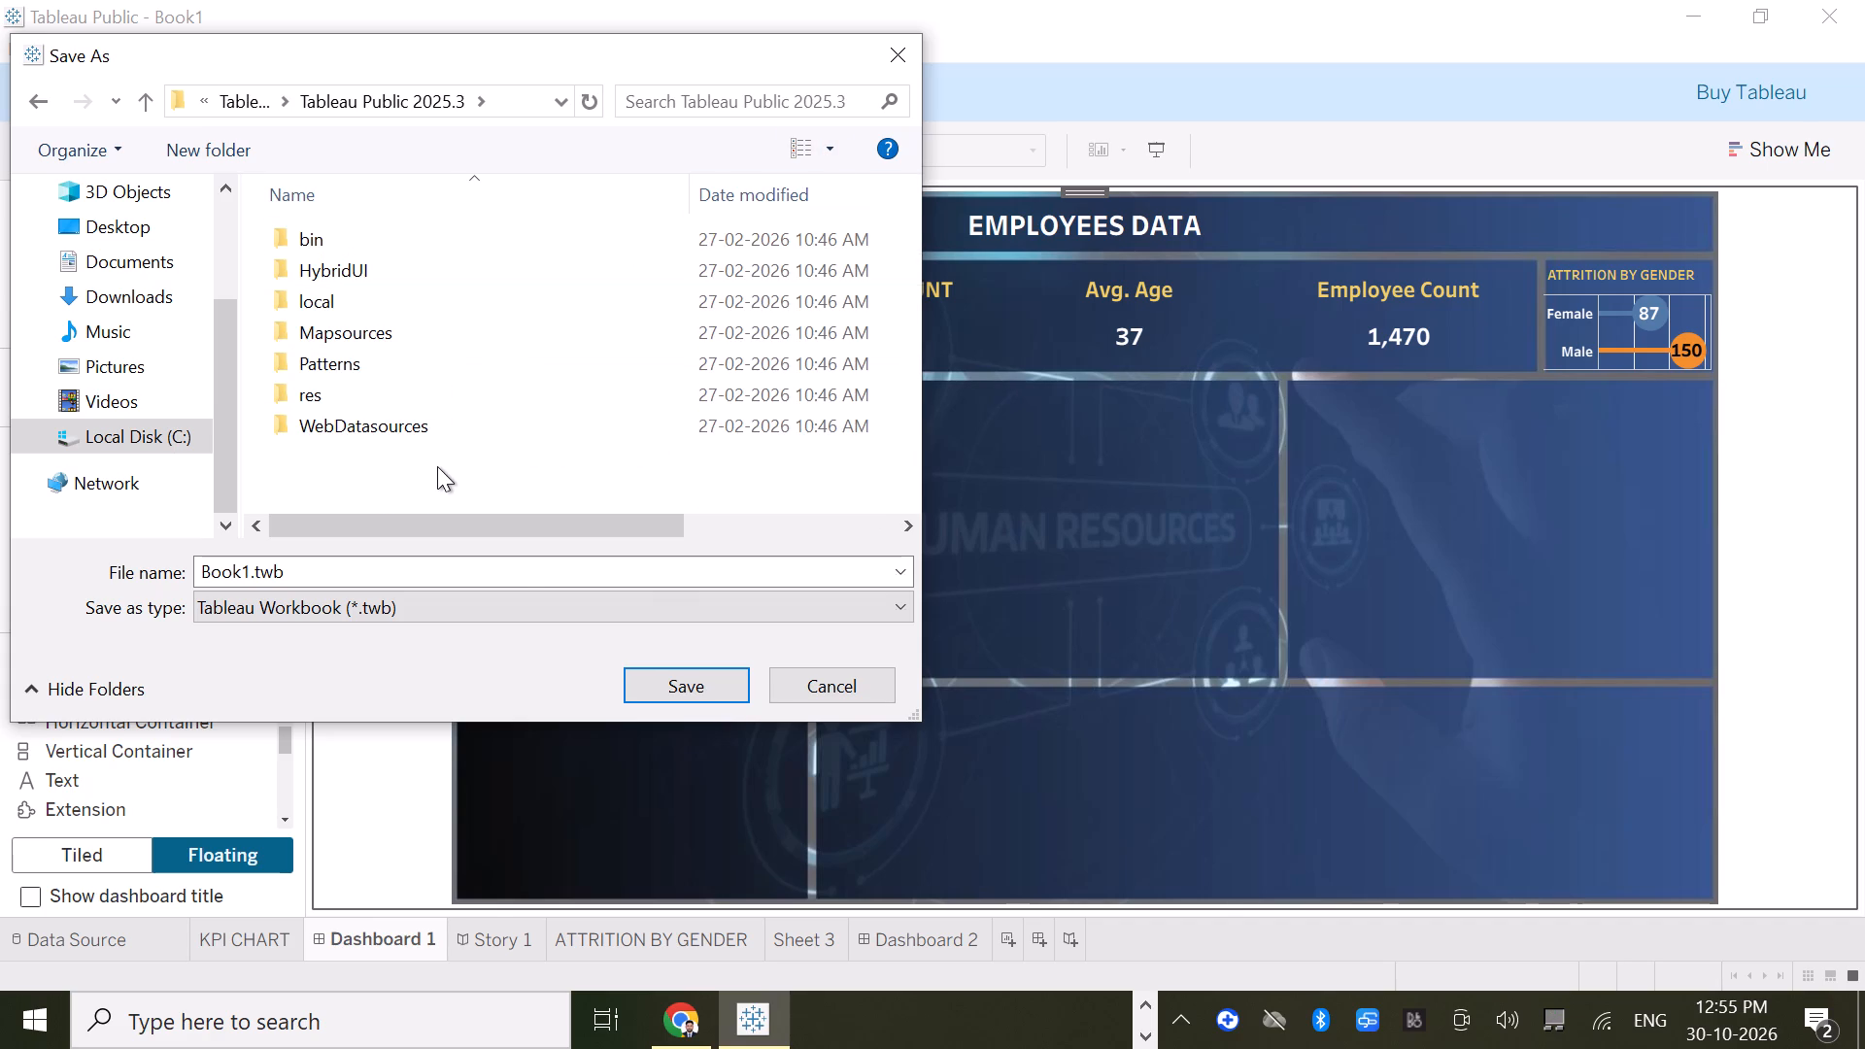
right_click(437, 466)
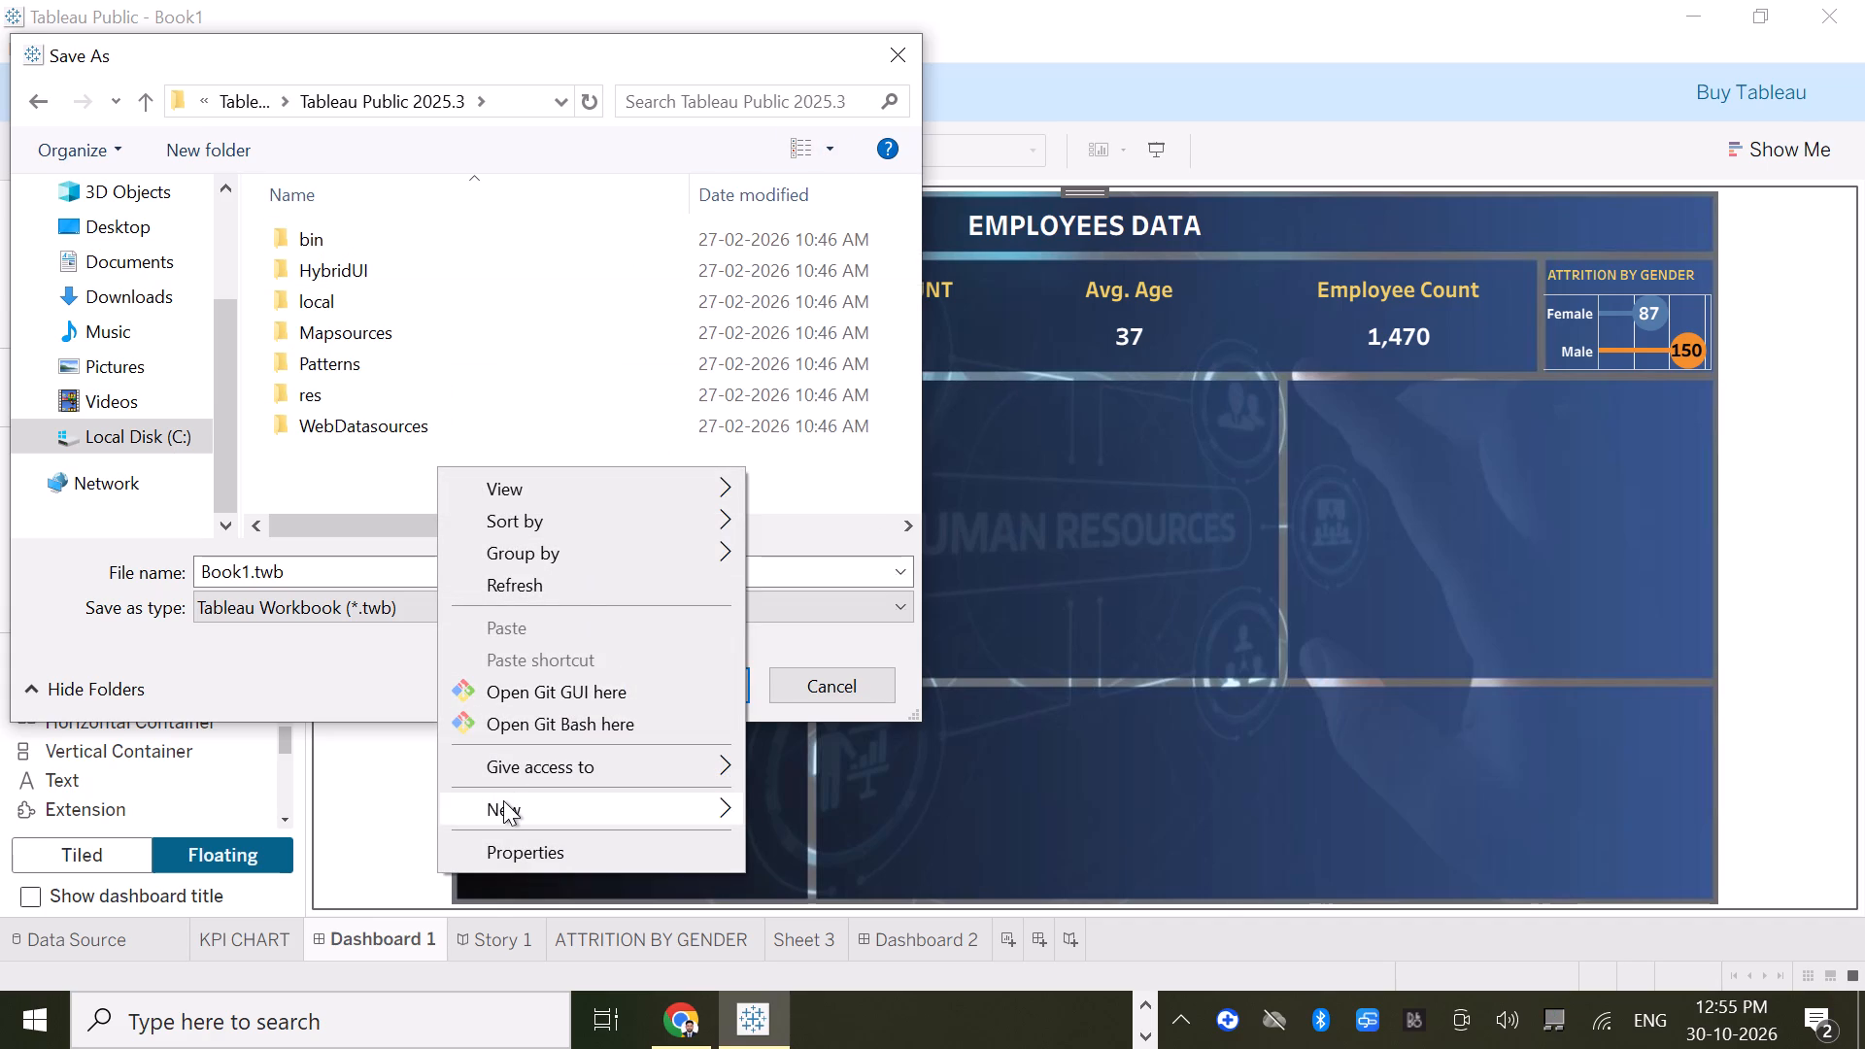
left_click(803, 794)
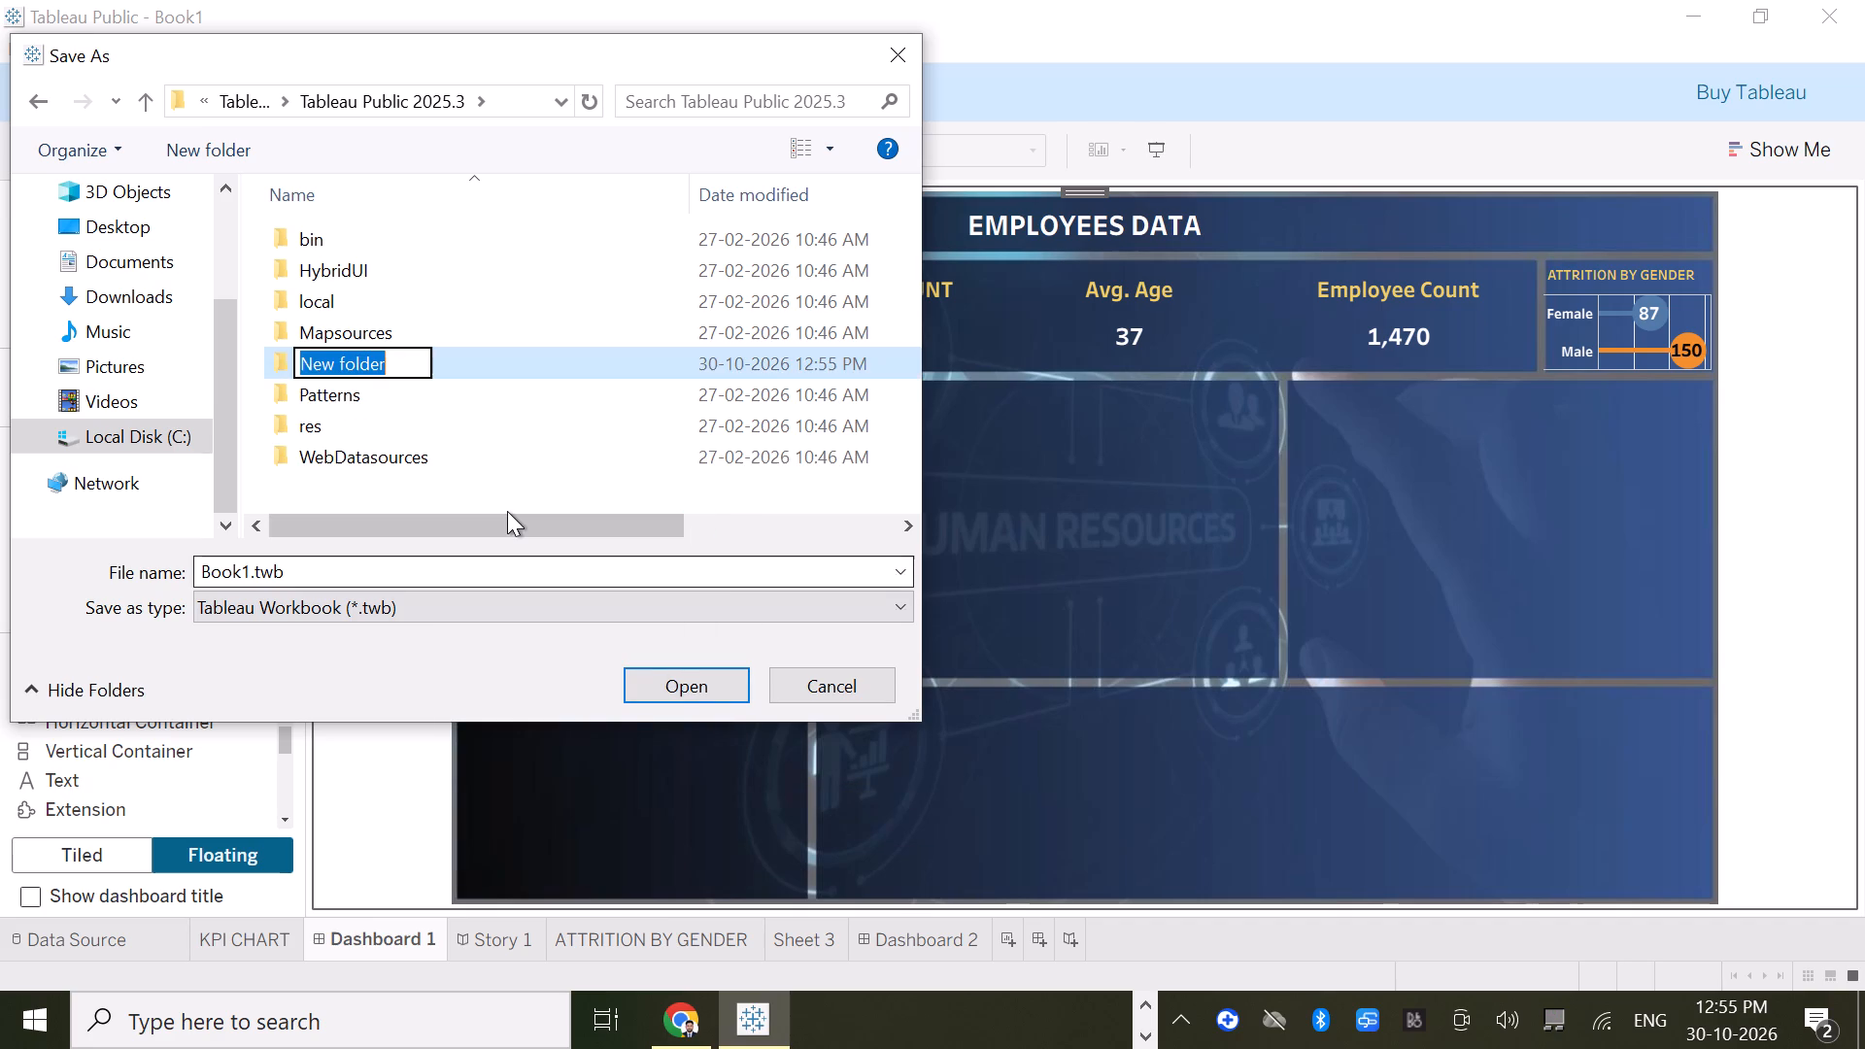
type("DASHBOARD")
key("Return")
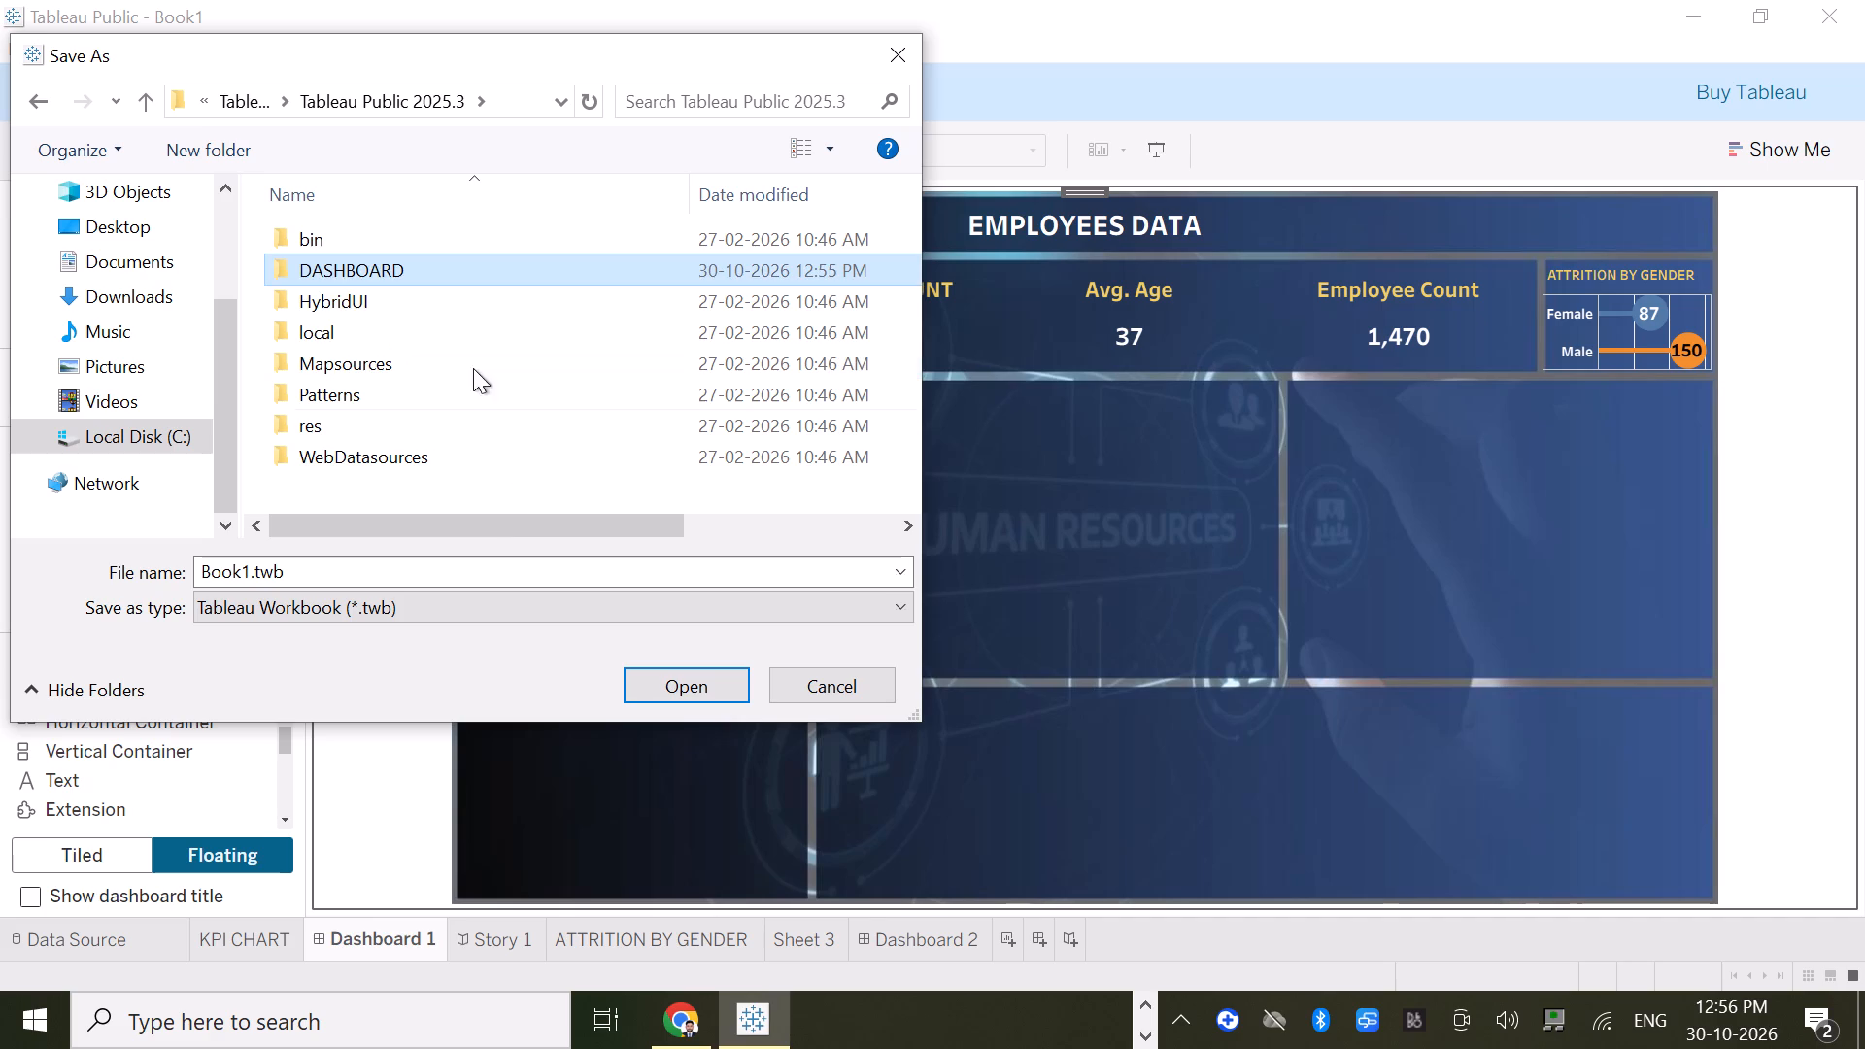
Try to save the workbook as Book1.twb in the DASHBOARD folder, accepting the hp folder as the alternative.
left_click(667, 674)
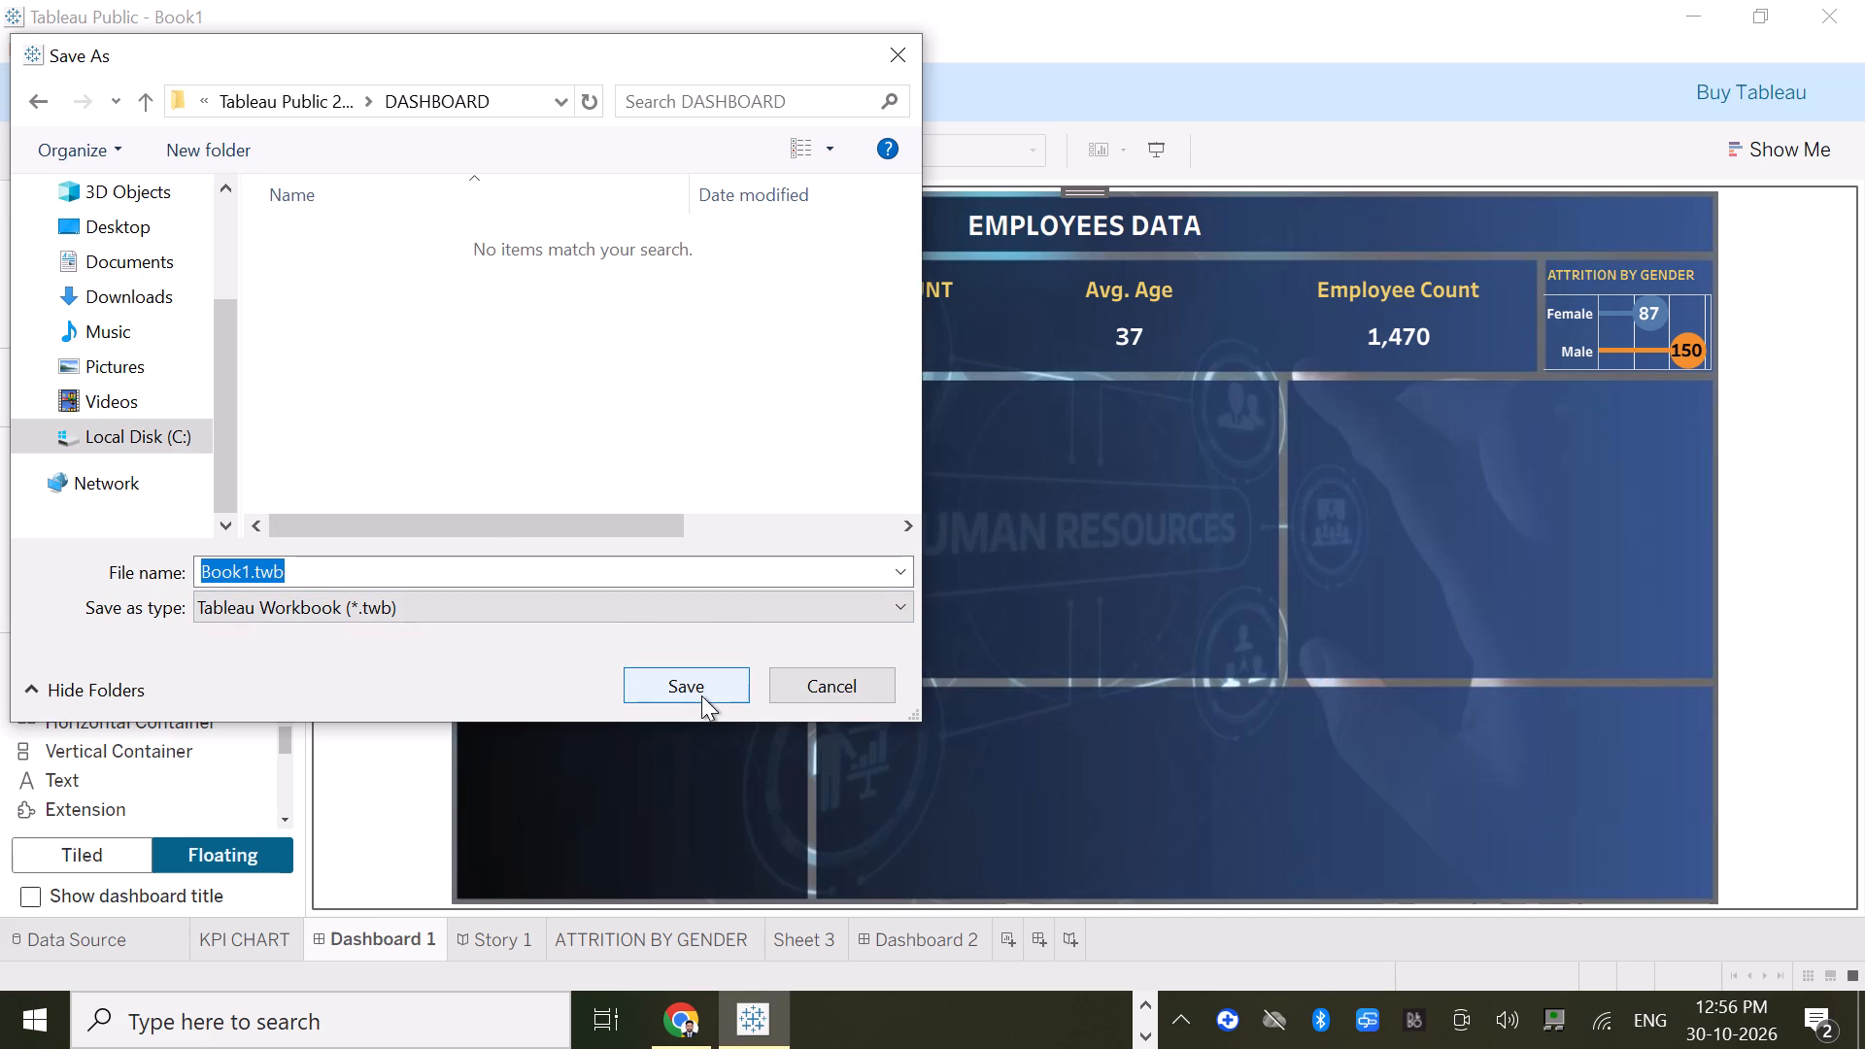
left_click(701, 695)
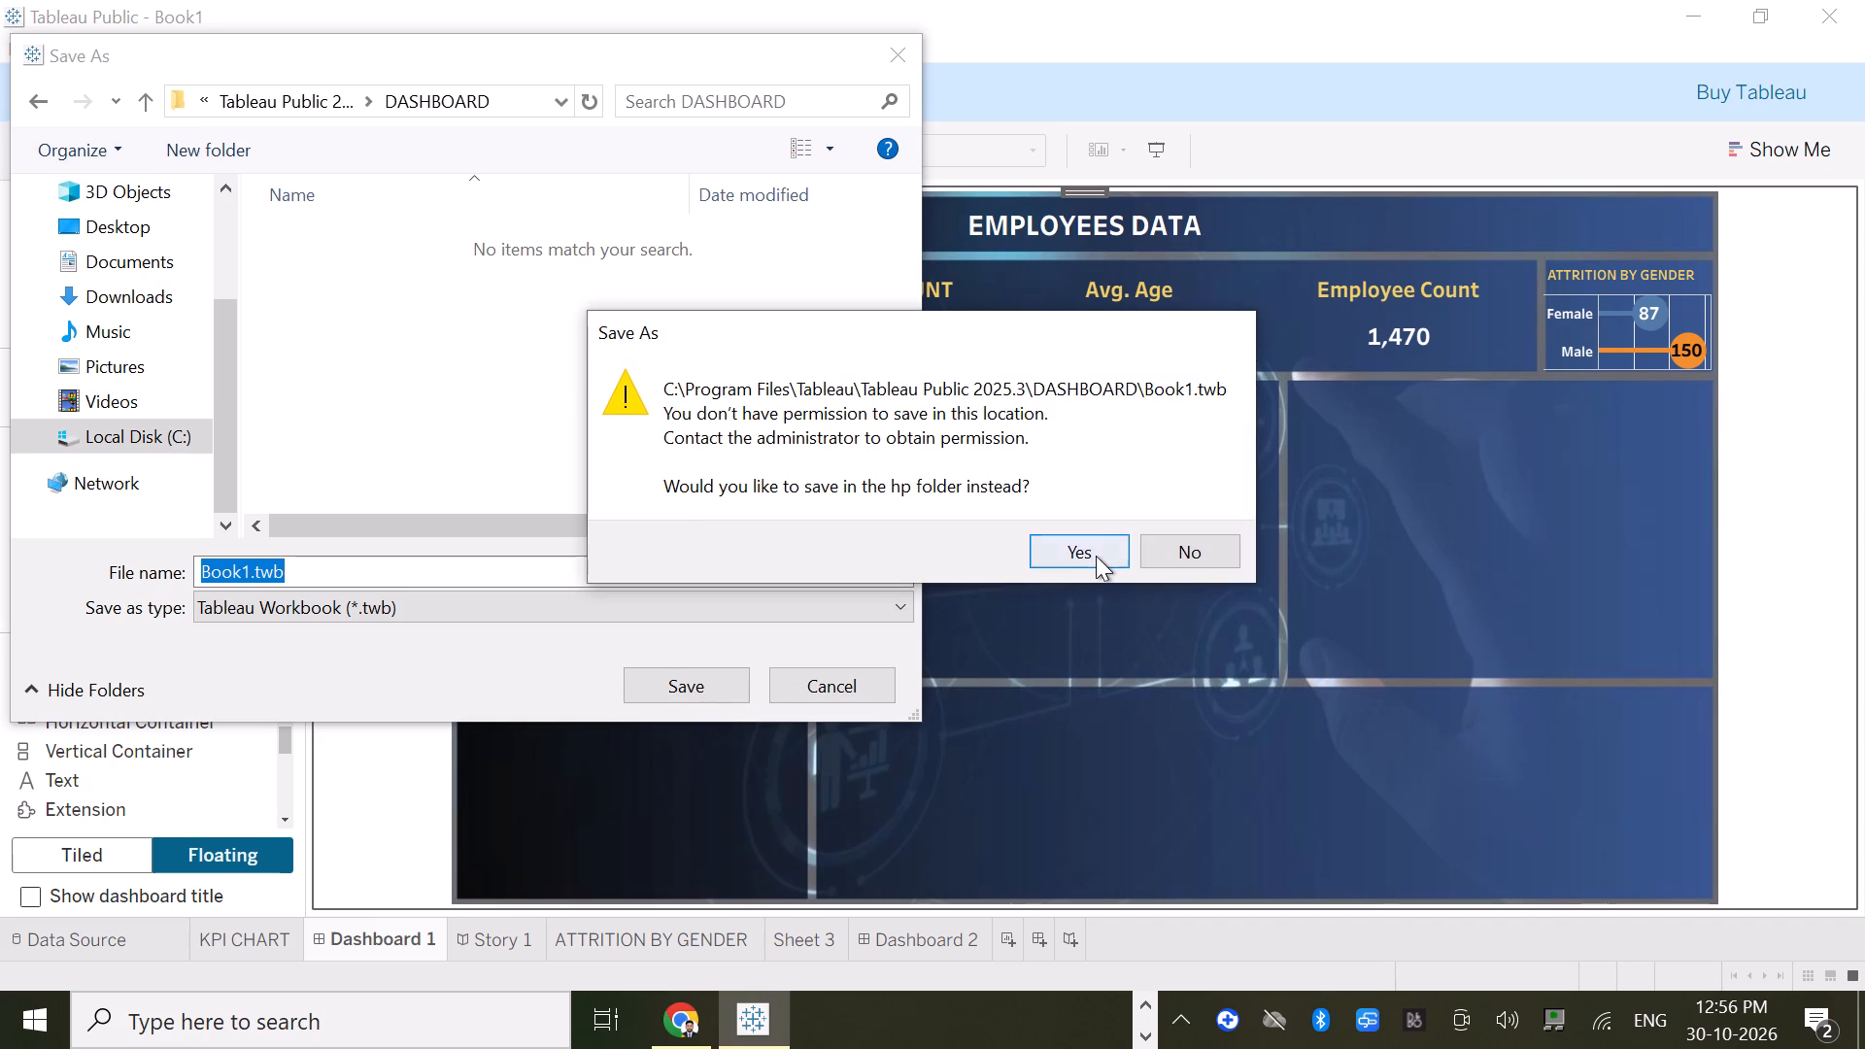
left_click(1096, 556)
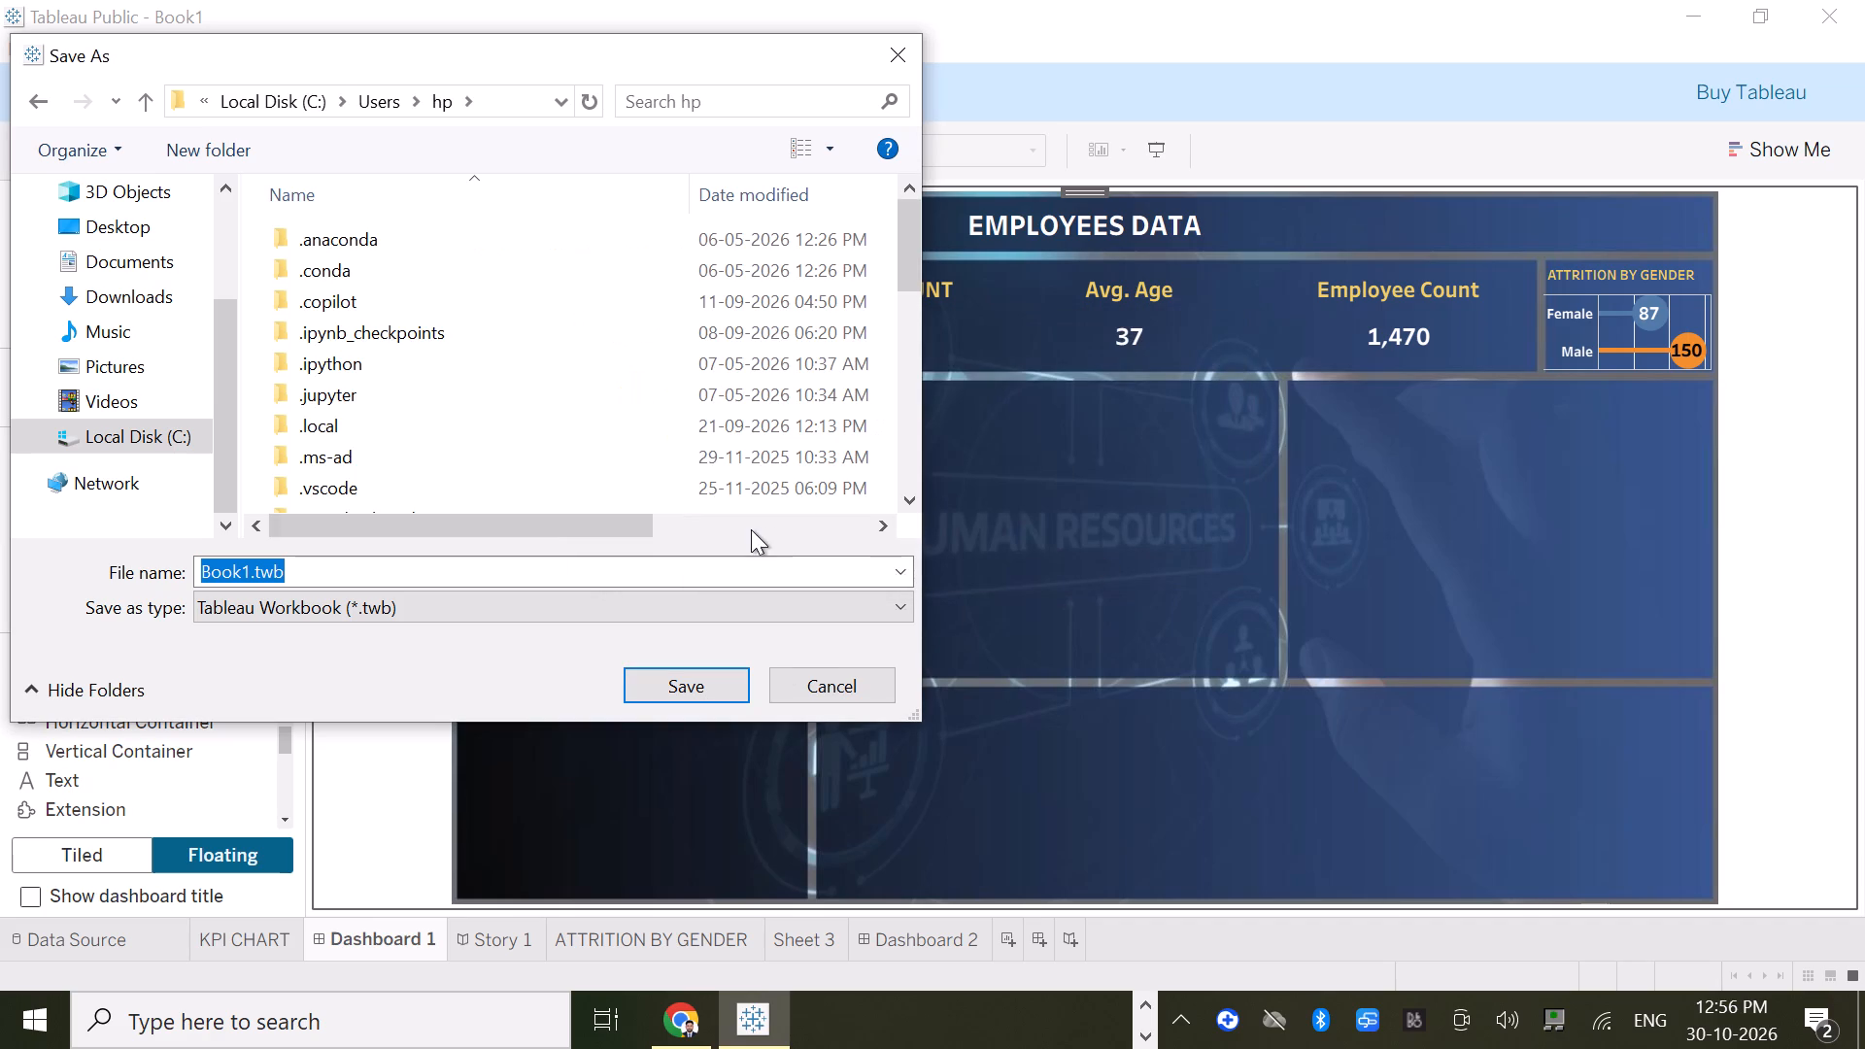
Save the workbook as Book1.twb, type Tableau Workbook, in the Downloads folder.
scroll(596, 447, "down", 4)
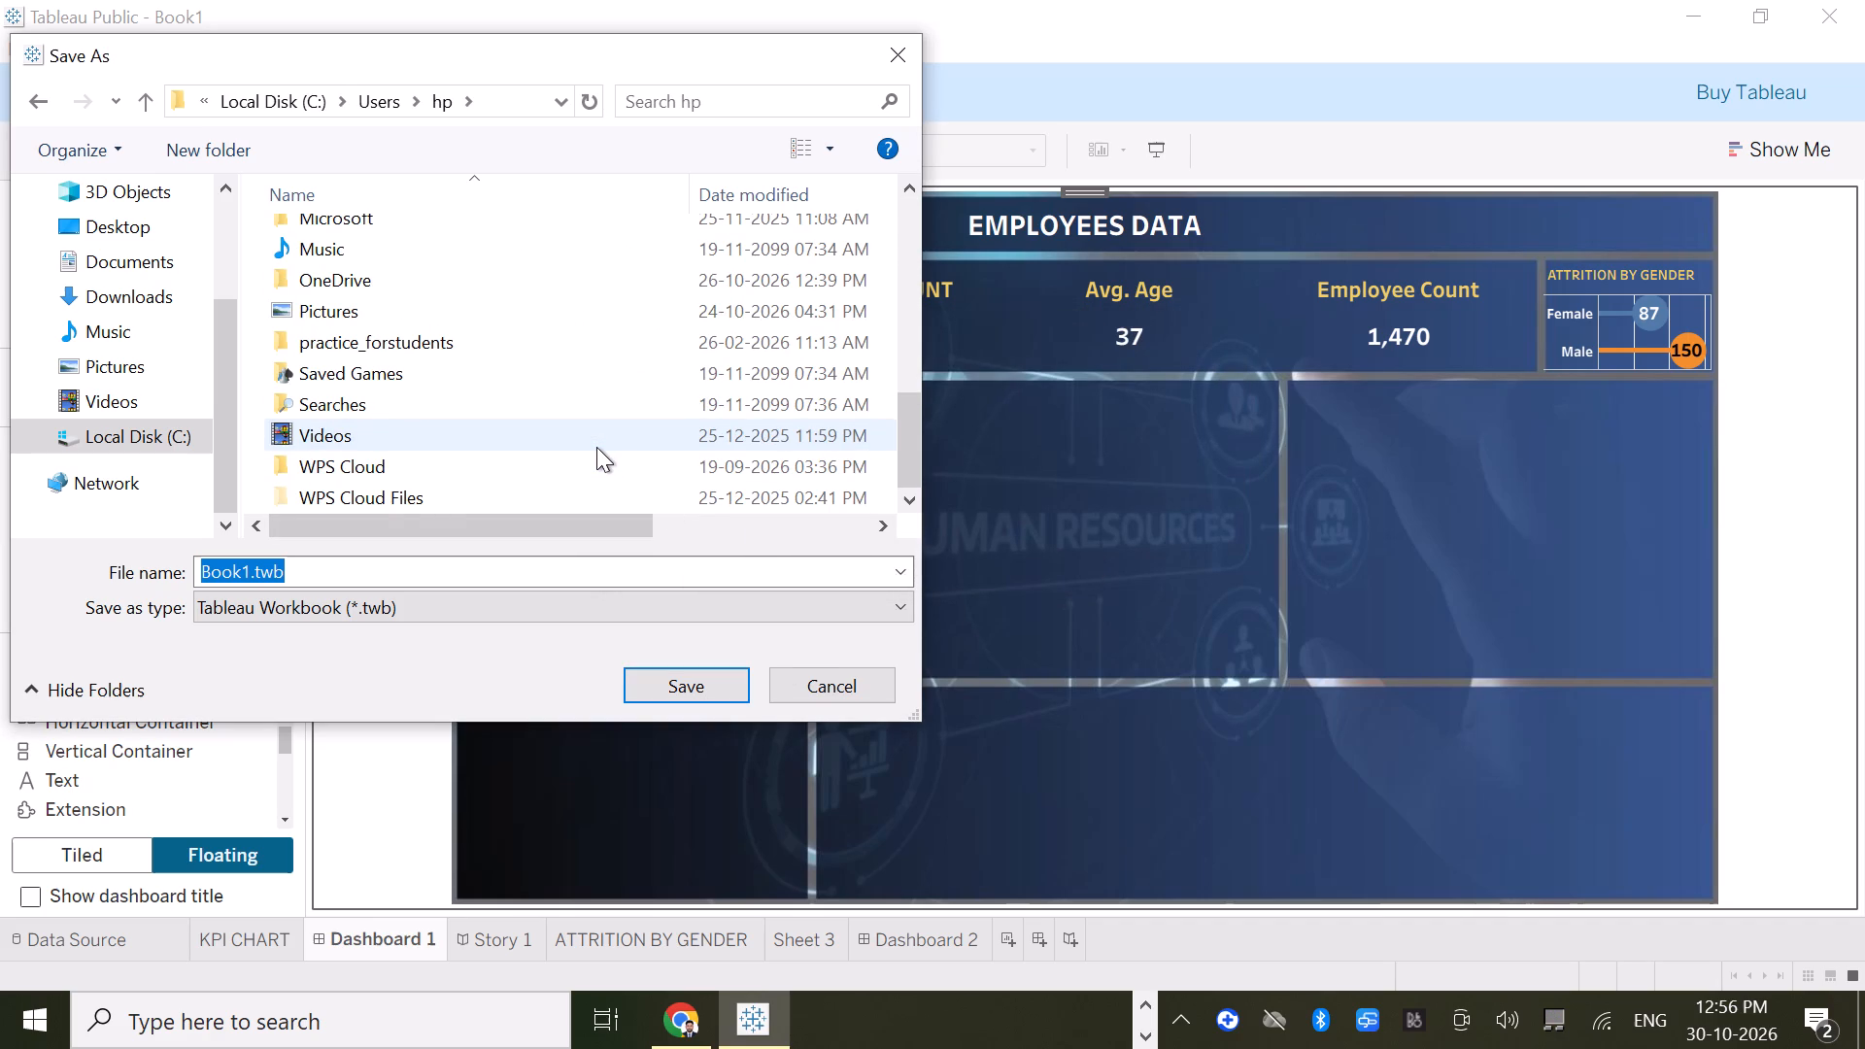
left_click(127, 303)
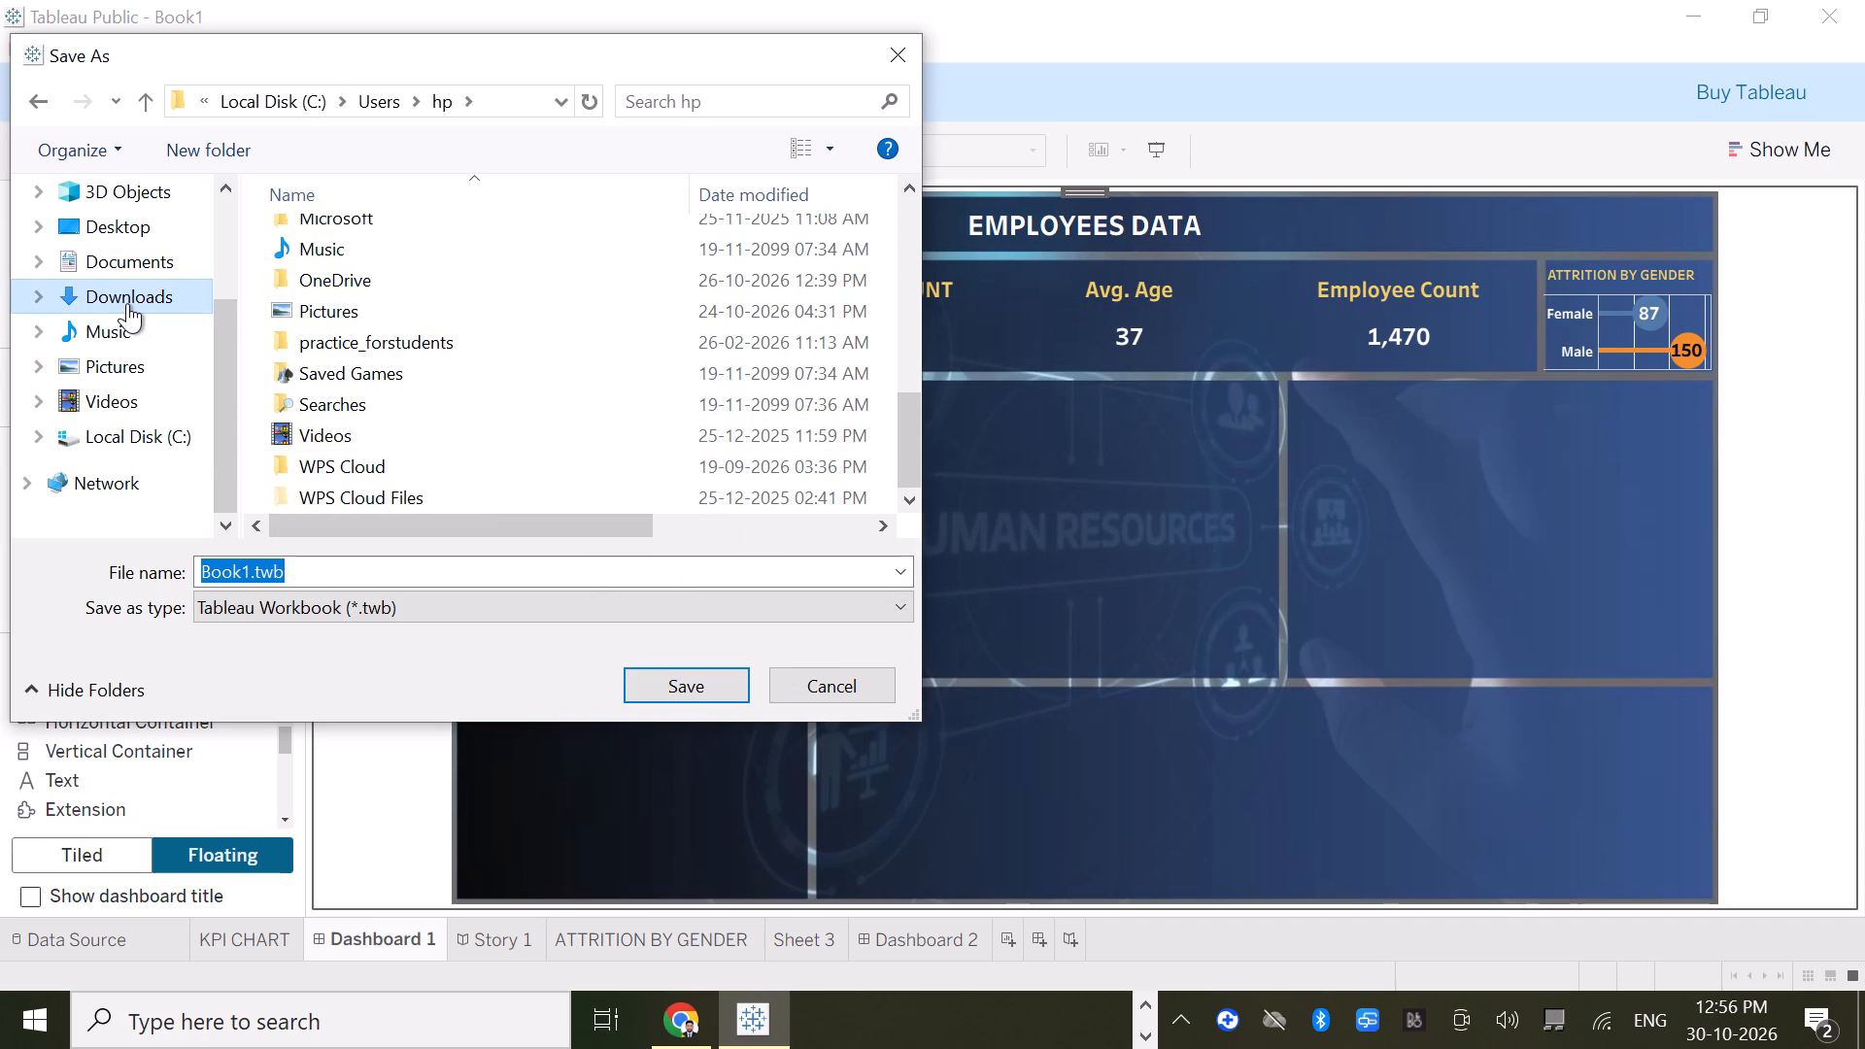
scroll(400, 370, "down", 2)
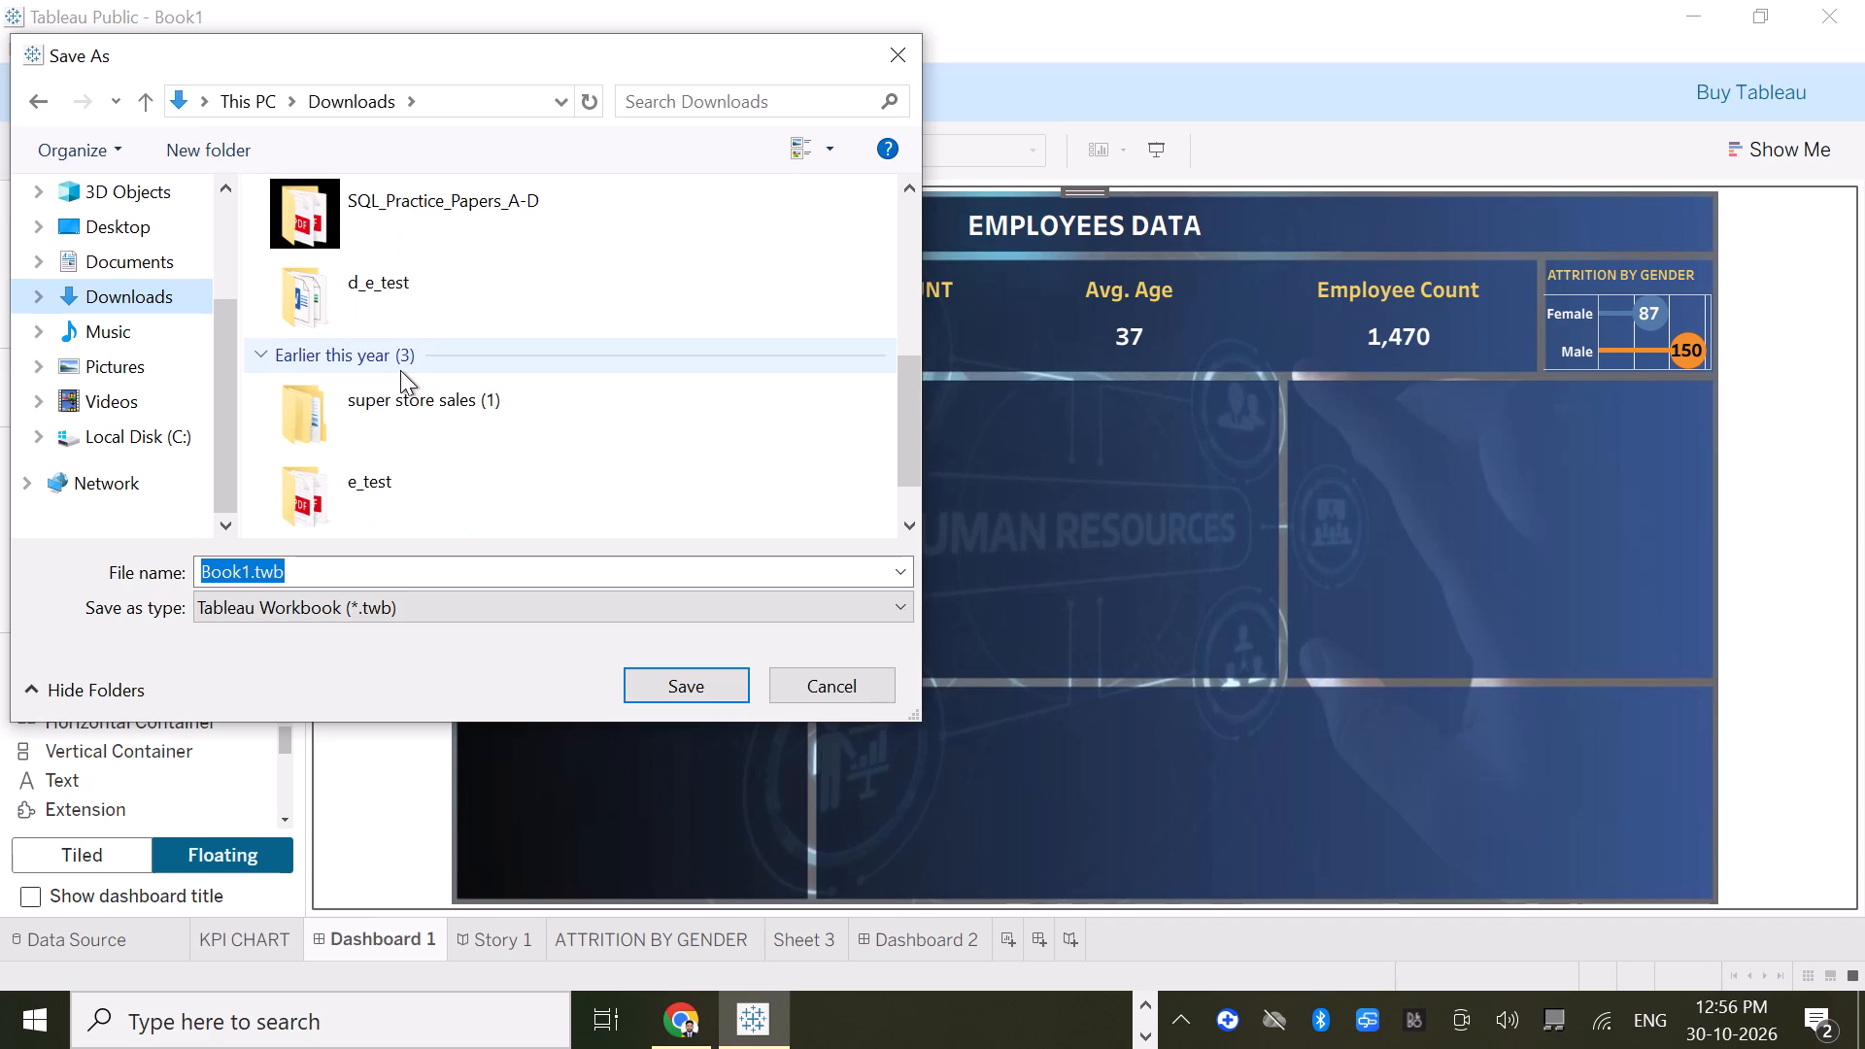
scroll(400, 370, "down", 3)
scroll(400, 370, "up", 2)
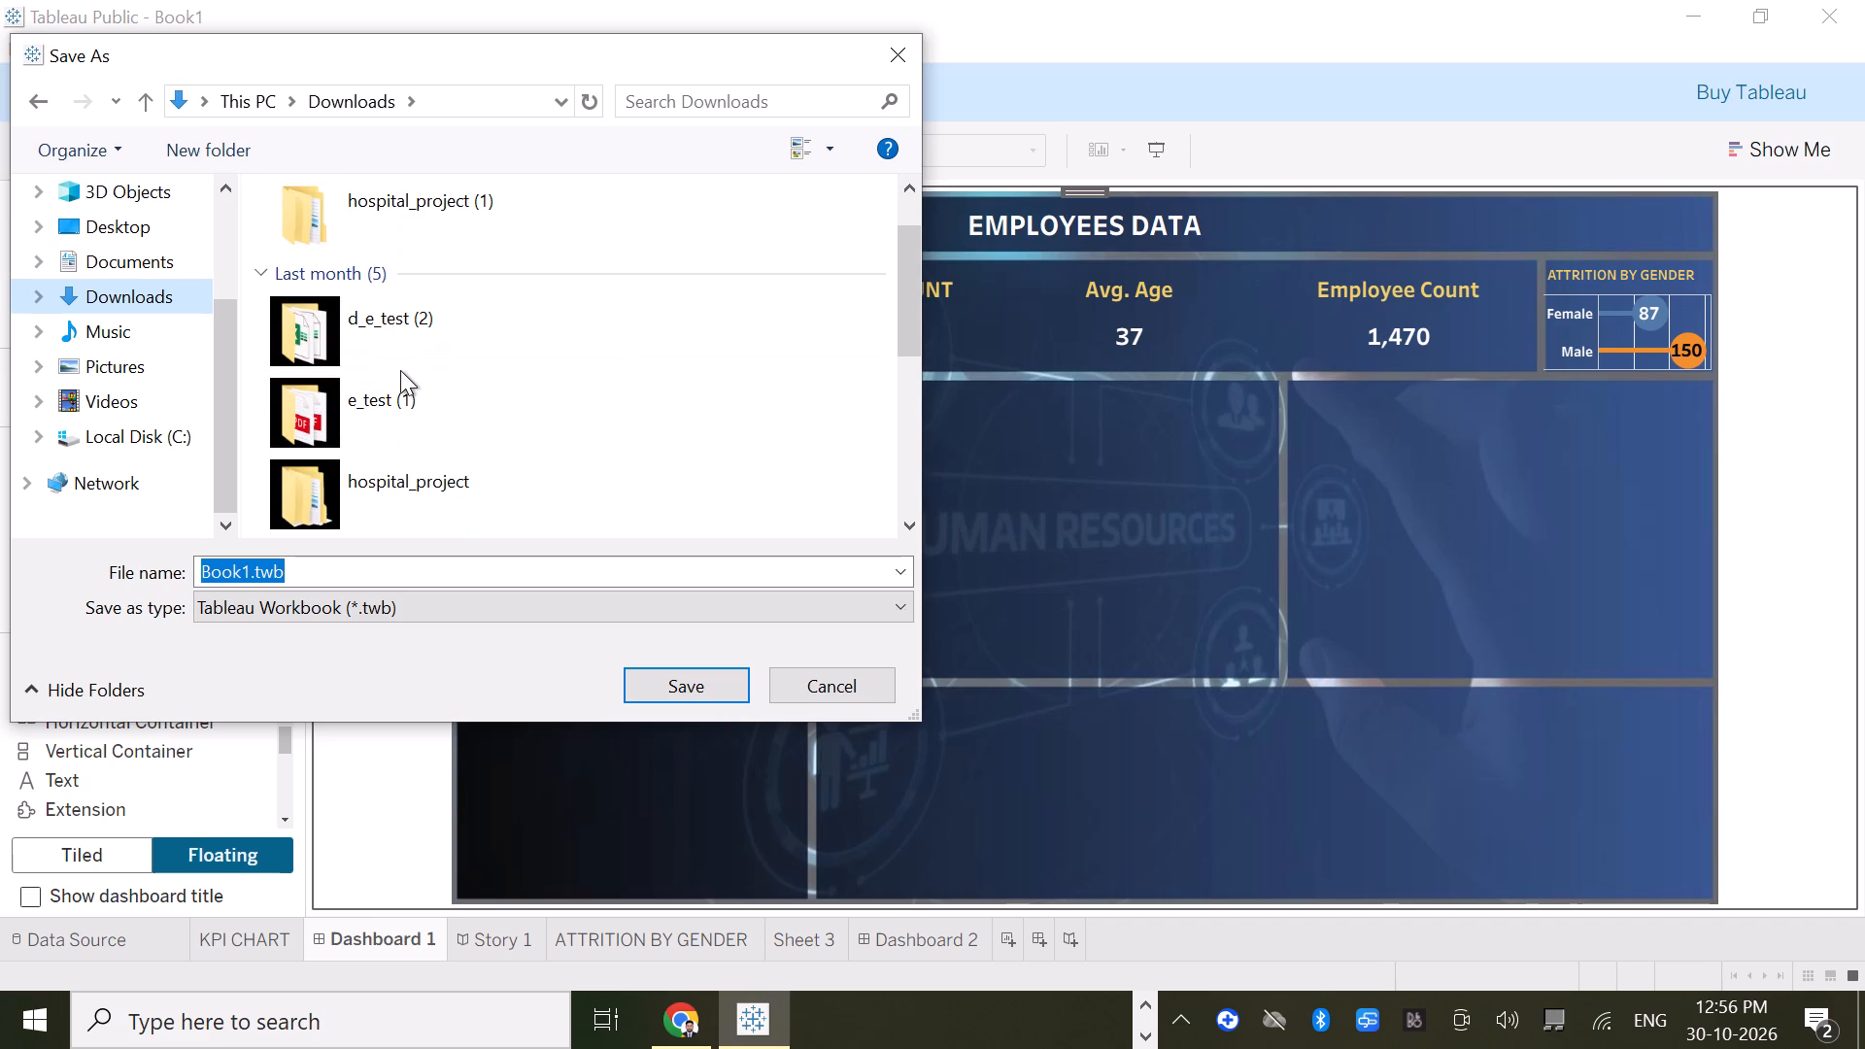
scroll(400, 370, "up", 3)
scroll(400, 370, "down", 4)
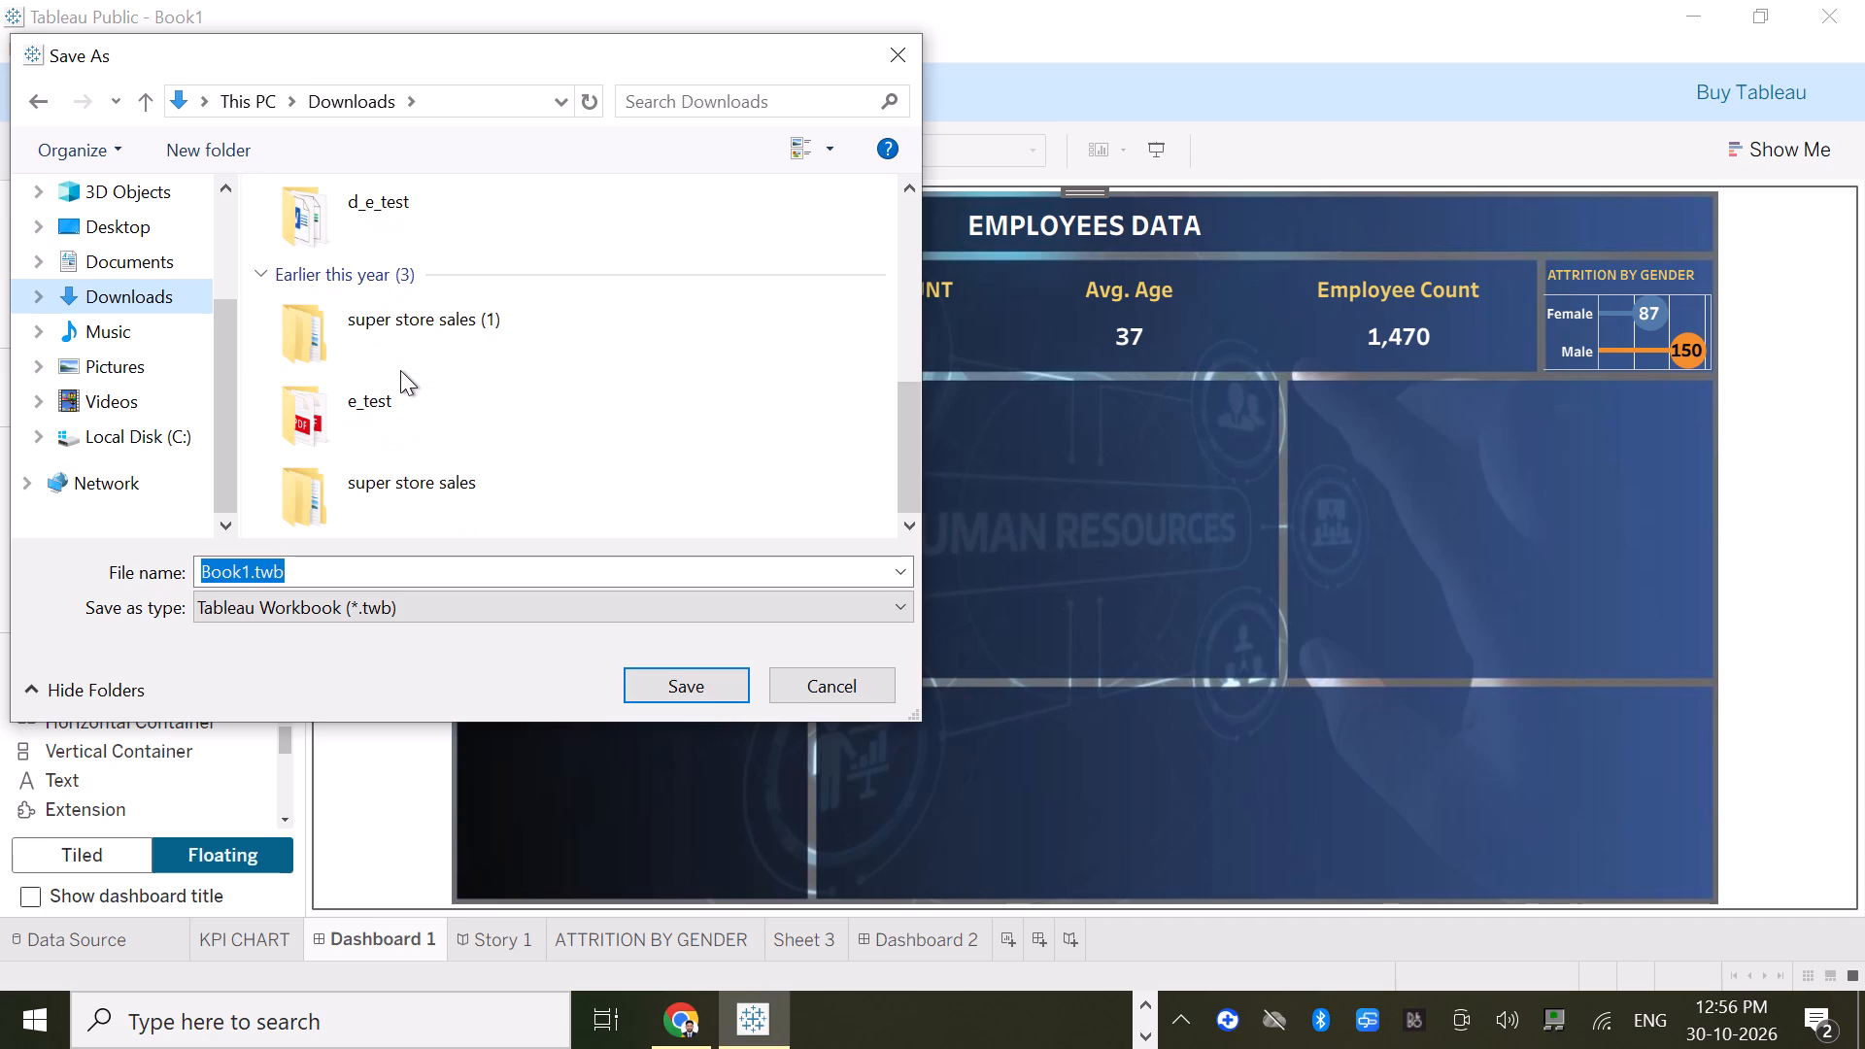
left_click(131, 267)
left_click(110, 290)
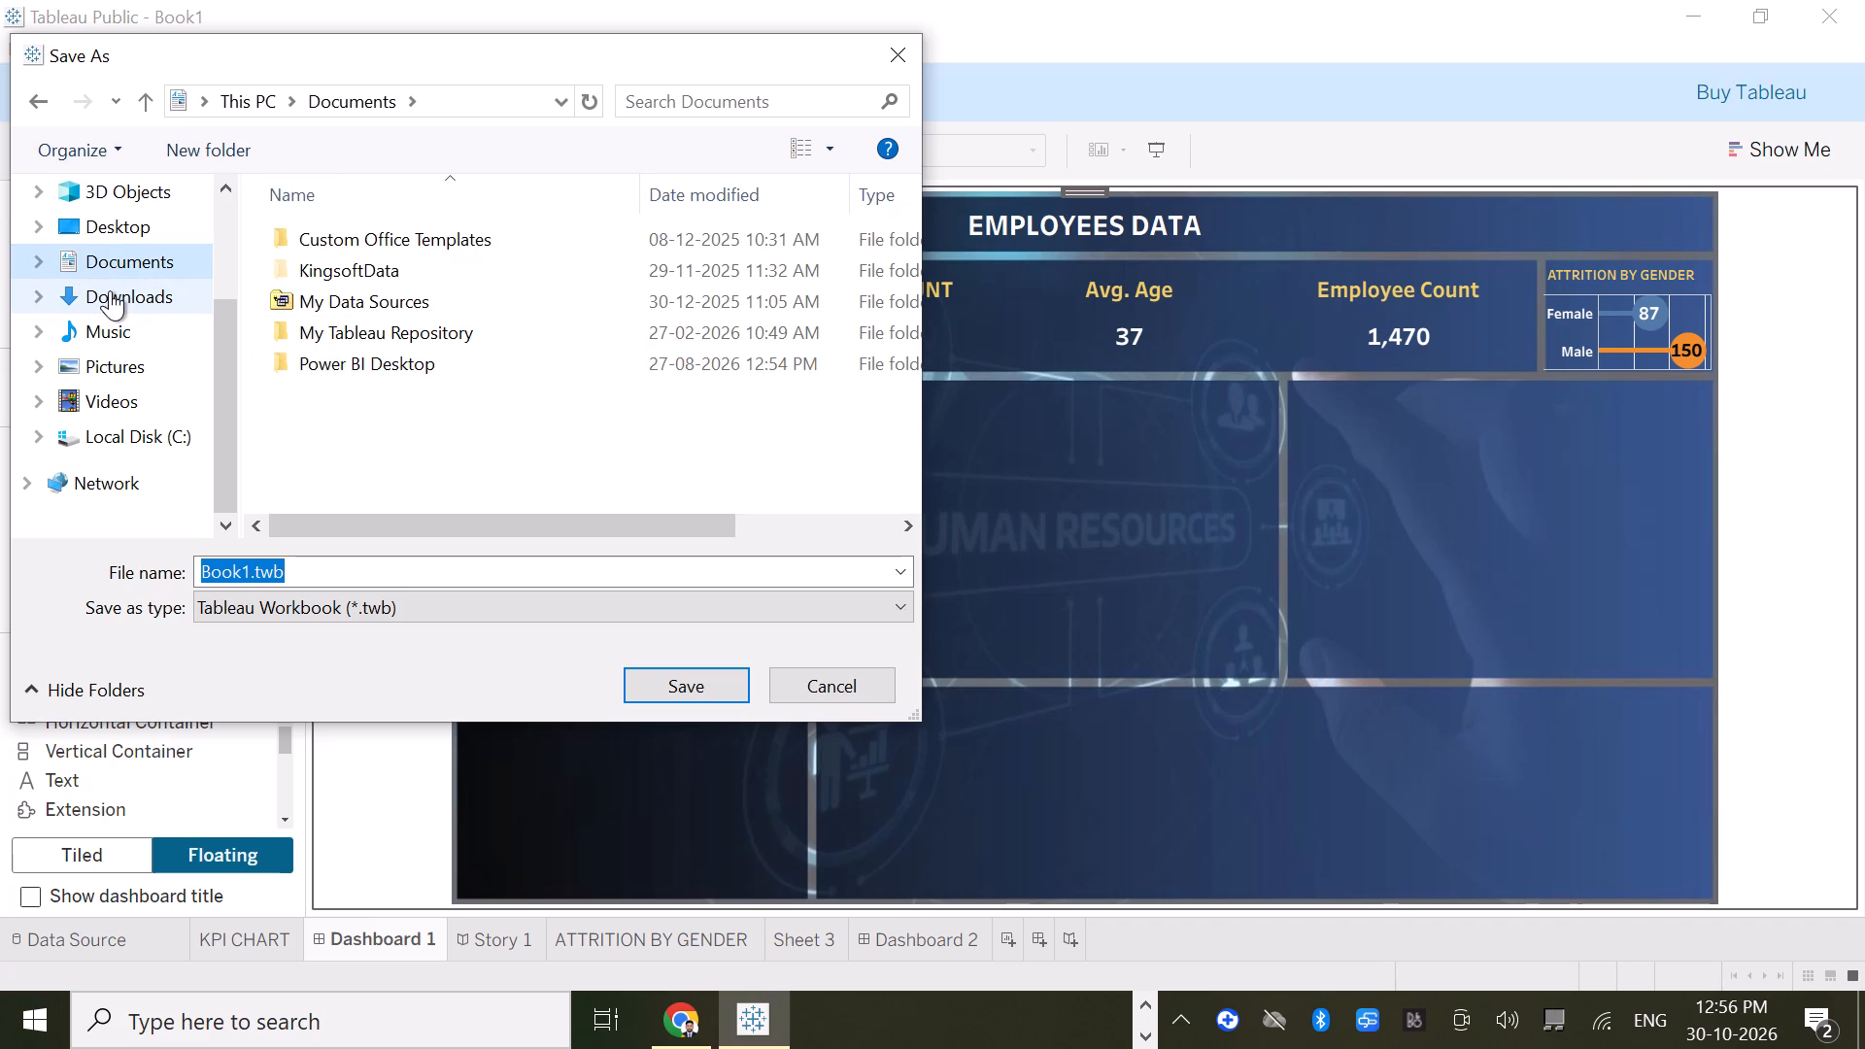
left_click(687, 668)
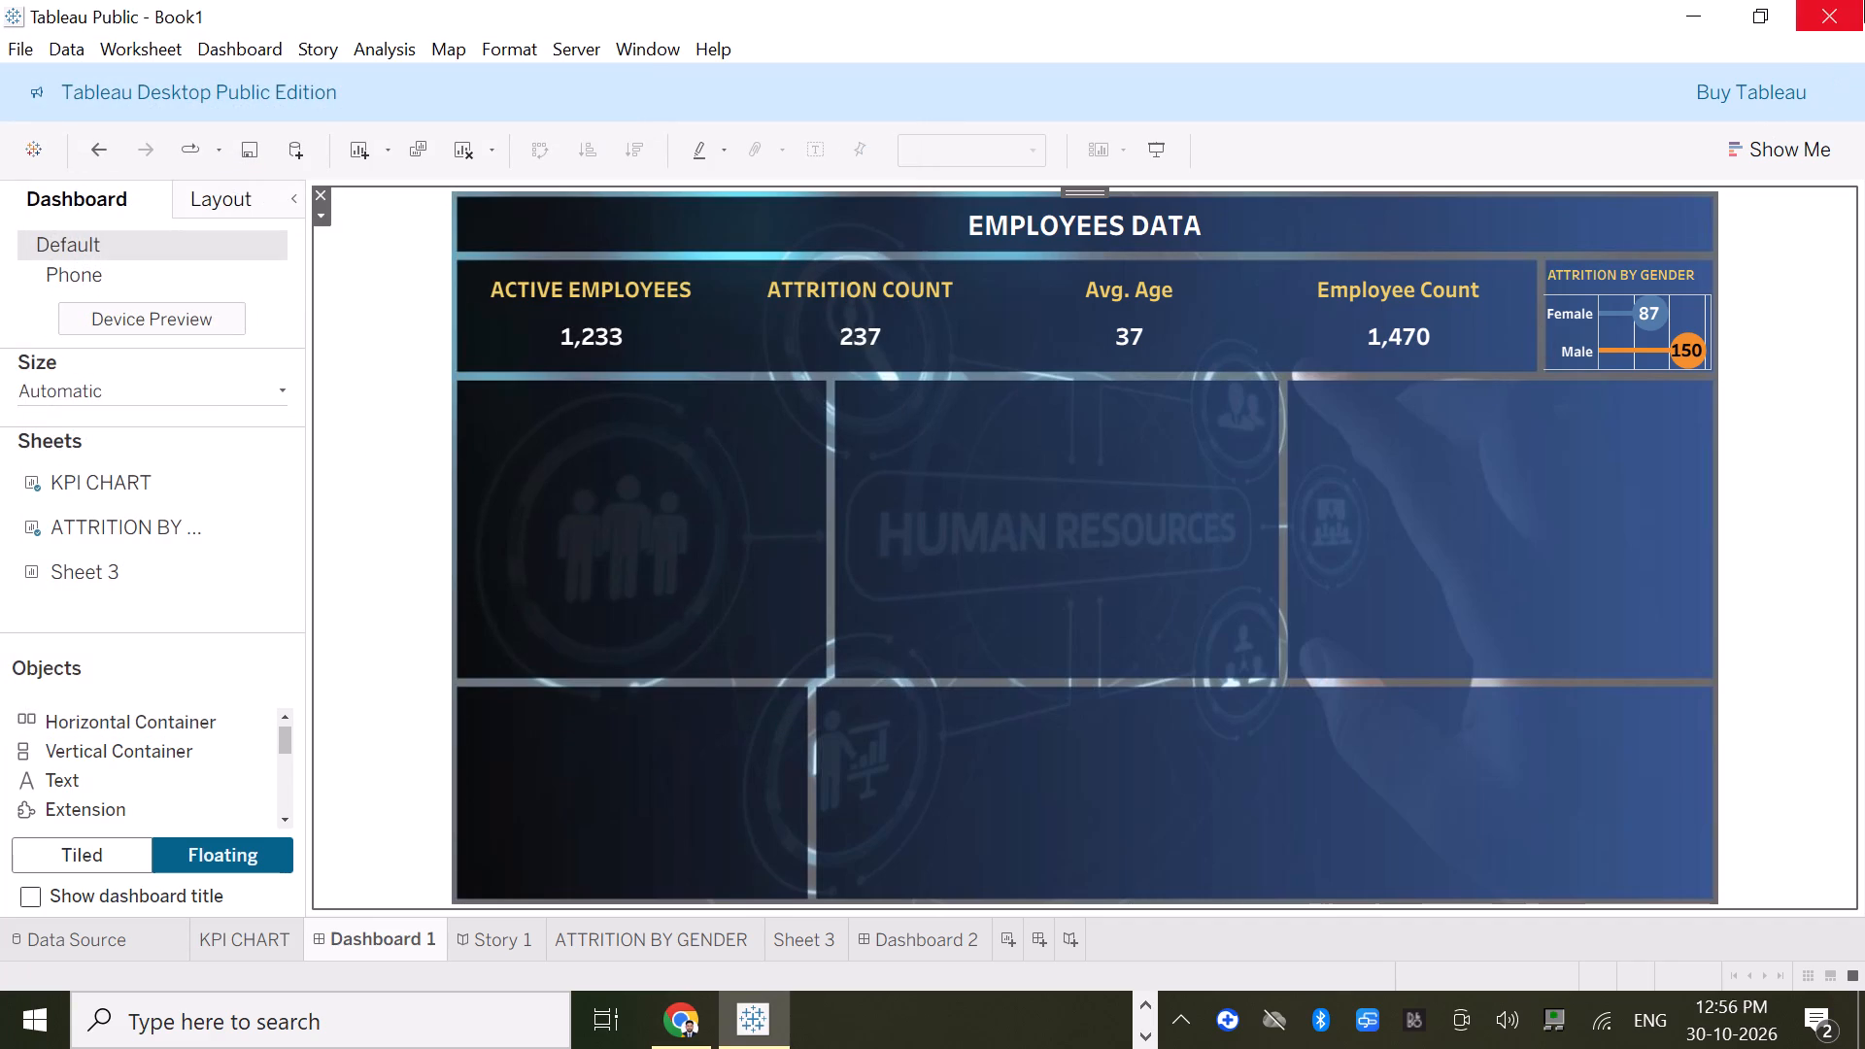
Close the Tableau Public window.
left_click(1864, 0)
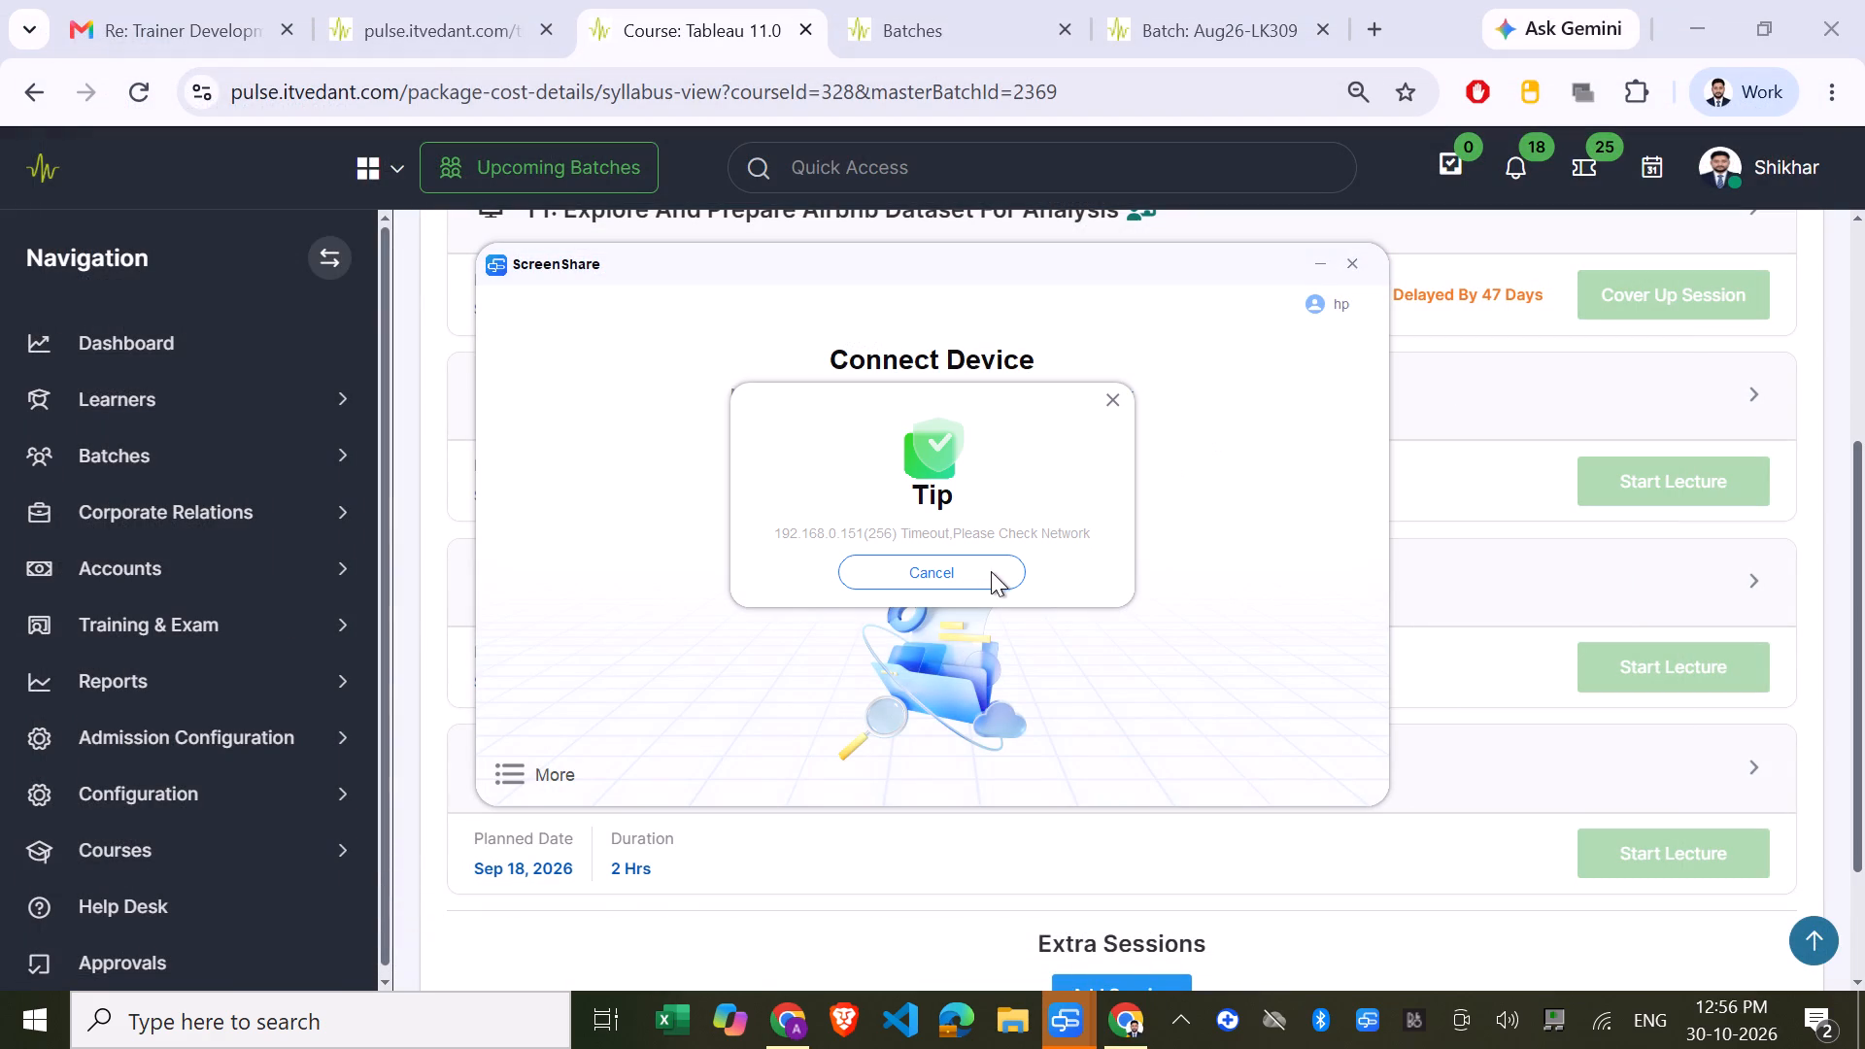
Dismiss the ScreenShare tip, close the ScreenShare window and clear its notification over the course page.
left_click(958, 571)
left_click(1351, 264)
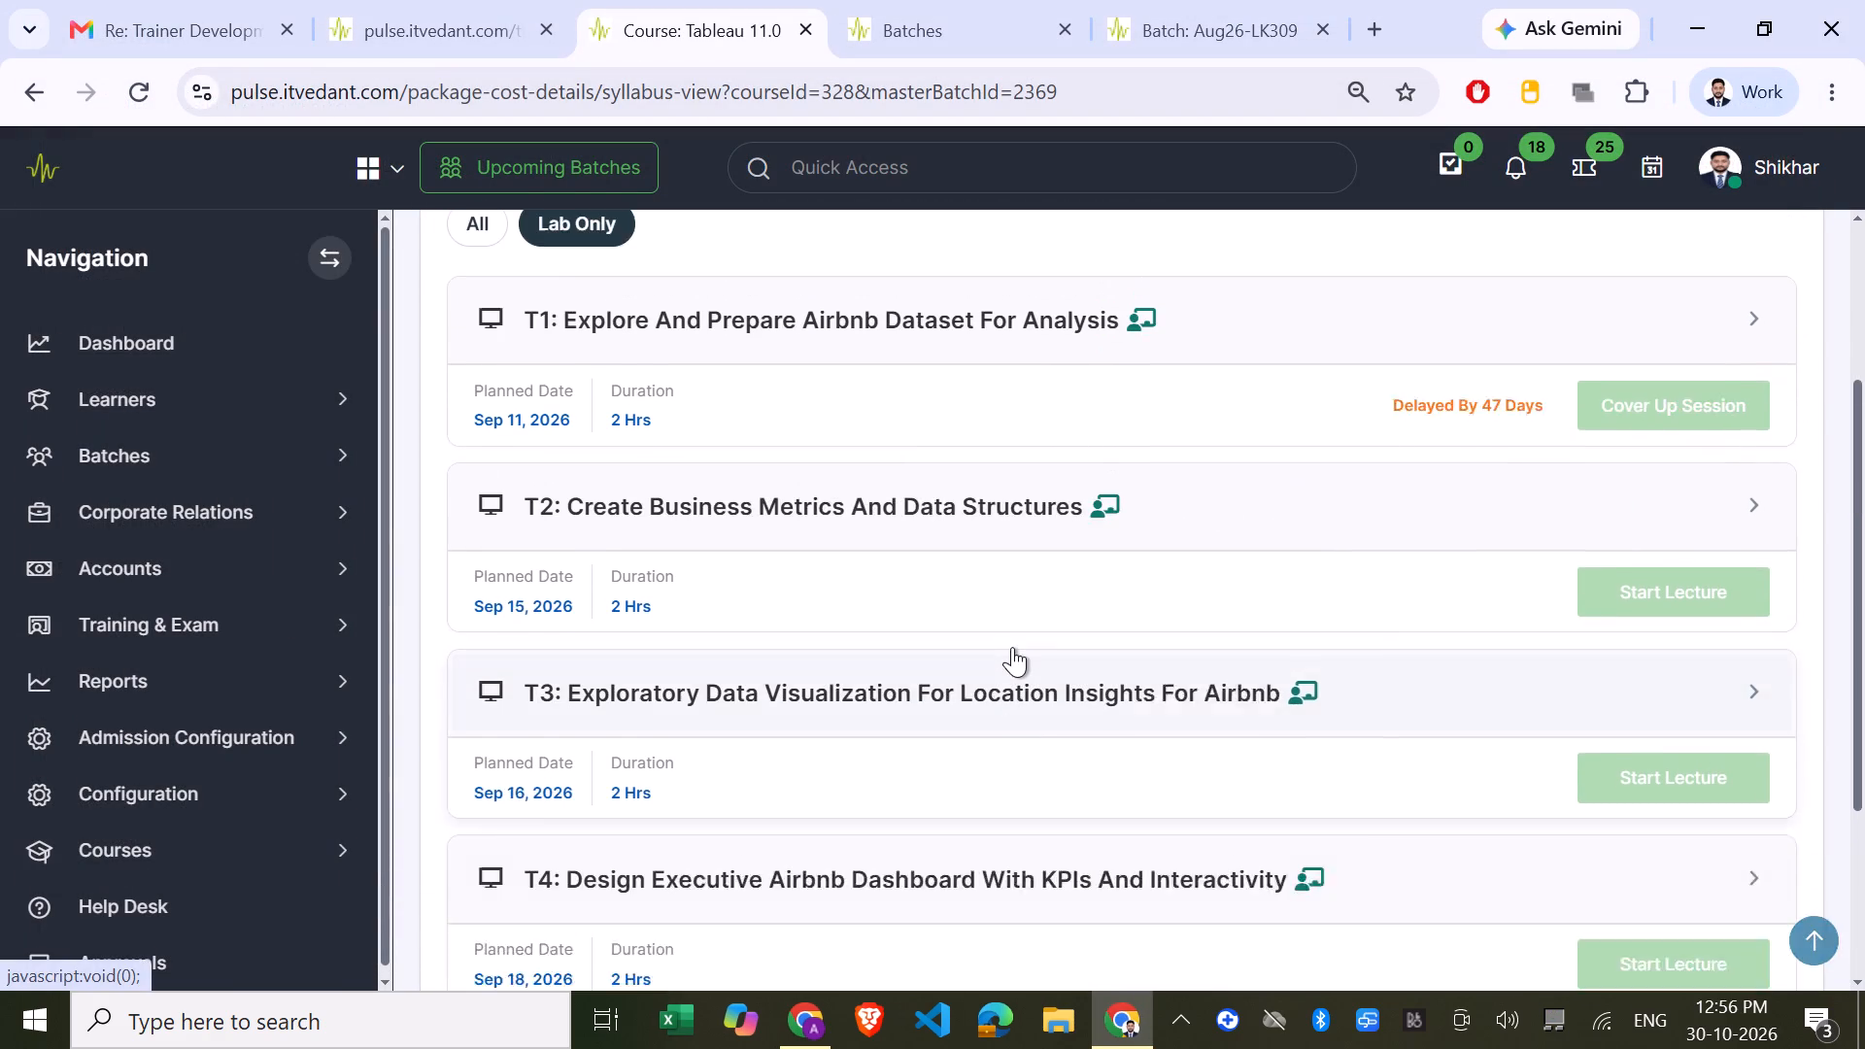
scroll(1012, 647, "up", 2)
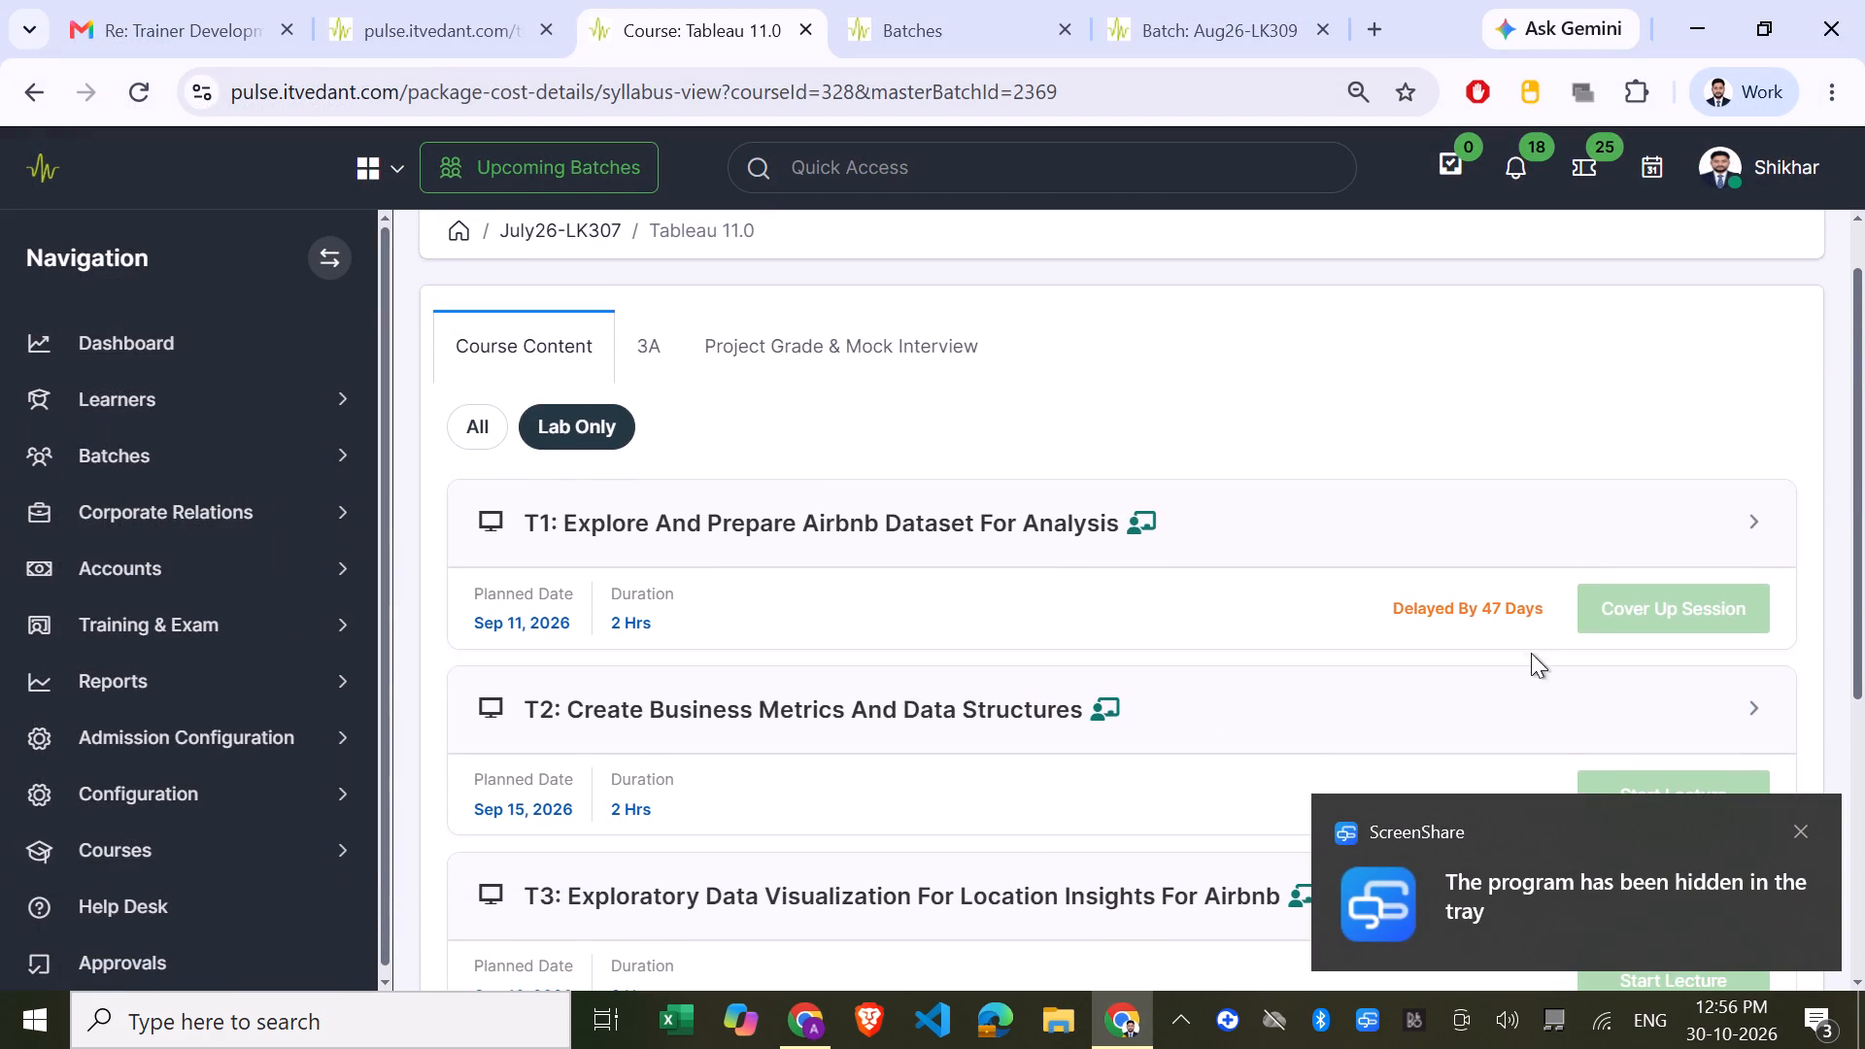
left_click(1800, 826)
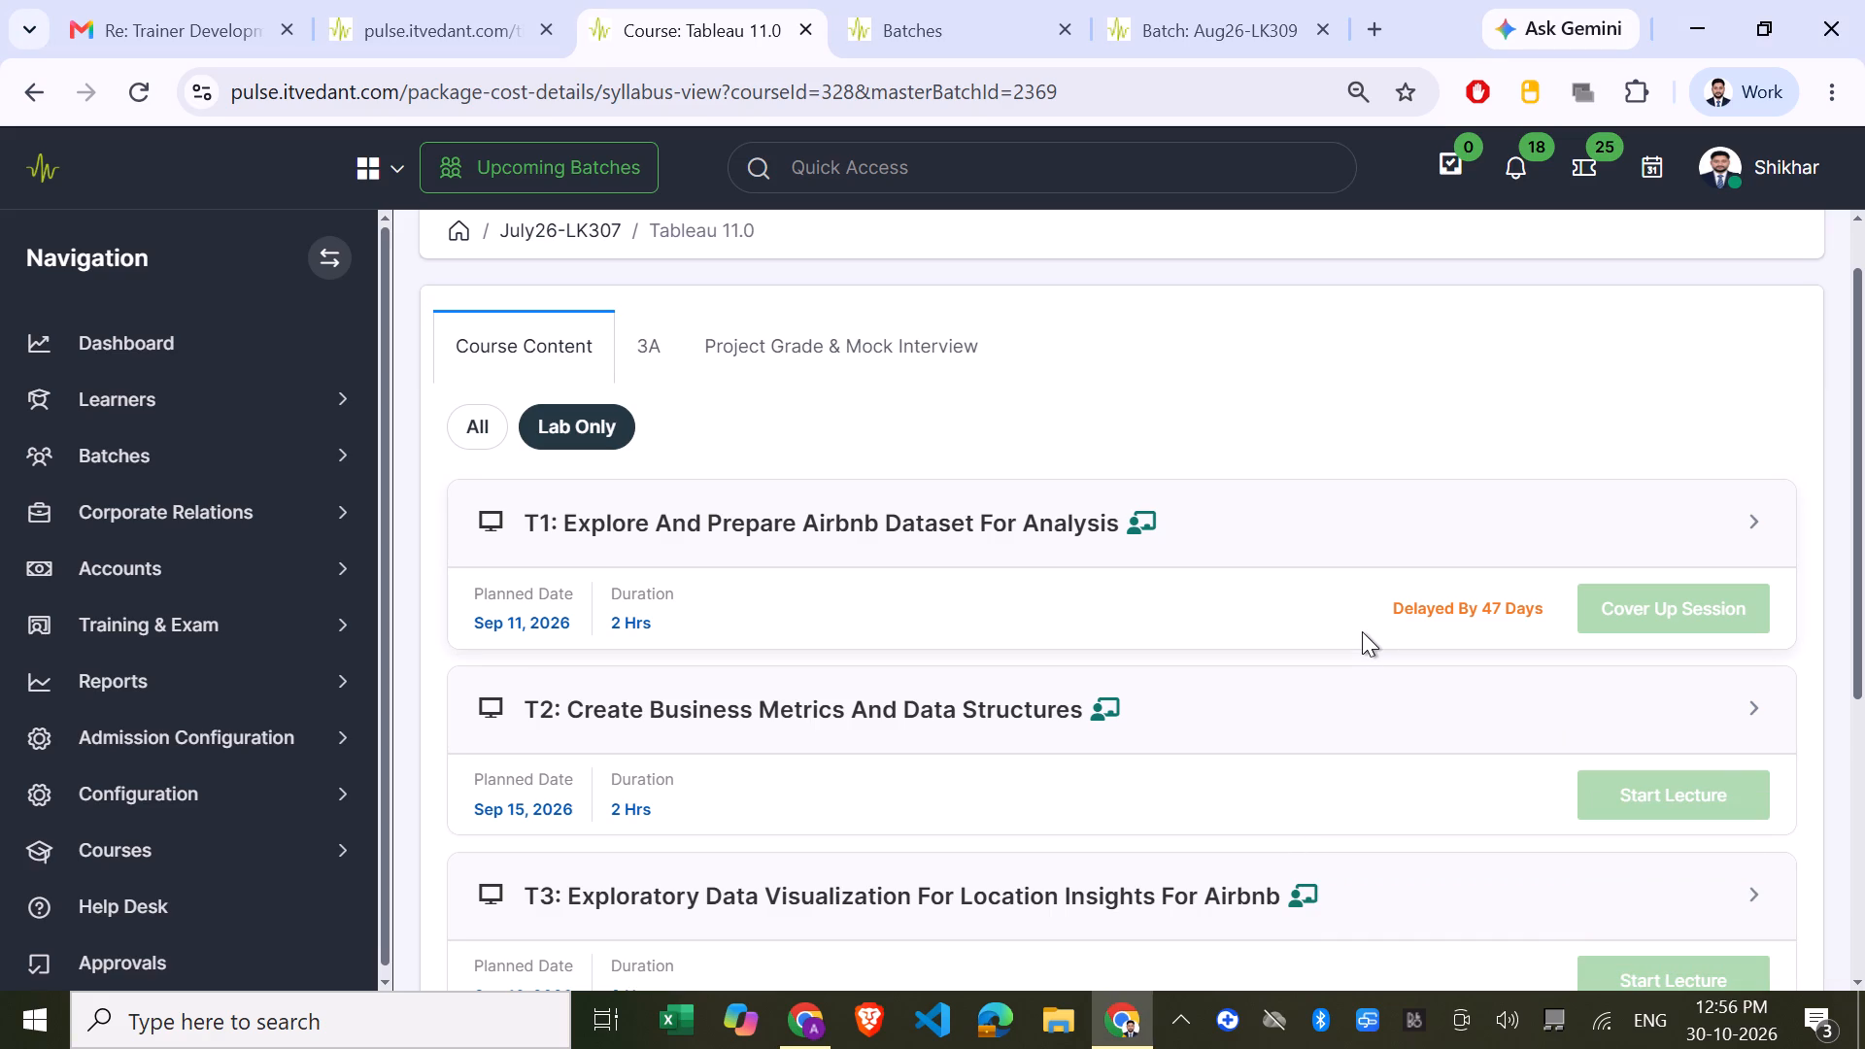
Reload the Tableau 11.0 course page and open manual attendance for topic T2, giving No Light as the reason.
left_click(149, 91)
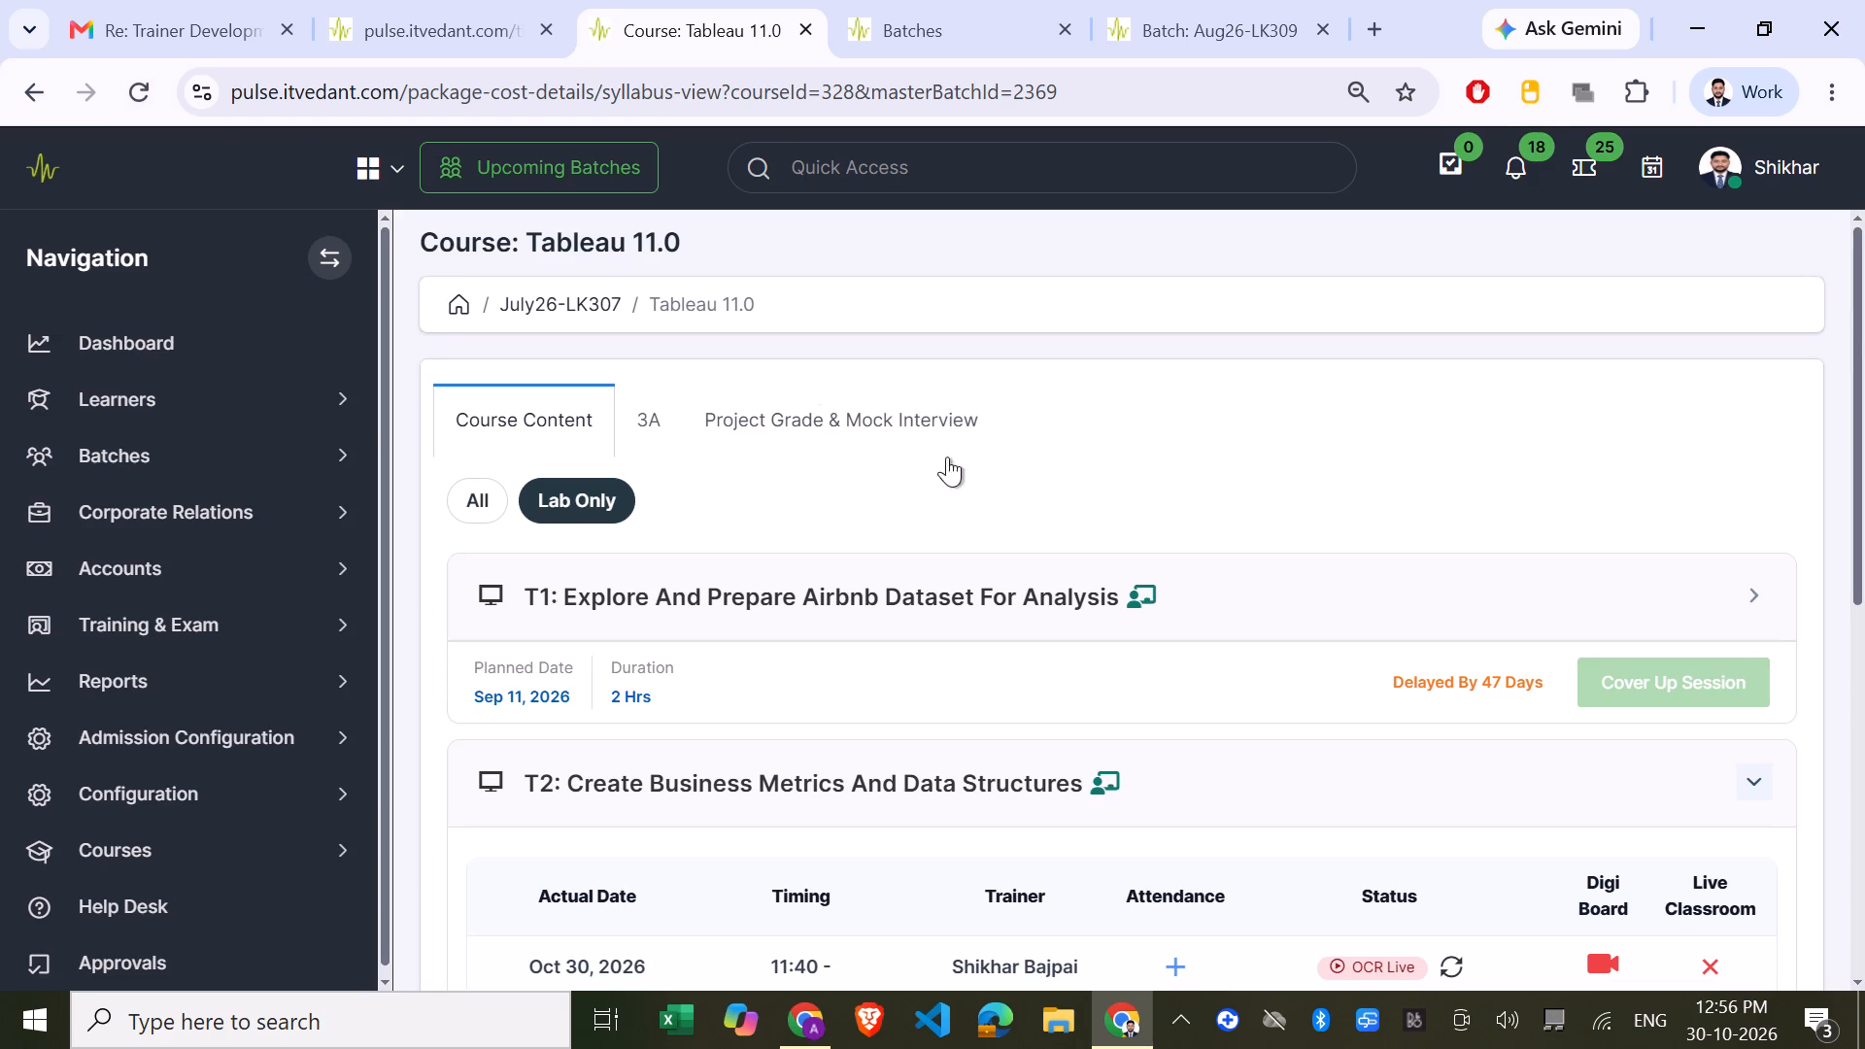
scroll(959, 474, "down", 2)
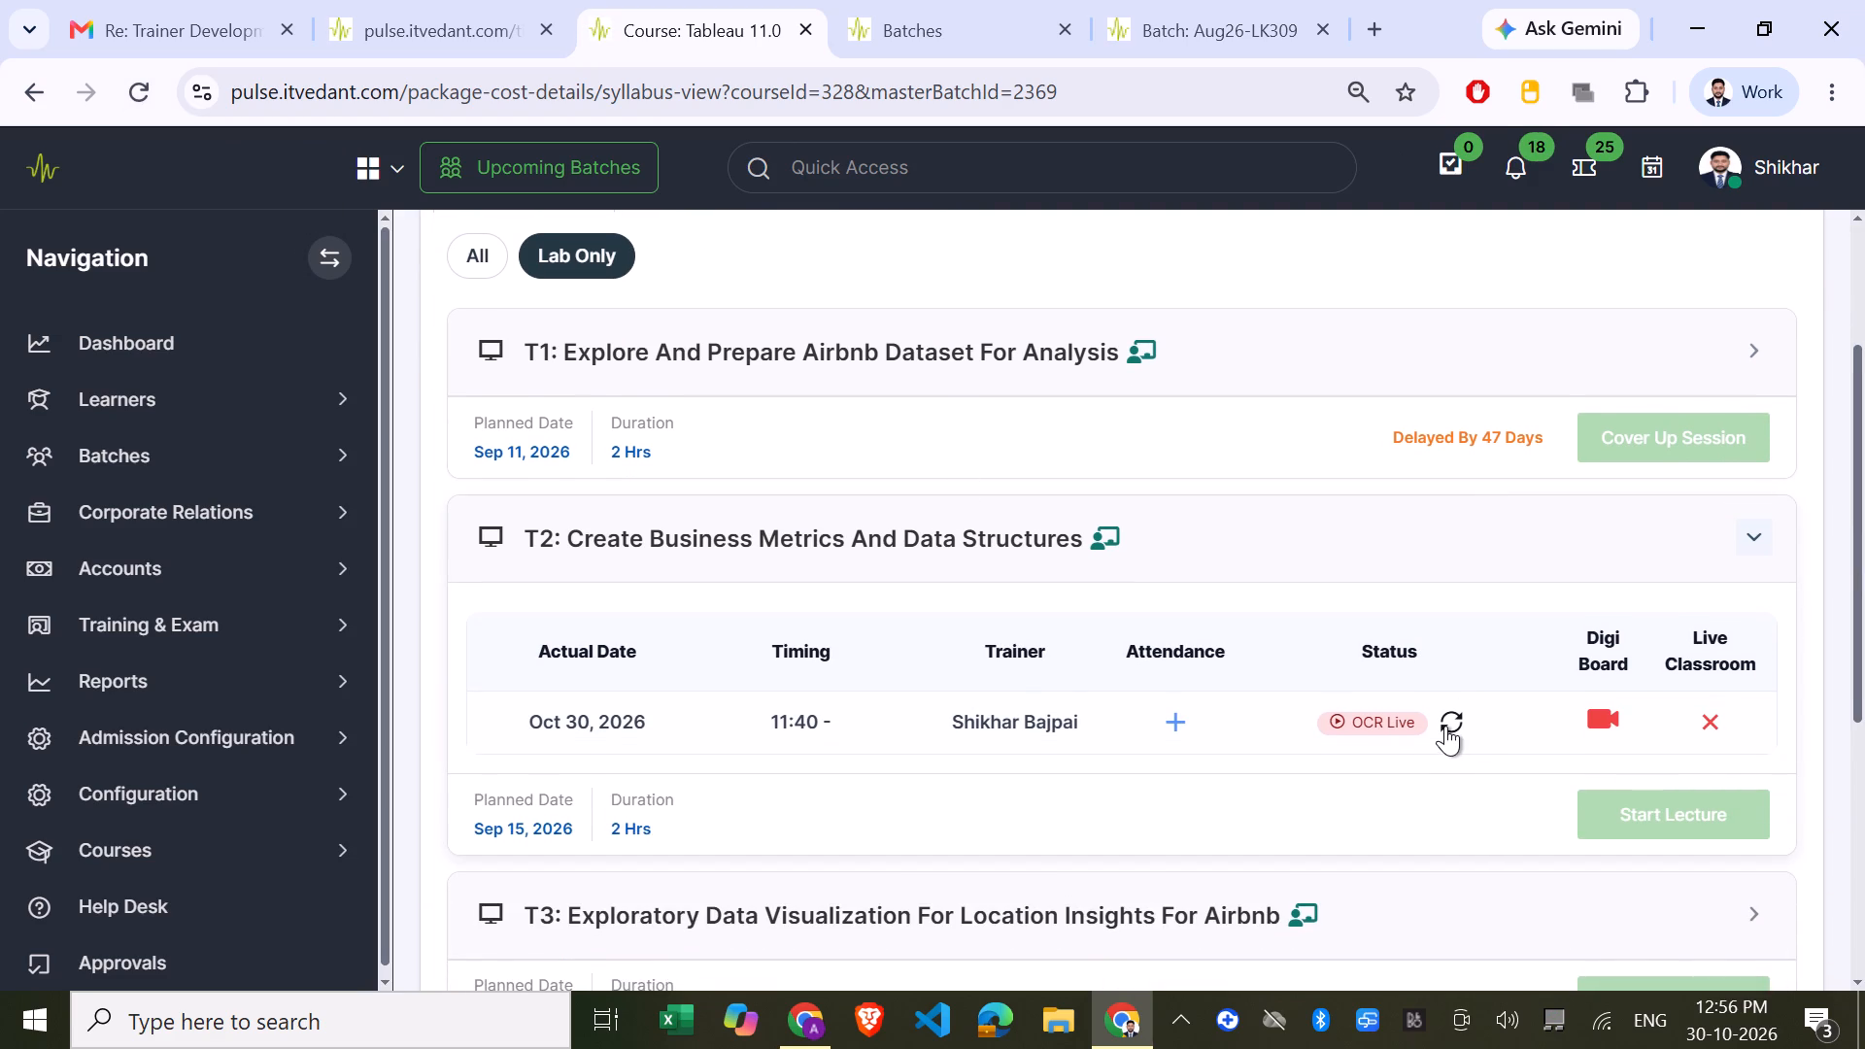
left_click(1183, 713)
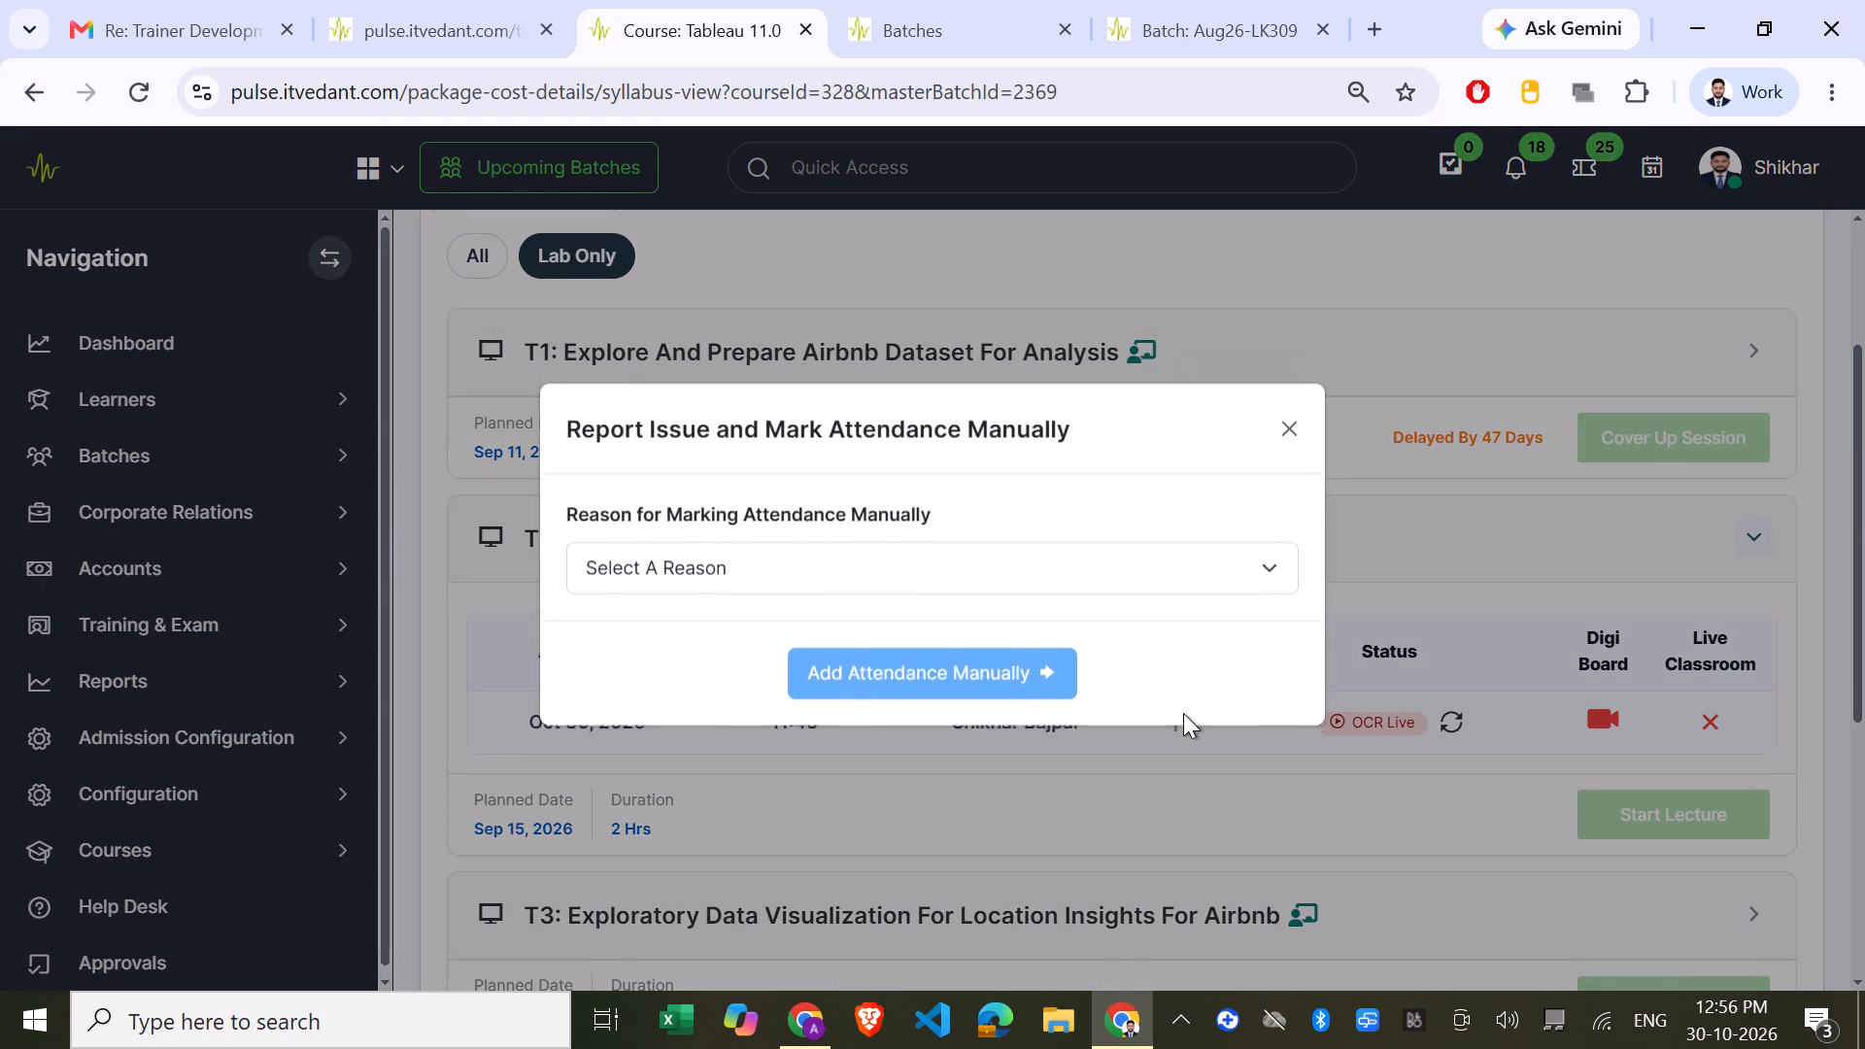
left_click(1134, 560)
left_click(830, 649)
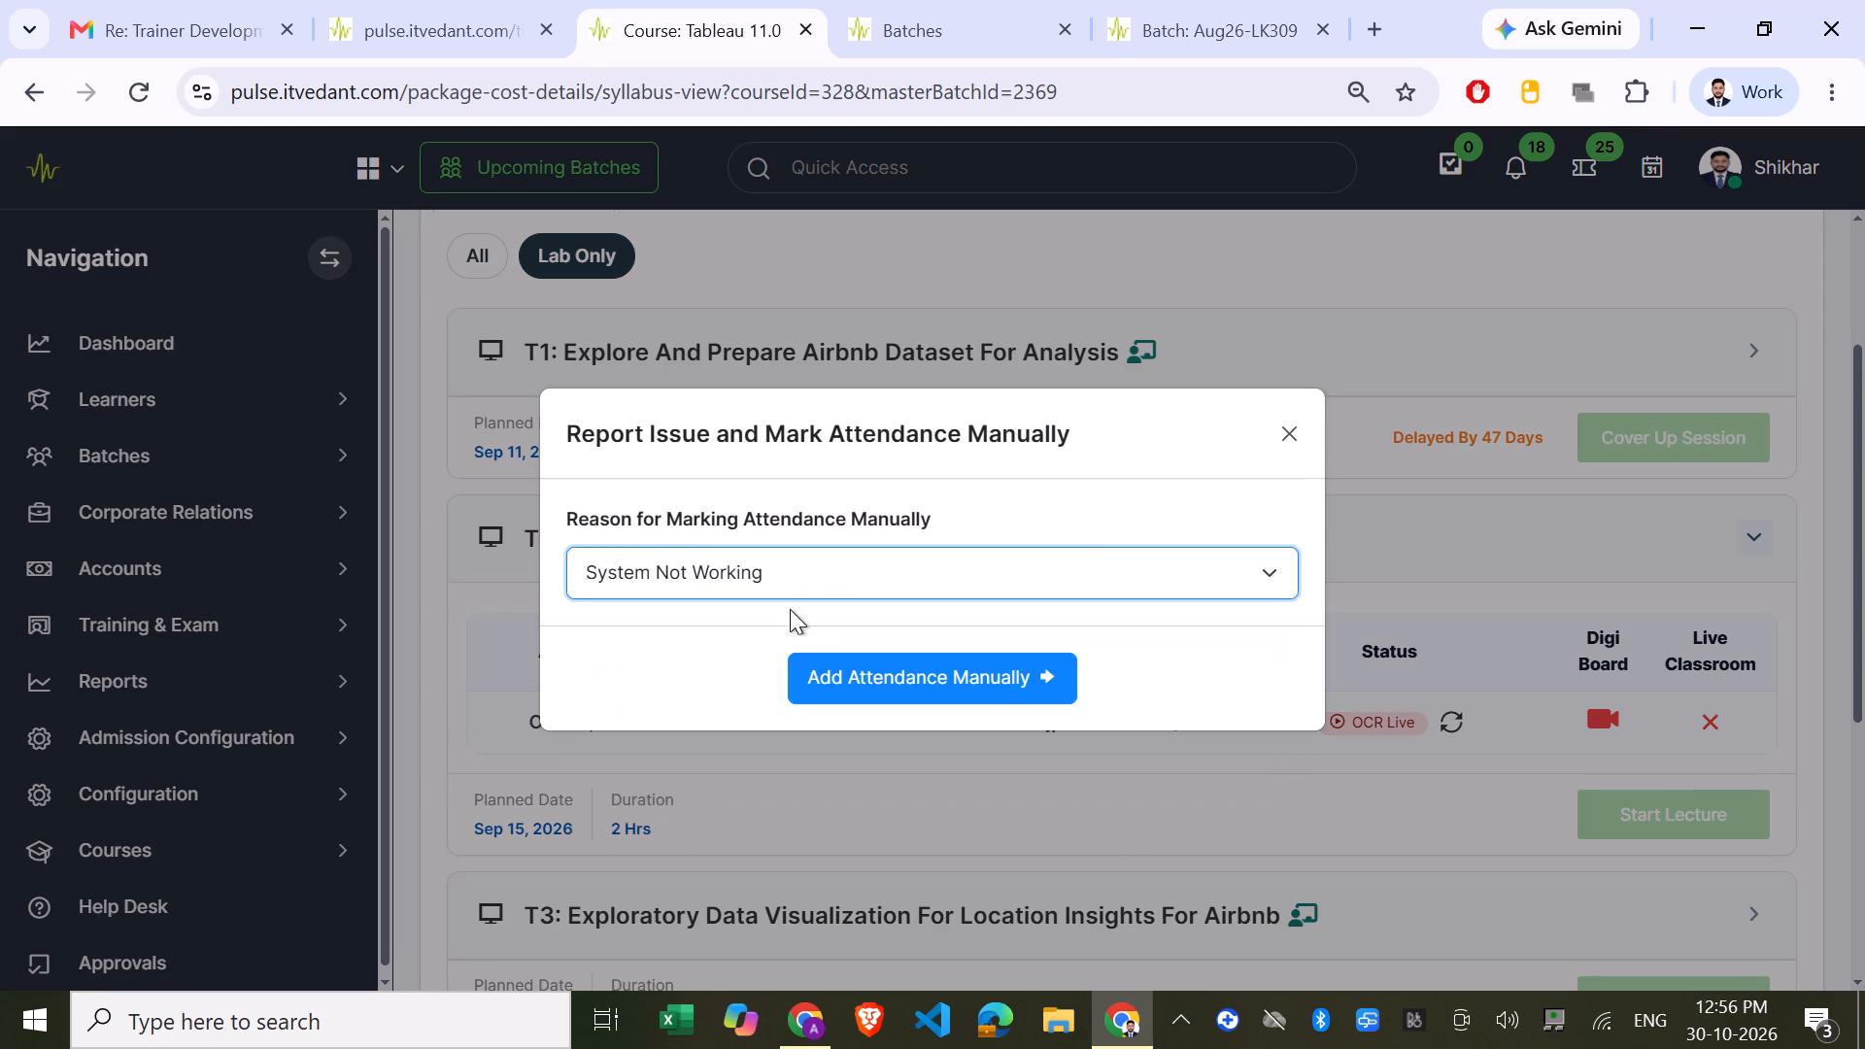
left_click(817, 574)
left_click(702, 713)
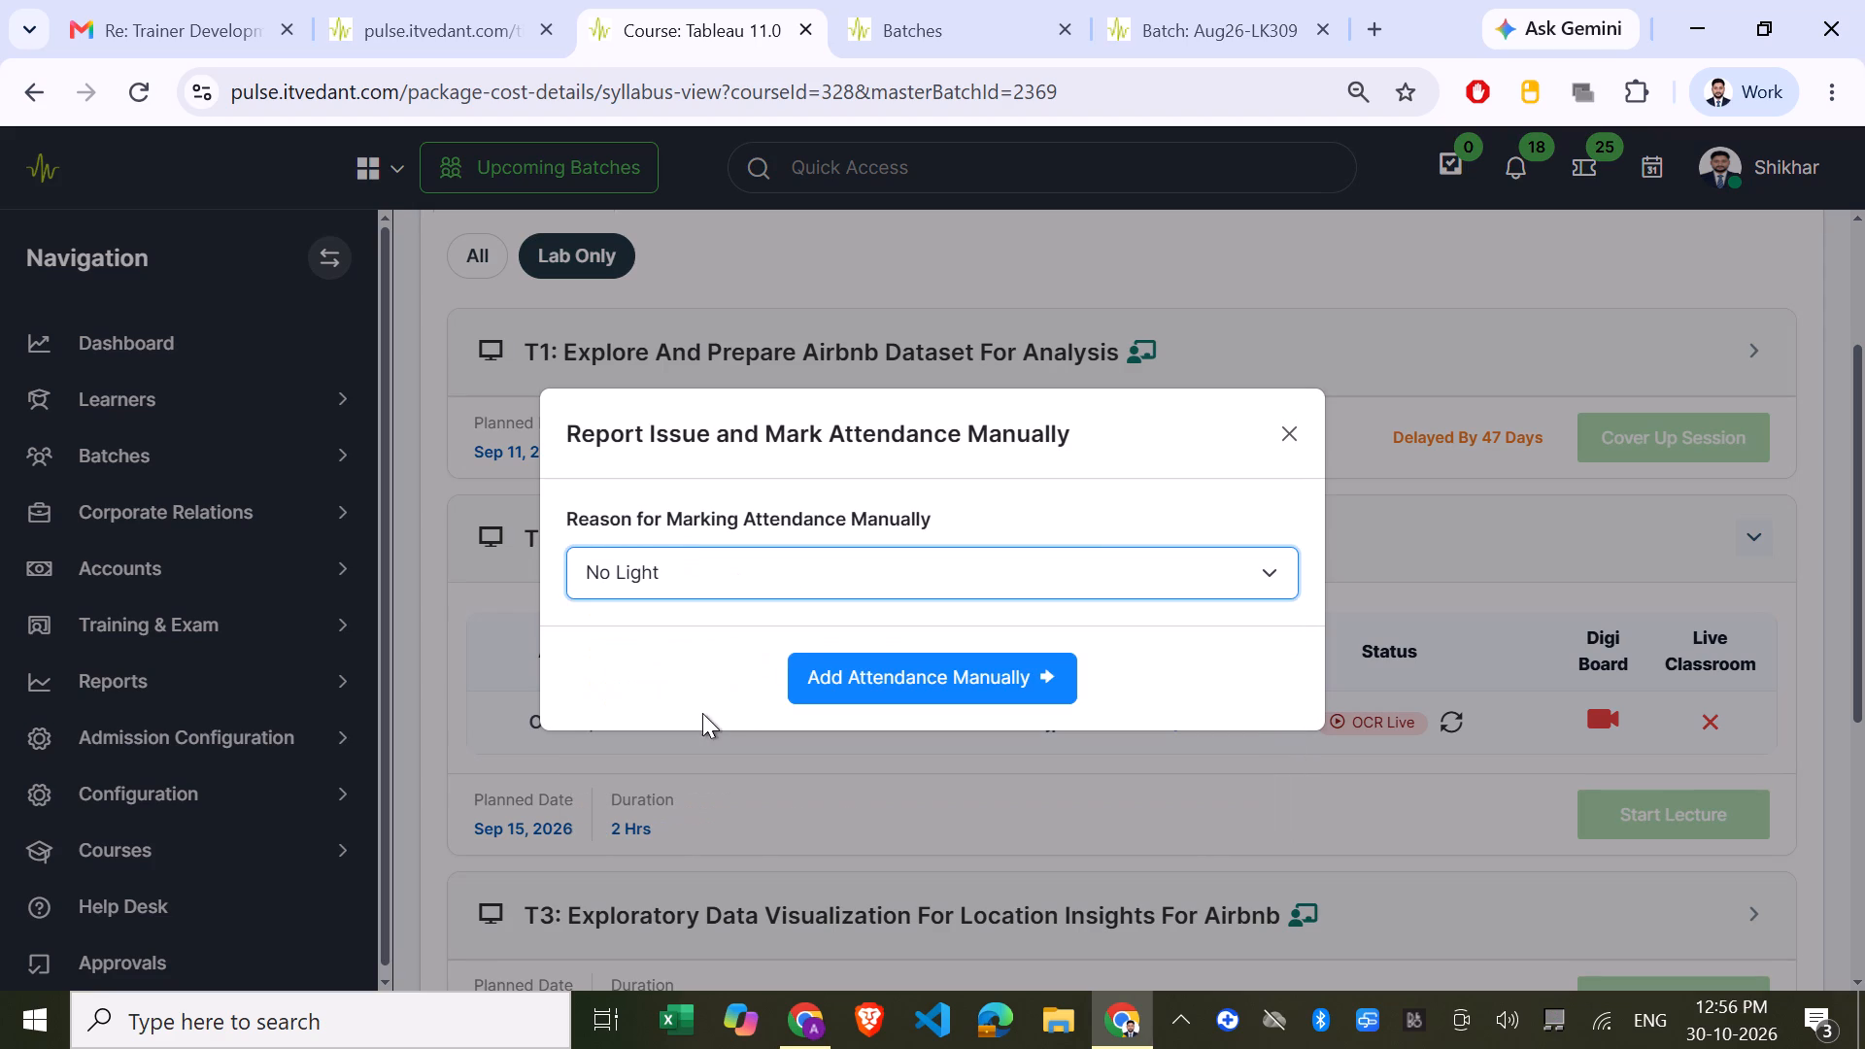
left_click(881, 661)
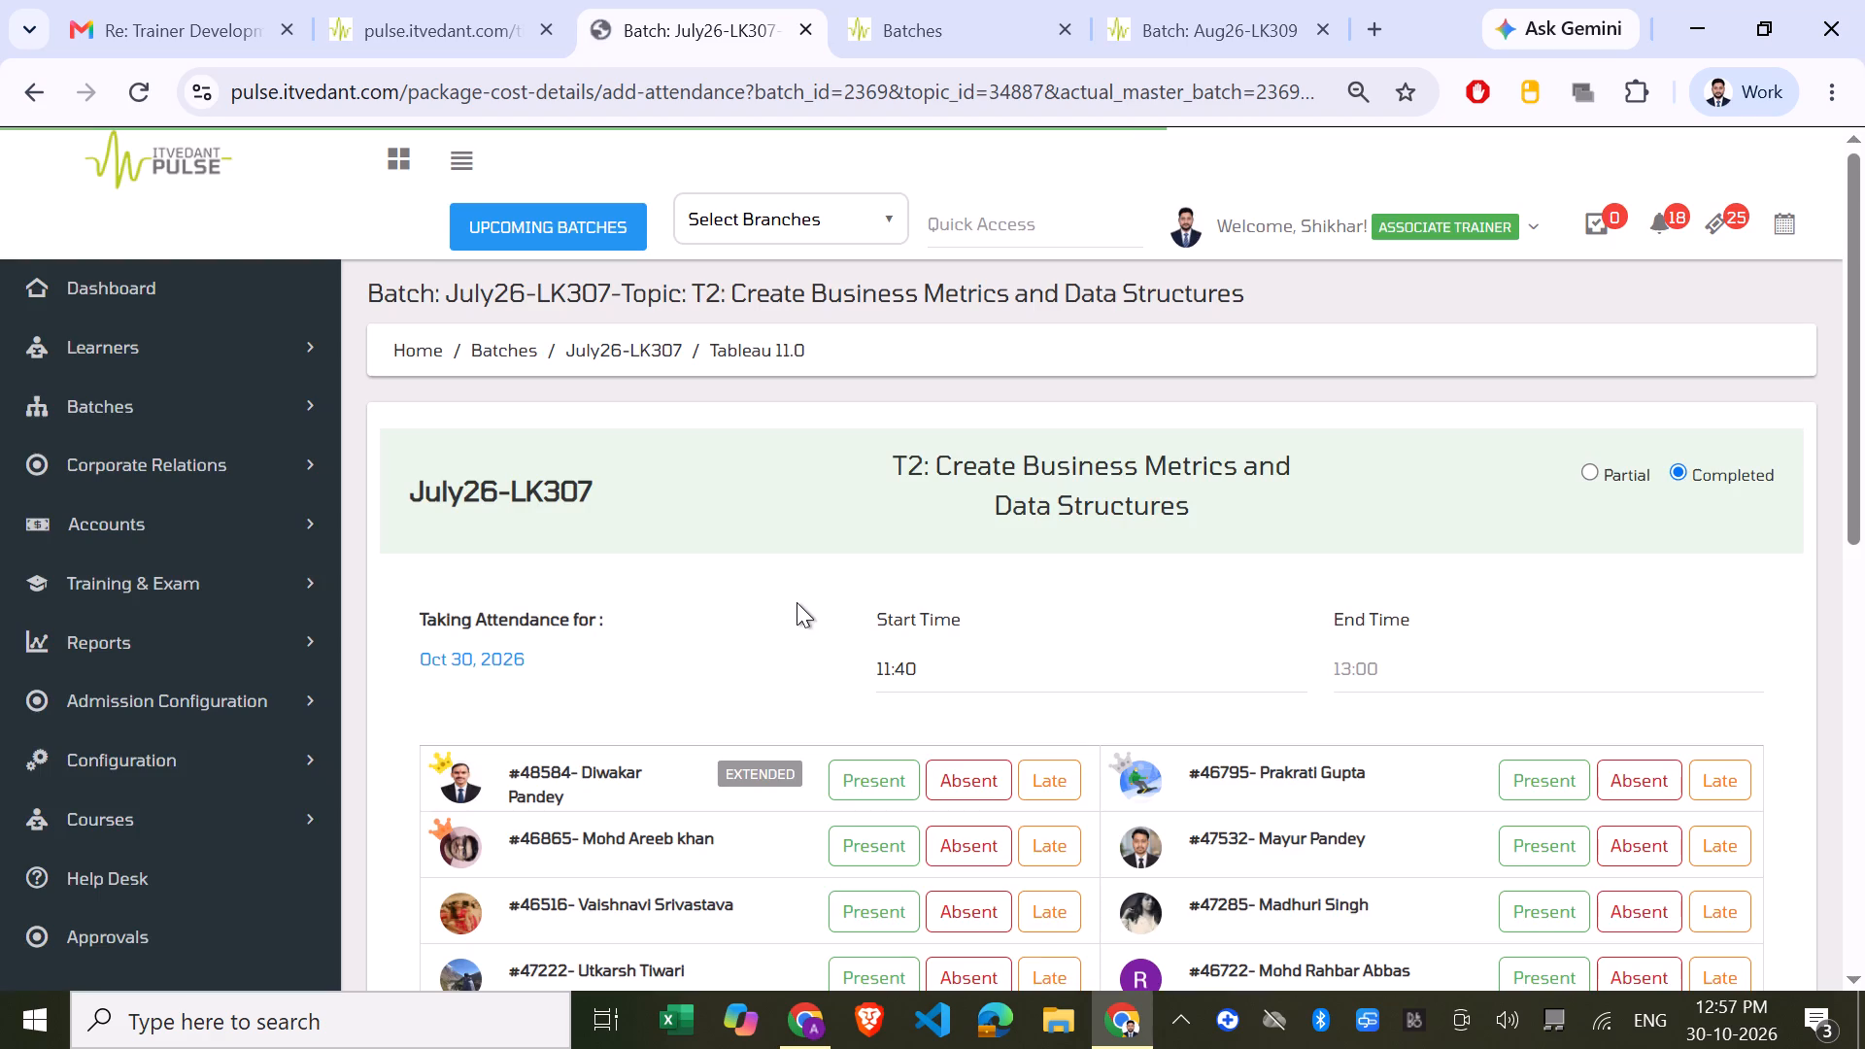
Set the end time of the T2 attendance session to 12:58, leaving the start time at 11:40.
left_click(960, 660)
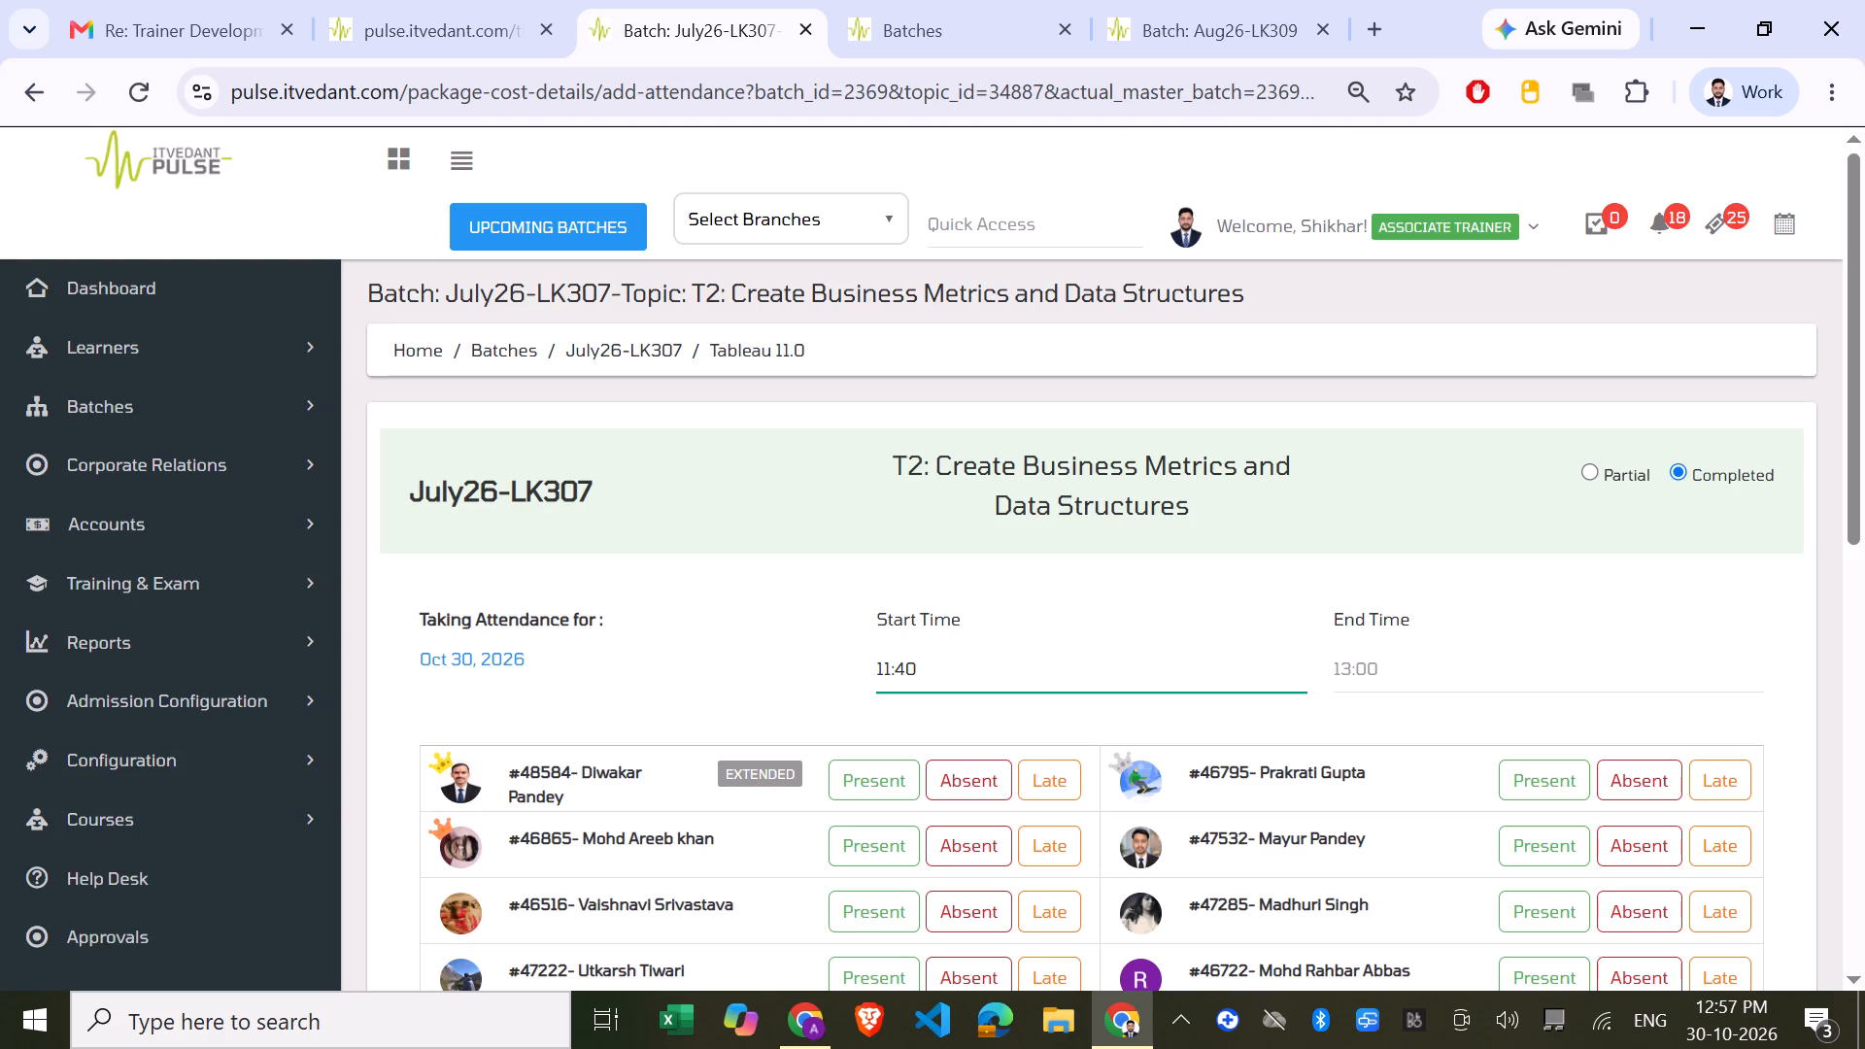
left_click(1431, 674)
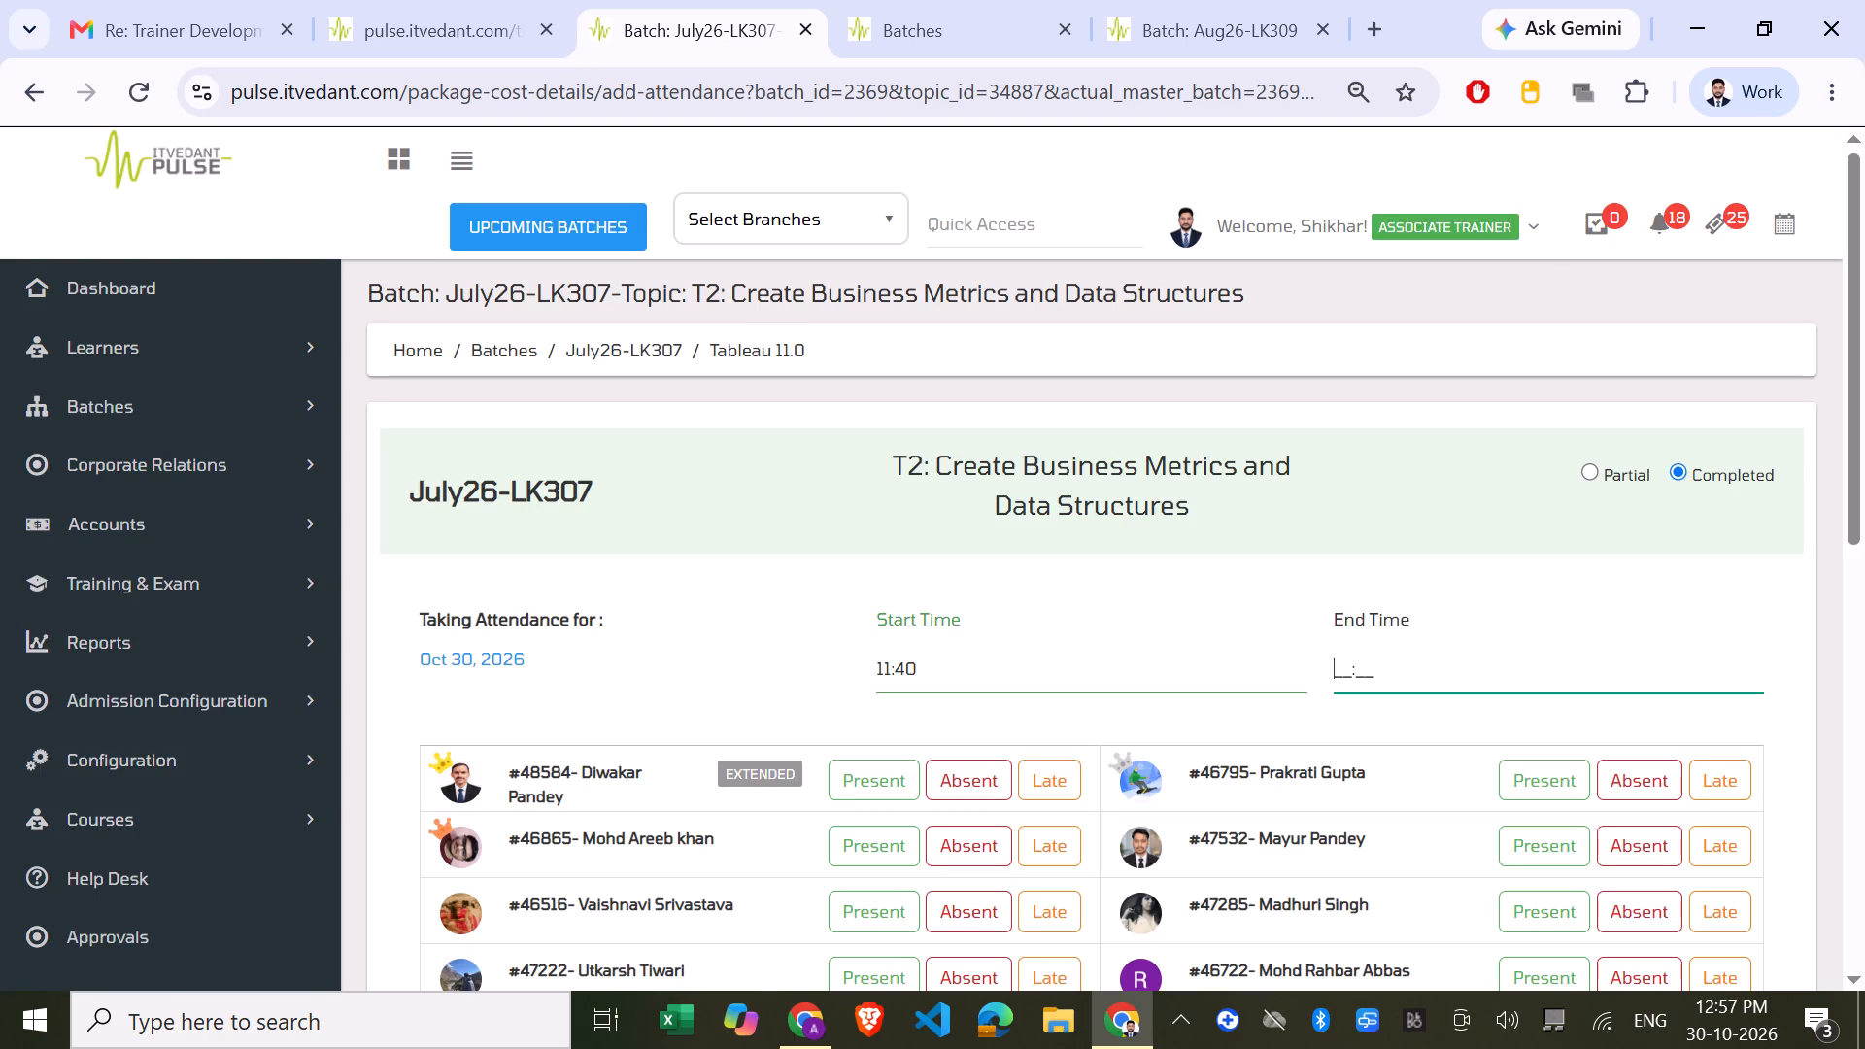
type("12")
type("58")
Replace the attendance session's end time with 13:00.
scroll(1211, 690, "down", 1)
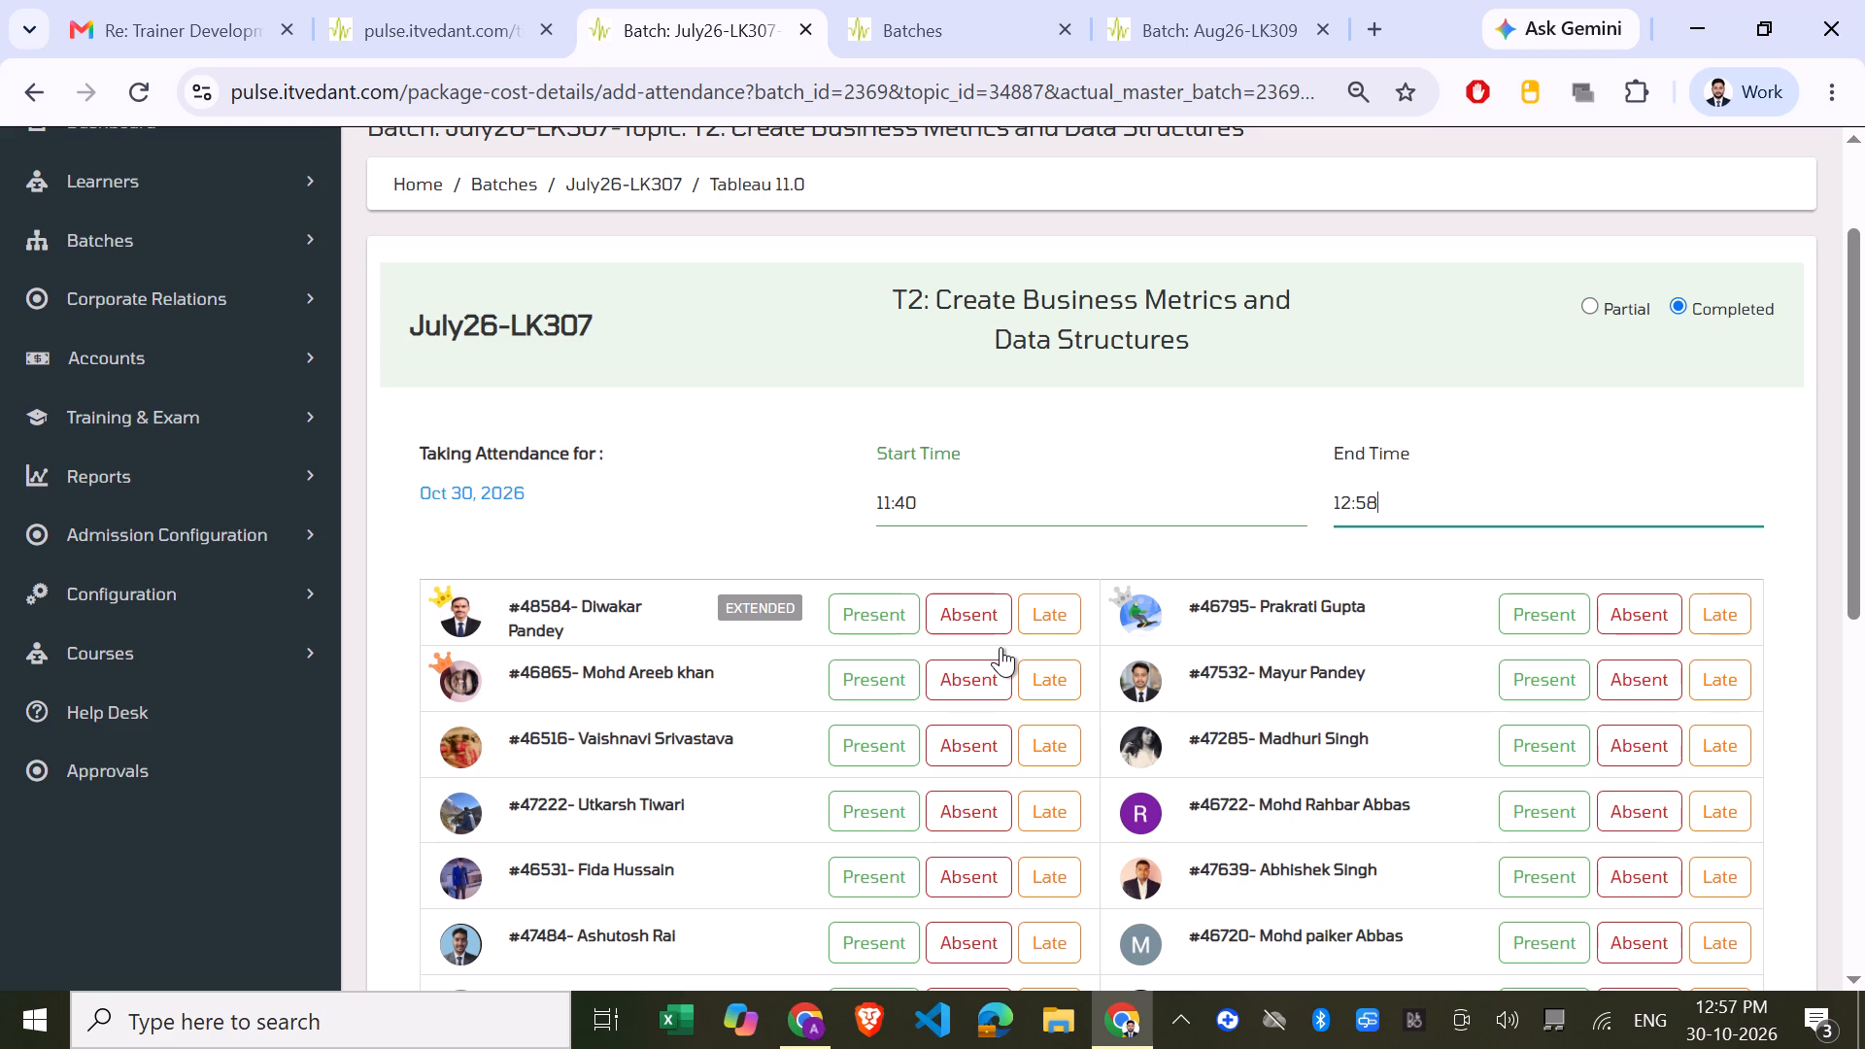
scroll(873, 609, "down", 1)
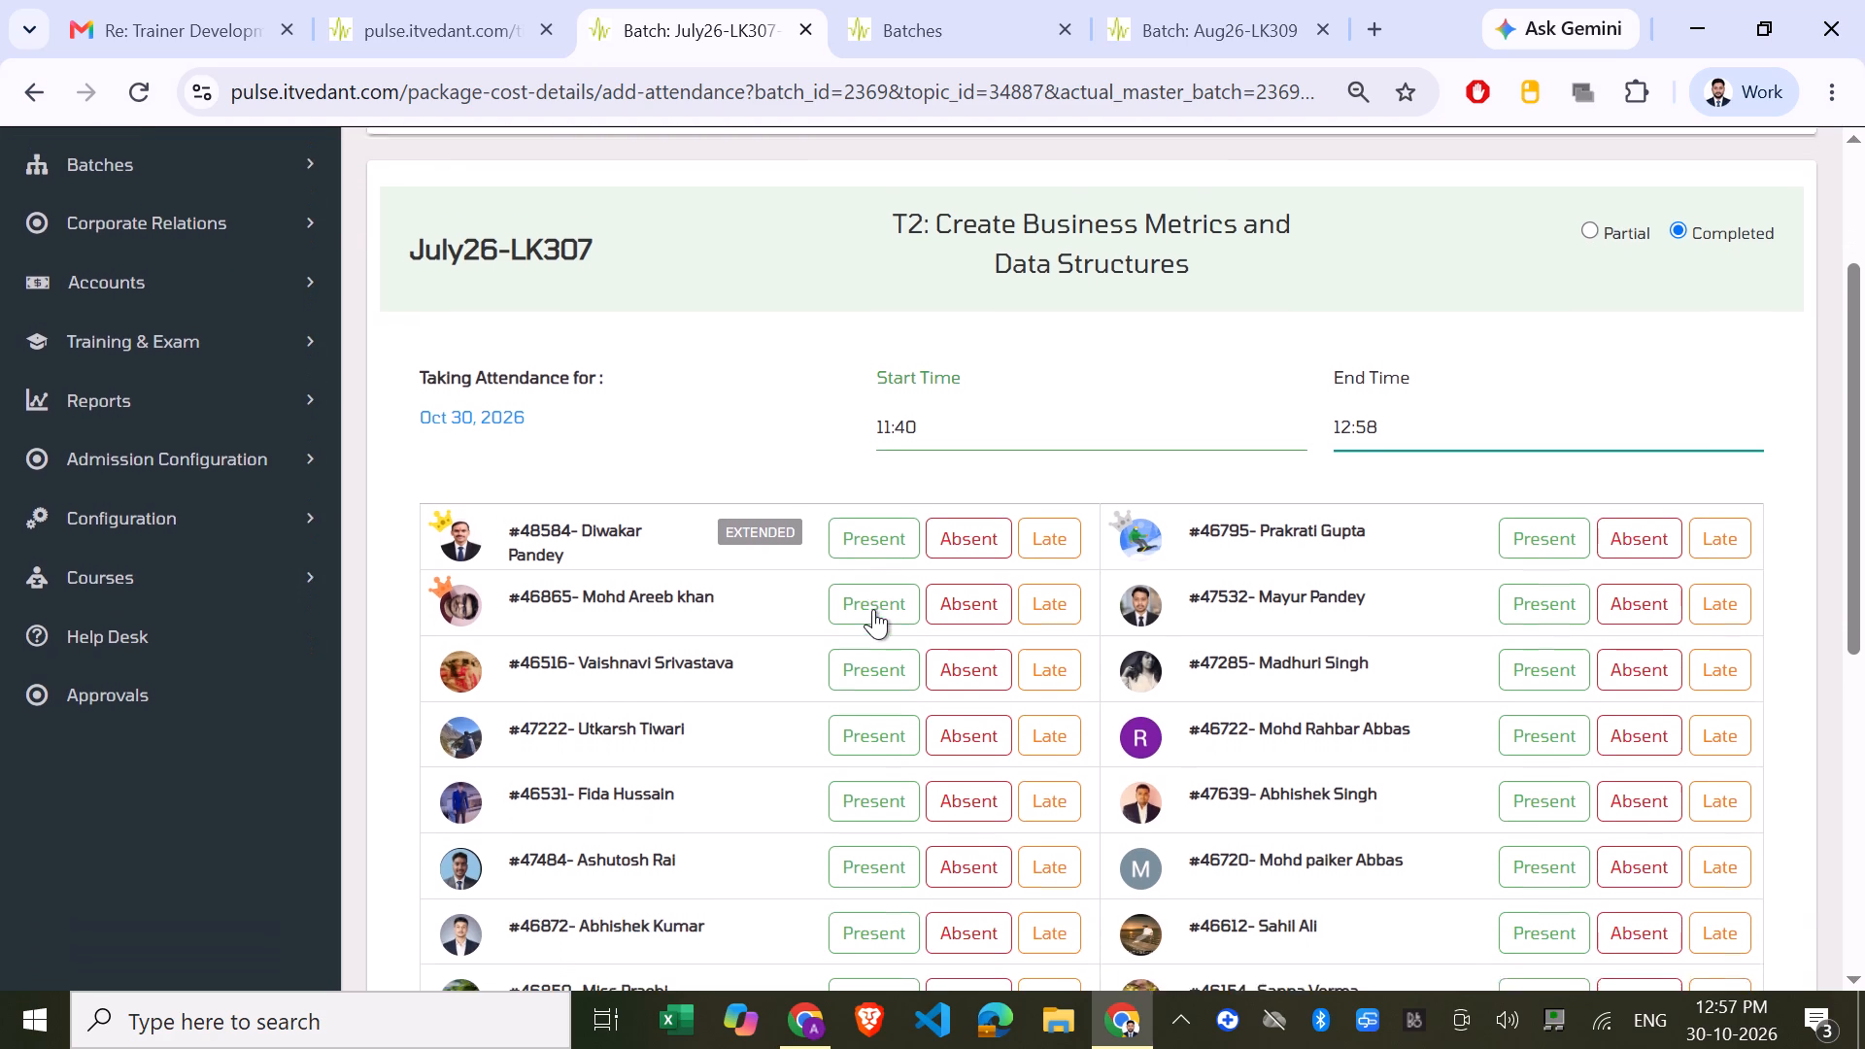
scroll(873, 609, "down", 1)
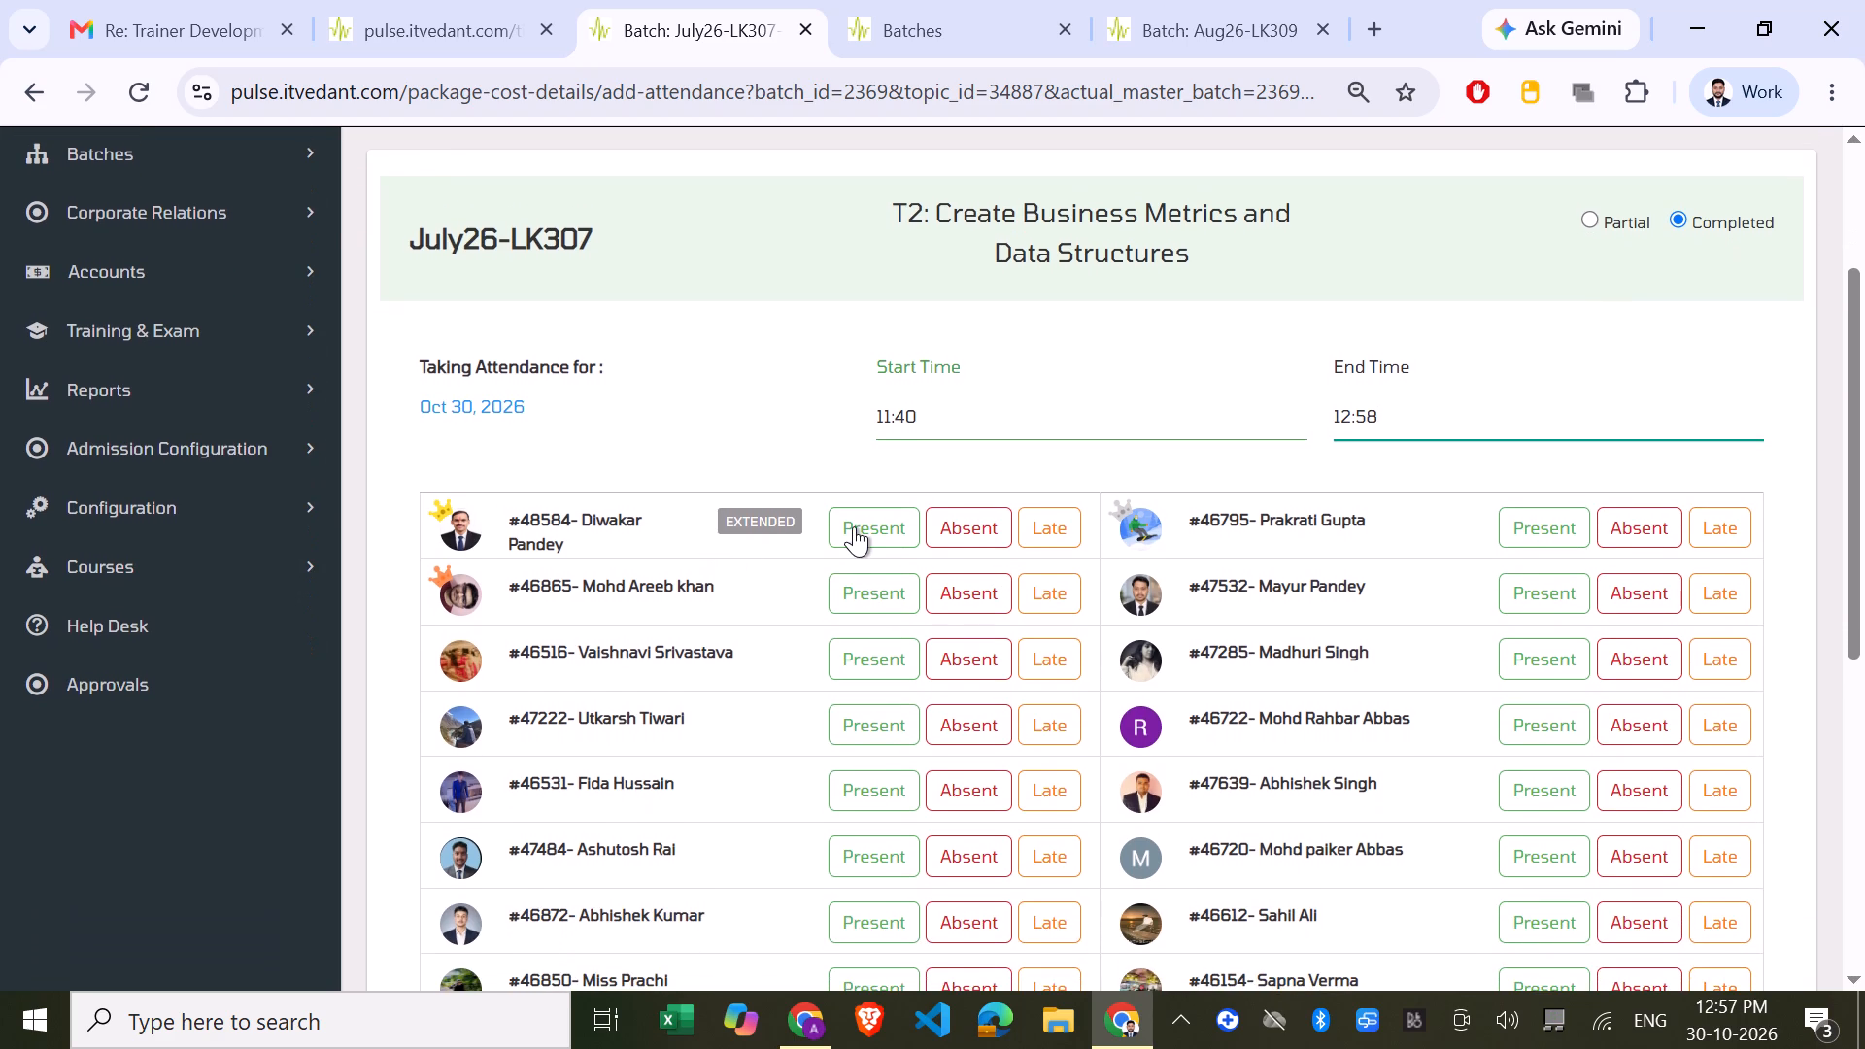
key("BackSpace")
key("BackSpace")
key("BackSpace")
key("BackSpace")
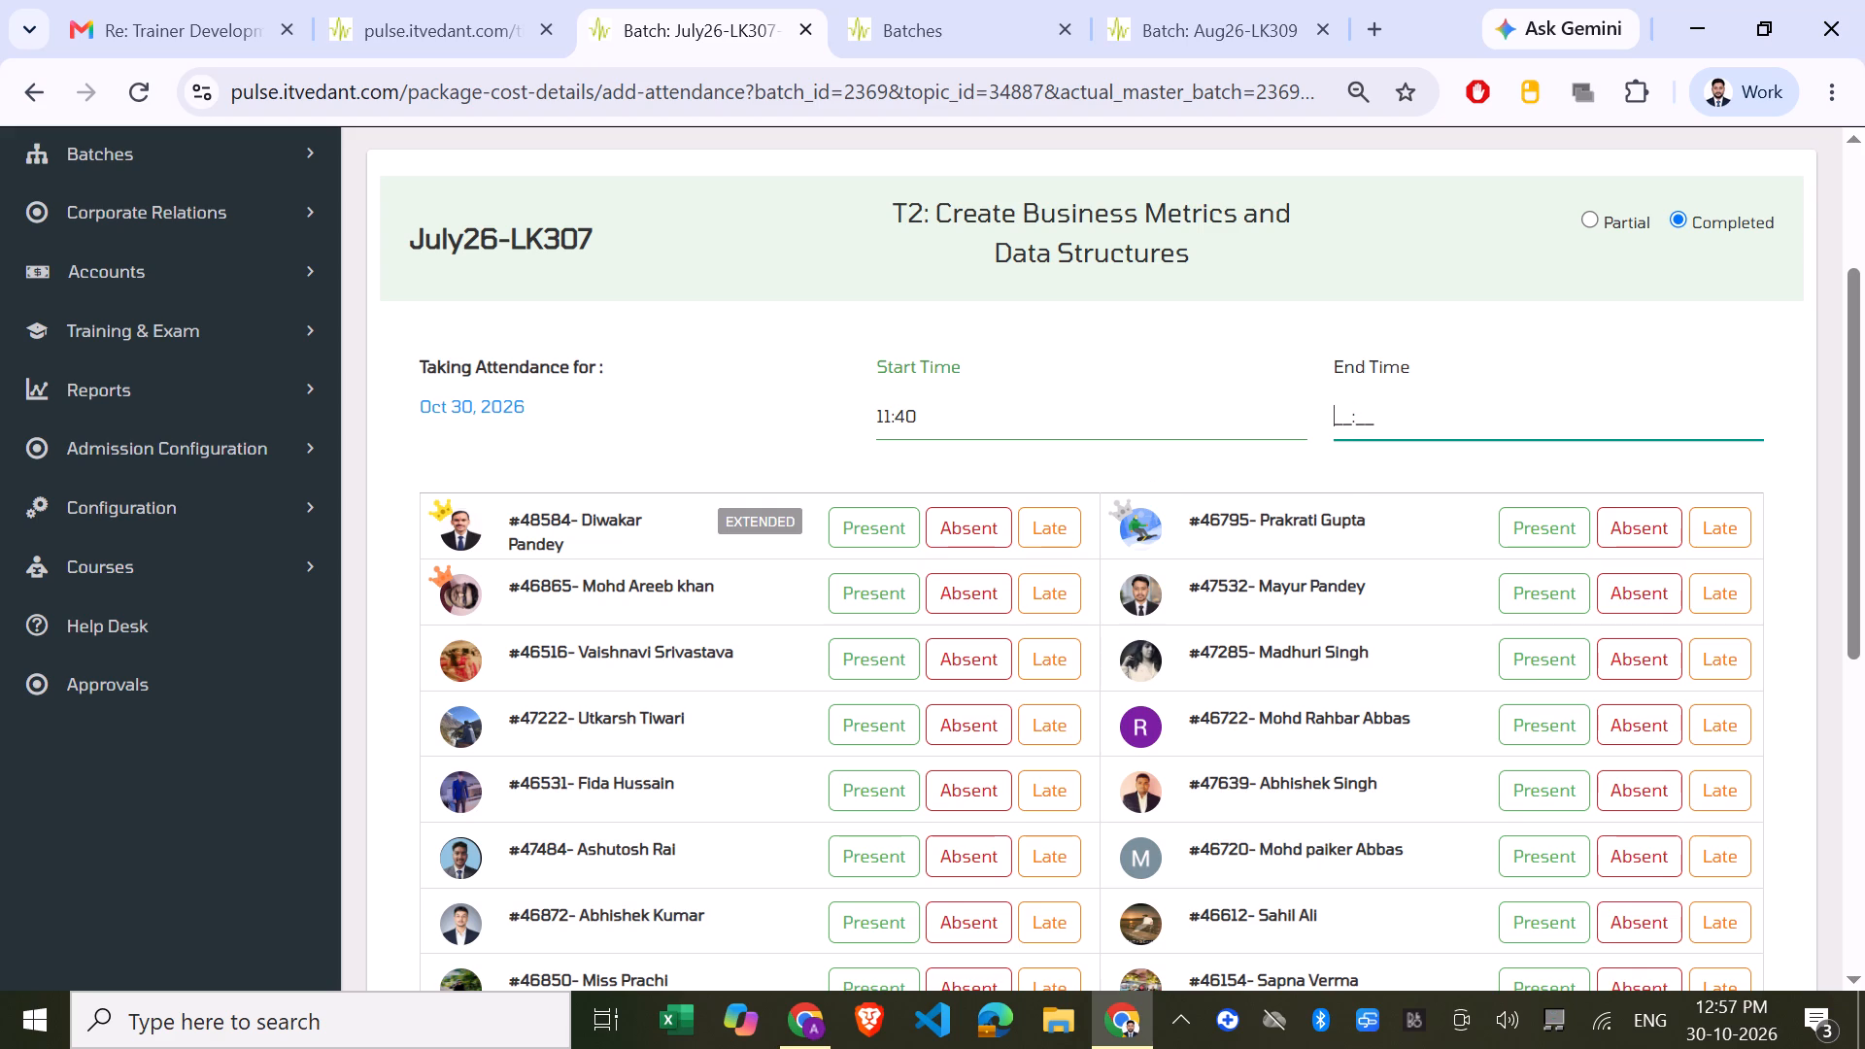
type("13")
type("00")
Mark the first five learners in the first column of the July26-LK307 attendance list as Present.
left_click(883, 537)
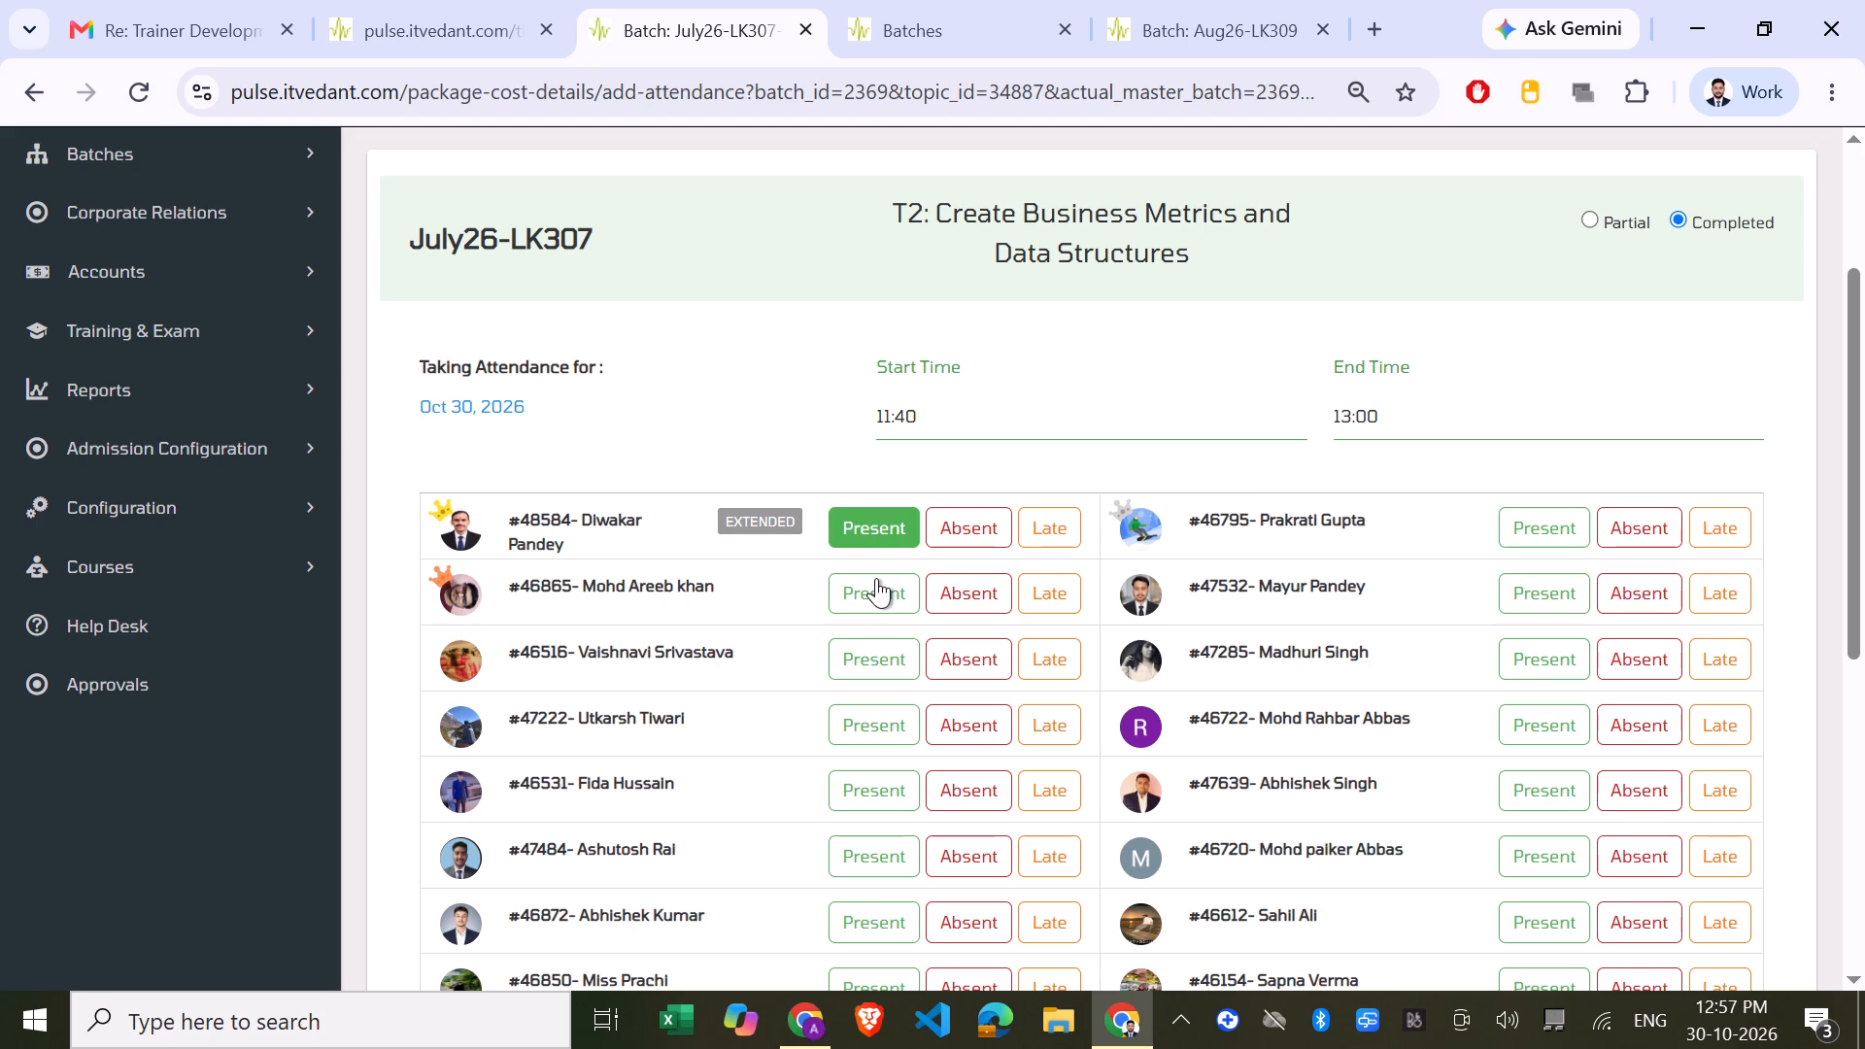
left_click(855, 595)
left_click(867, 658)
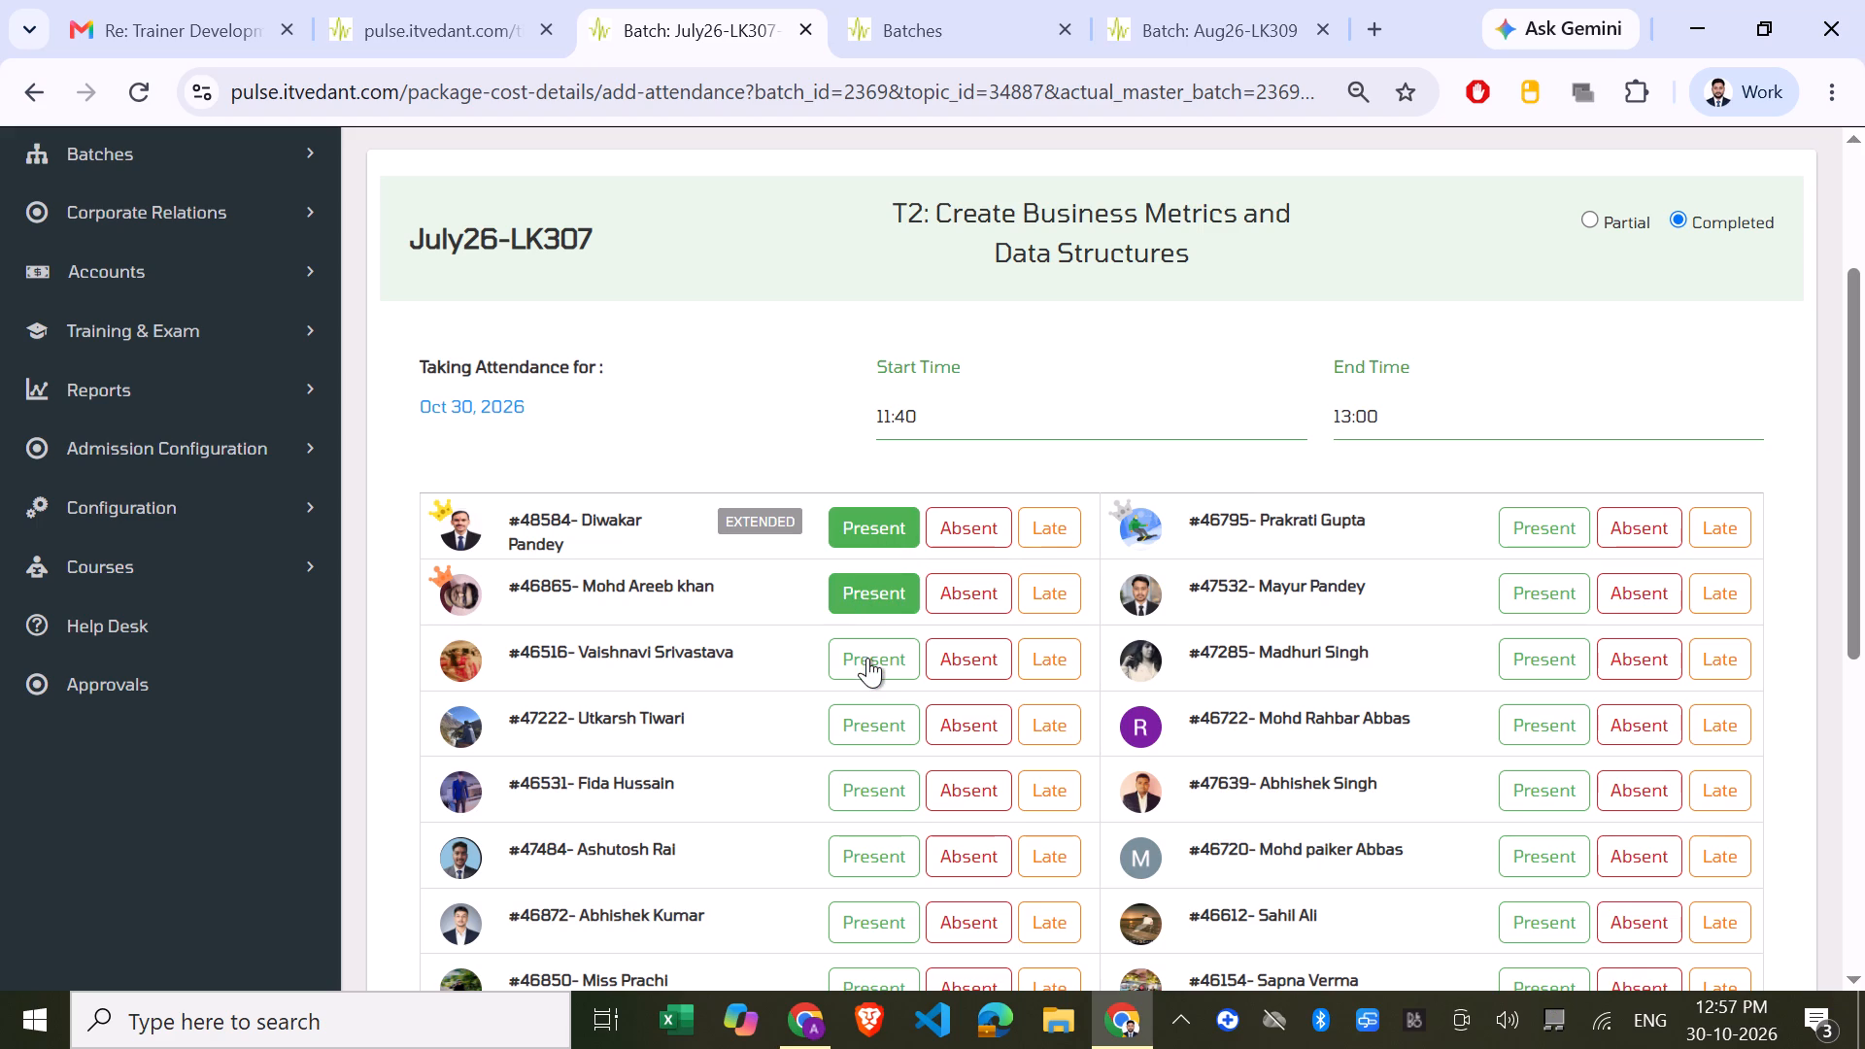
left_click(863, 712)
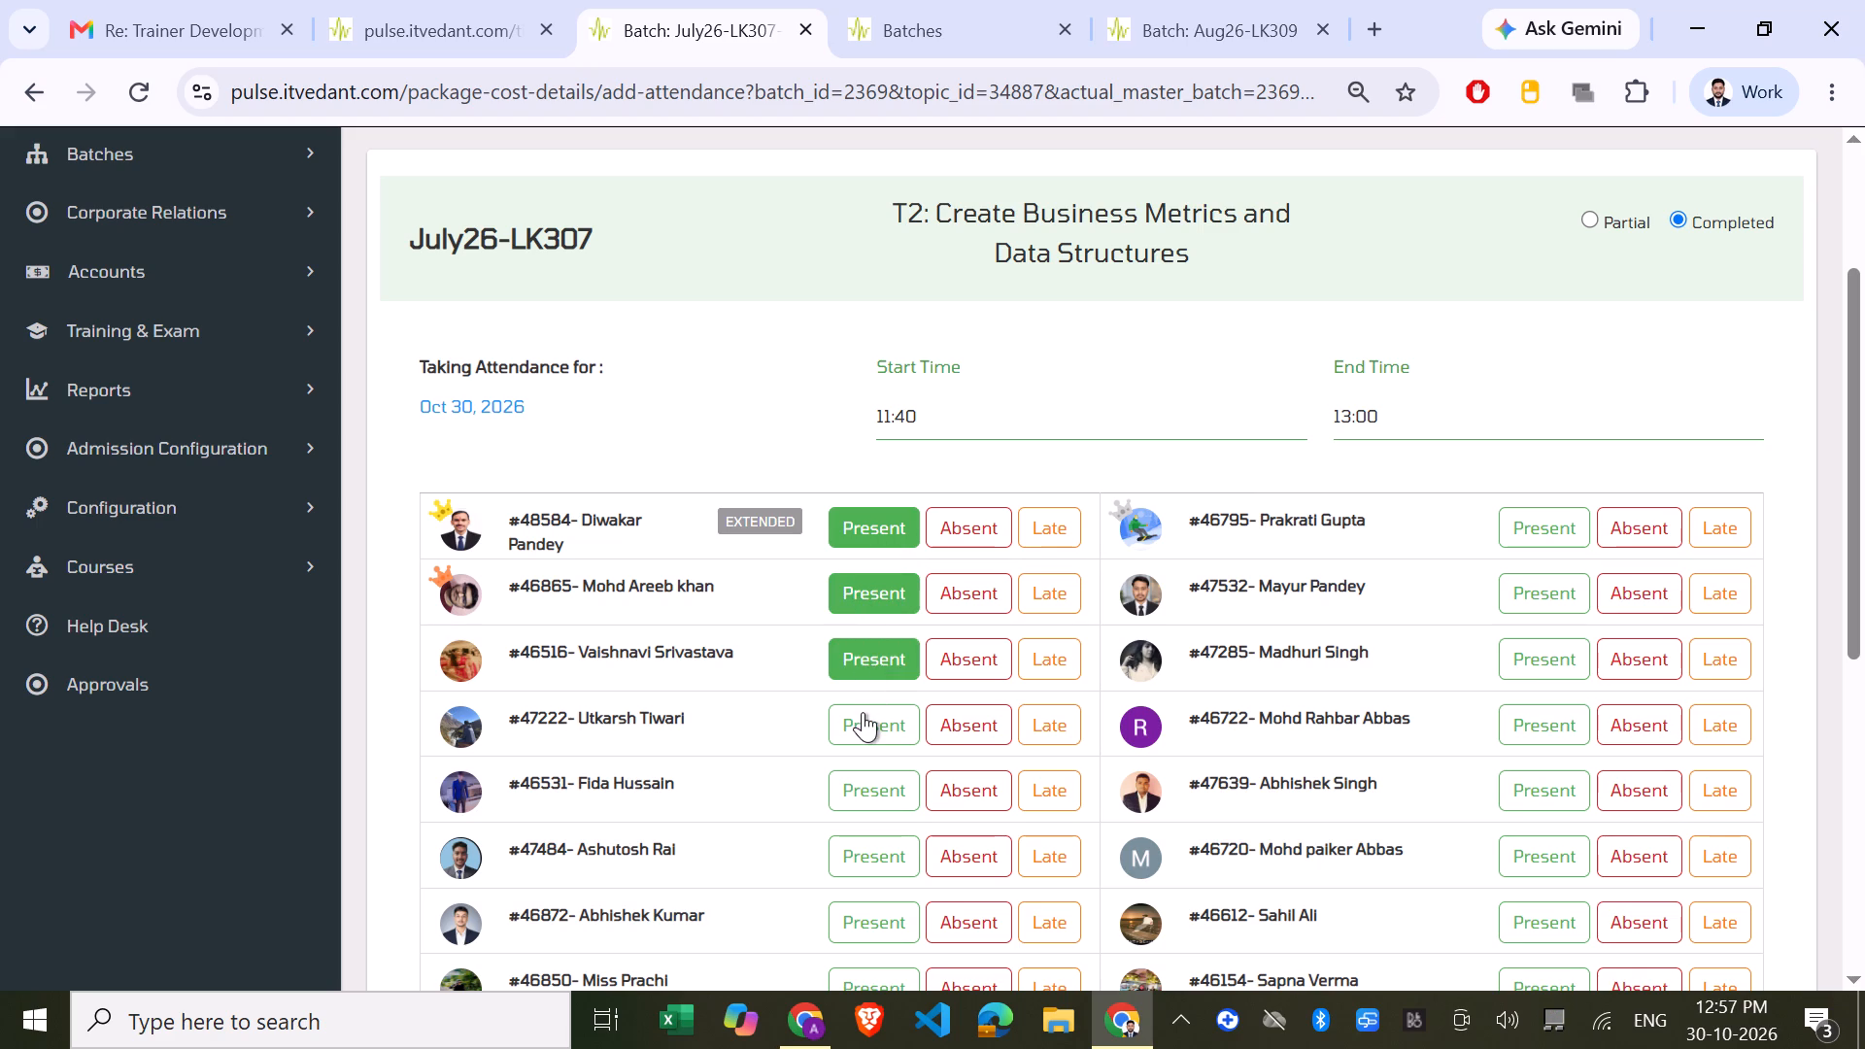
scroll(1003, 725, "down", 1)
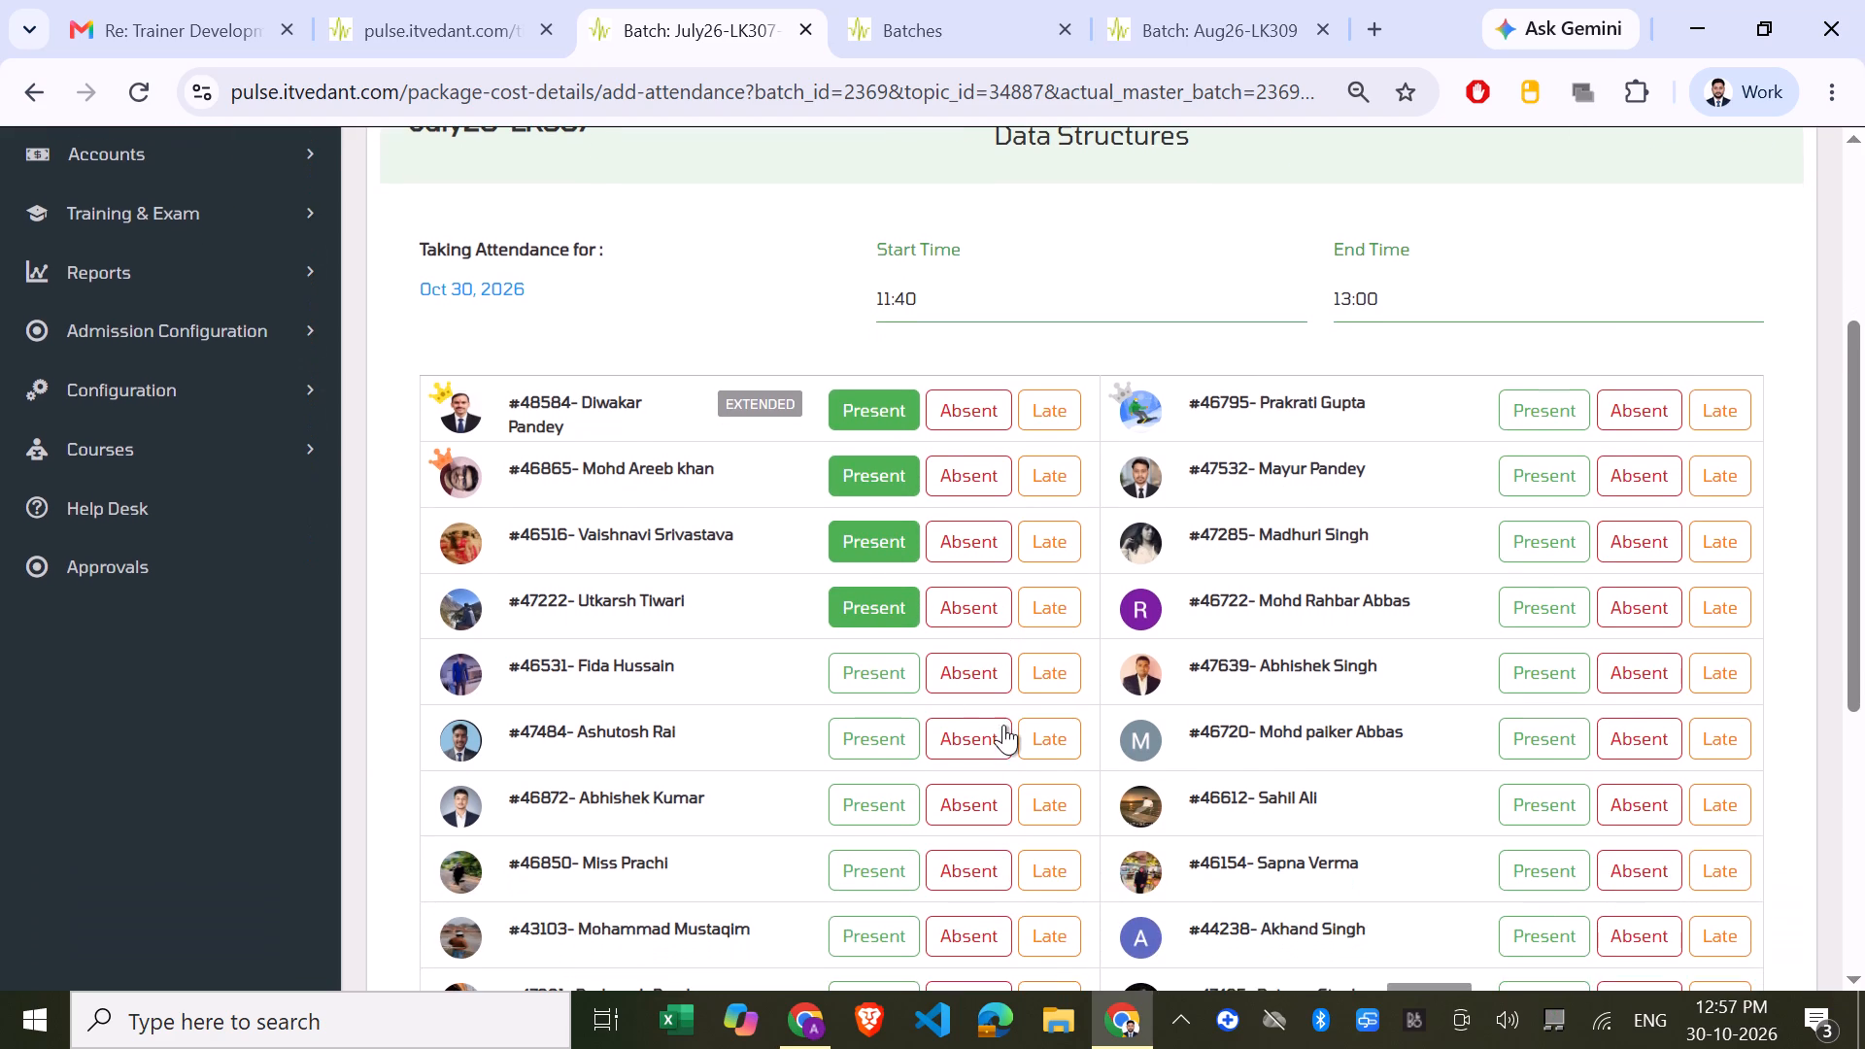
left_click(845, 662)
scroll(984, 763, "down", 2)
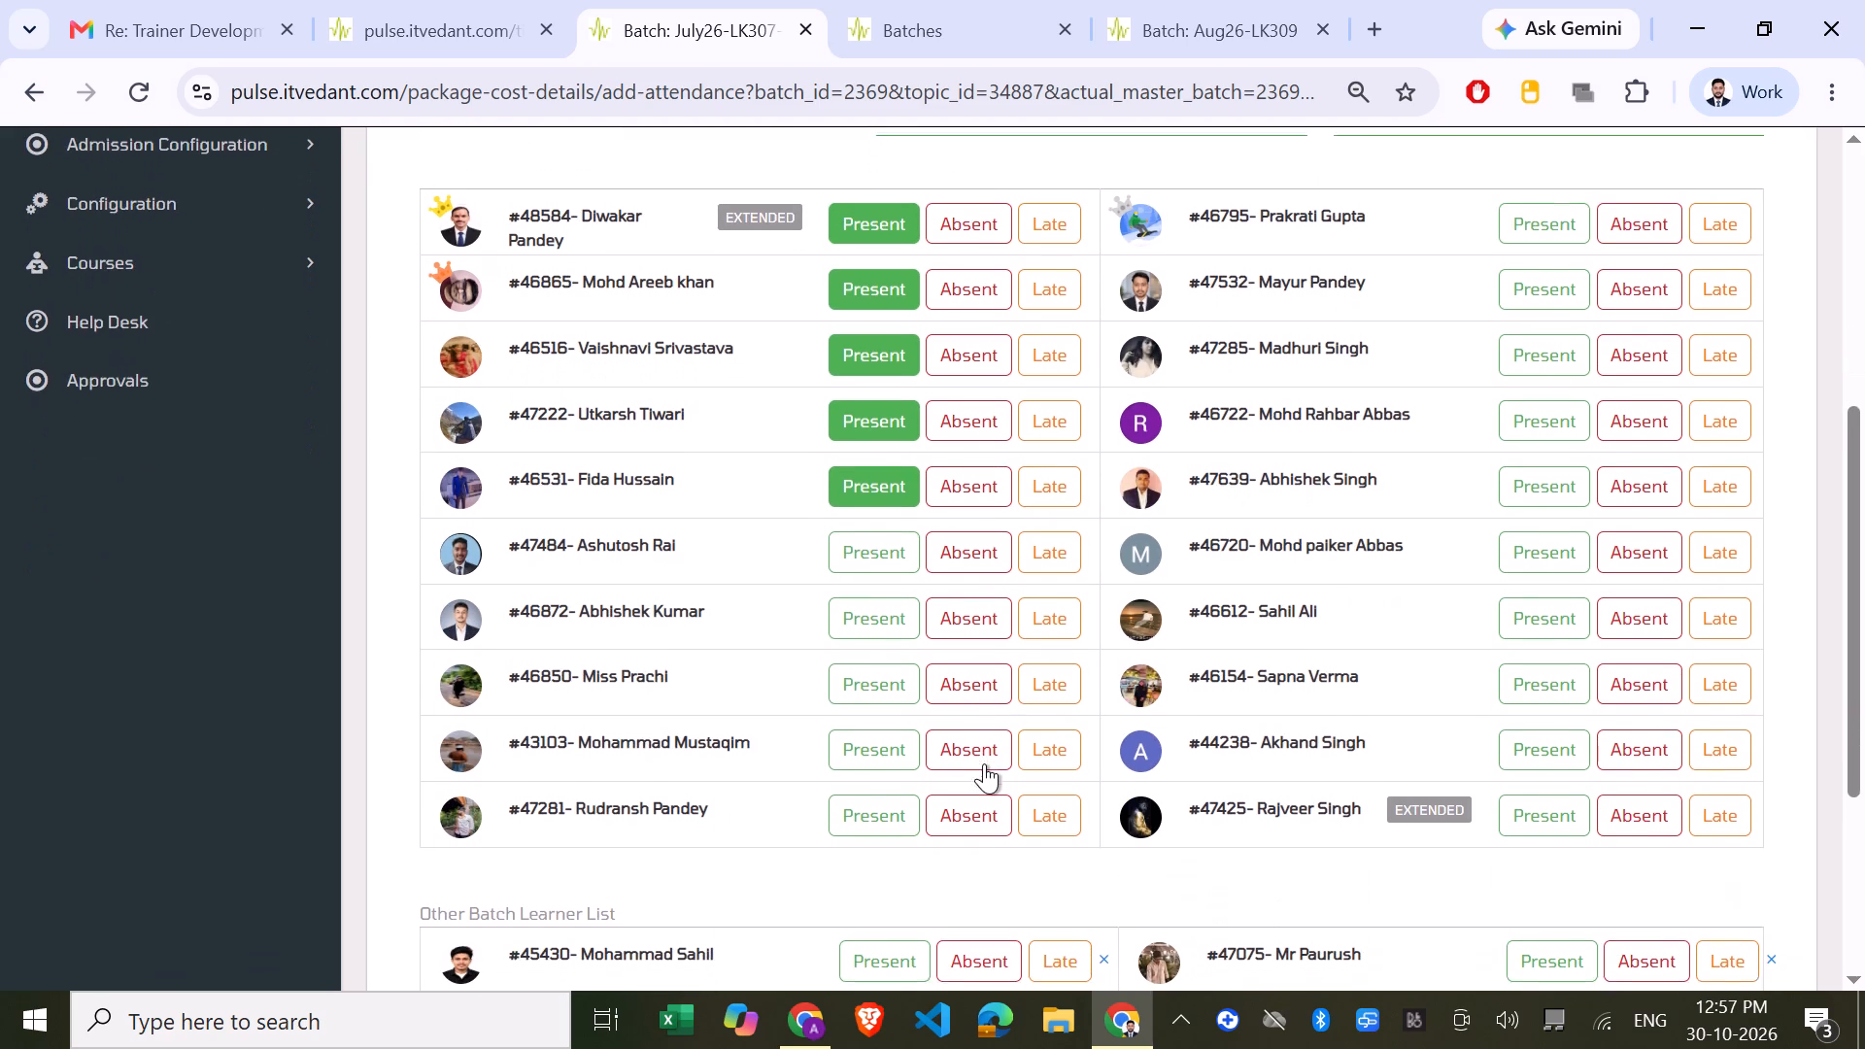
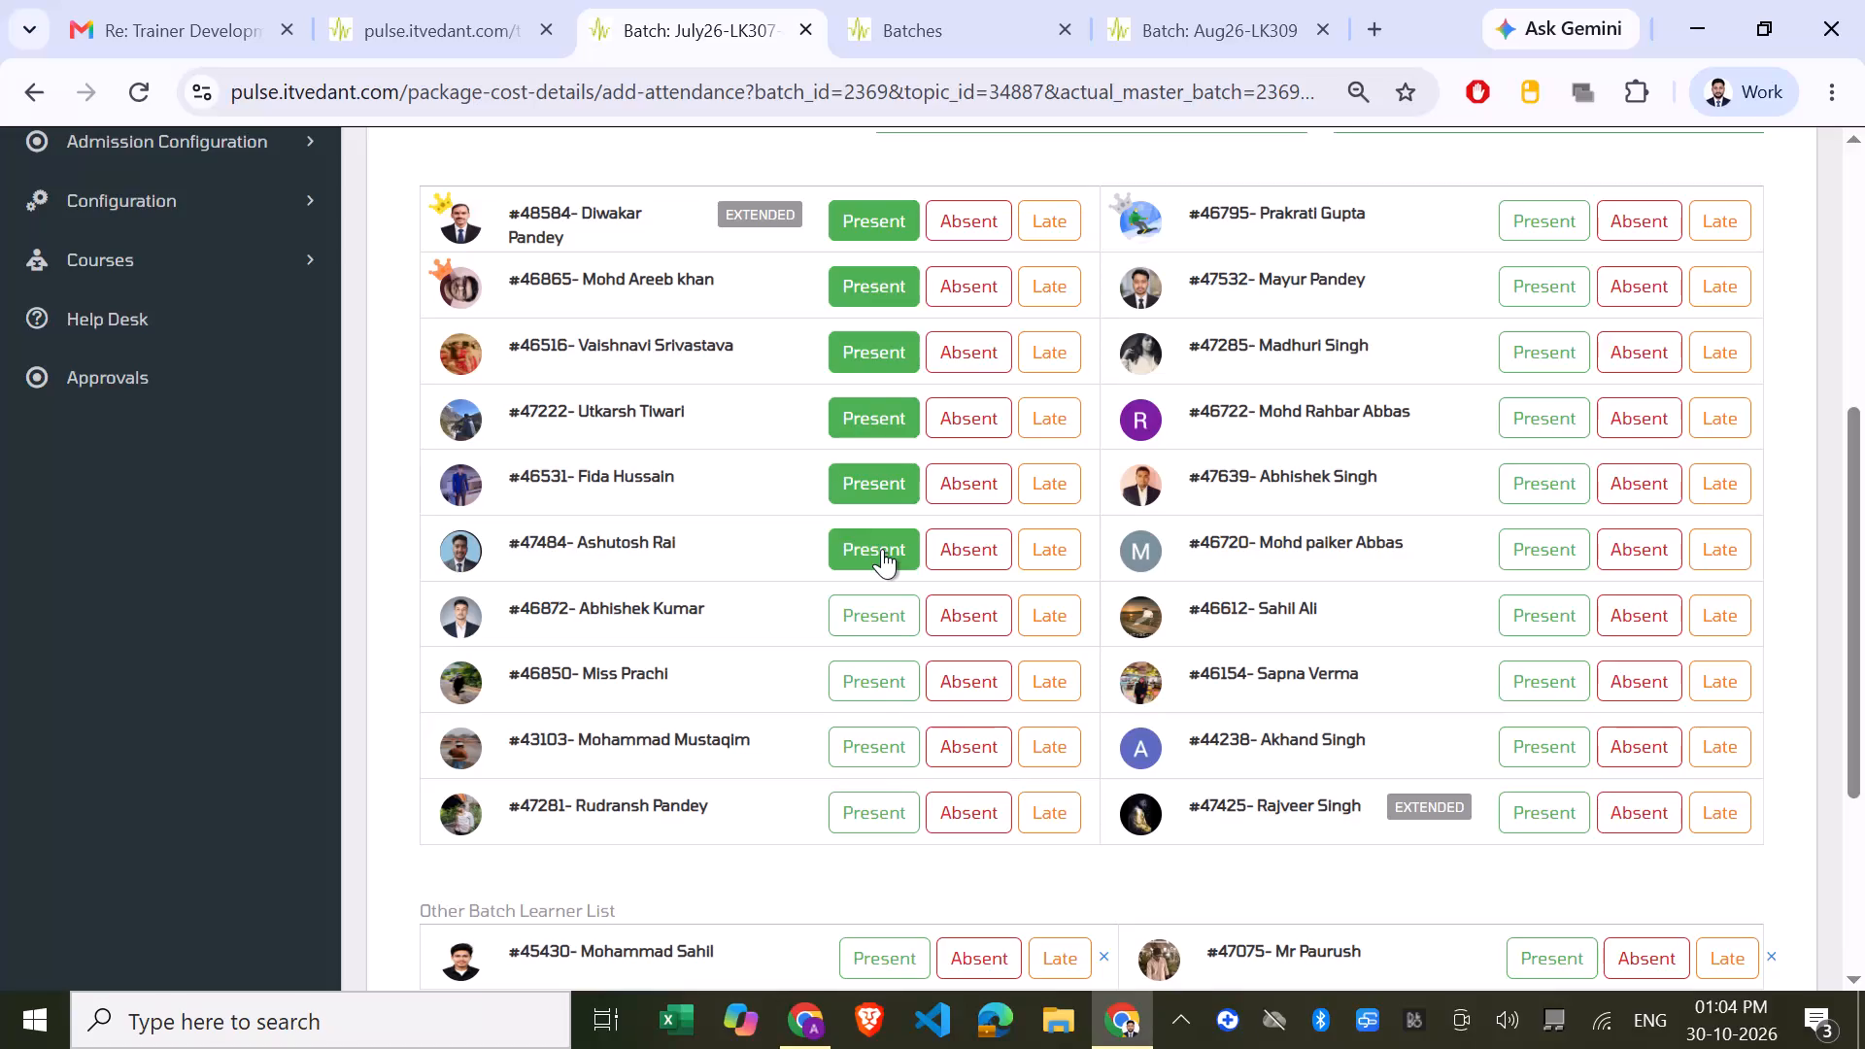
In the first learner column, change the fifth learner to Absent, mark the seventh and eighth Present, and the ninth and tenth Absent.
left_click(963, 502)
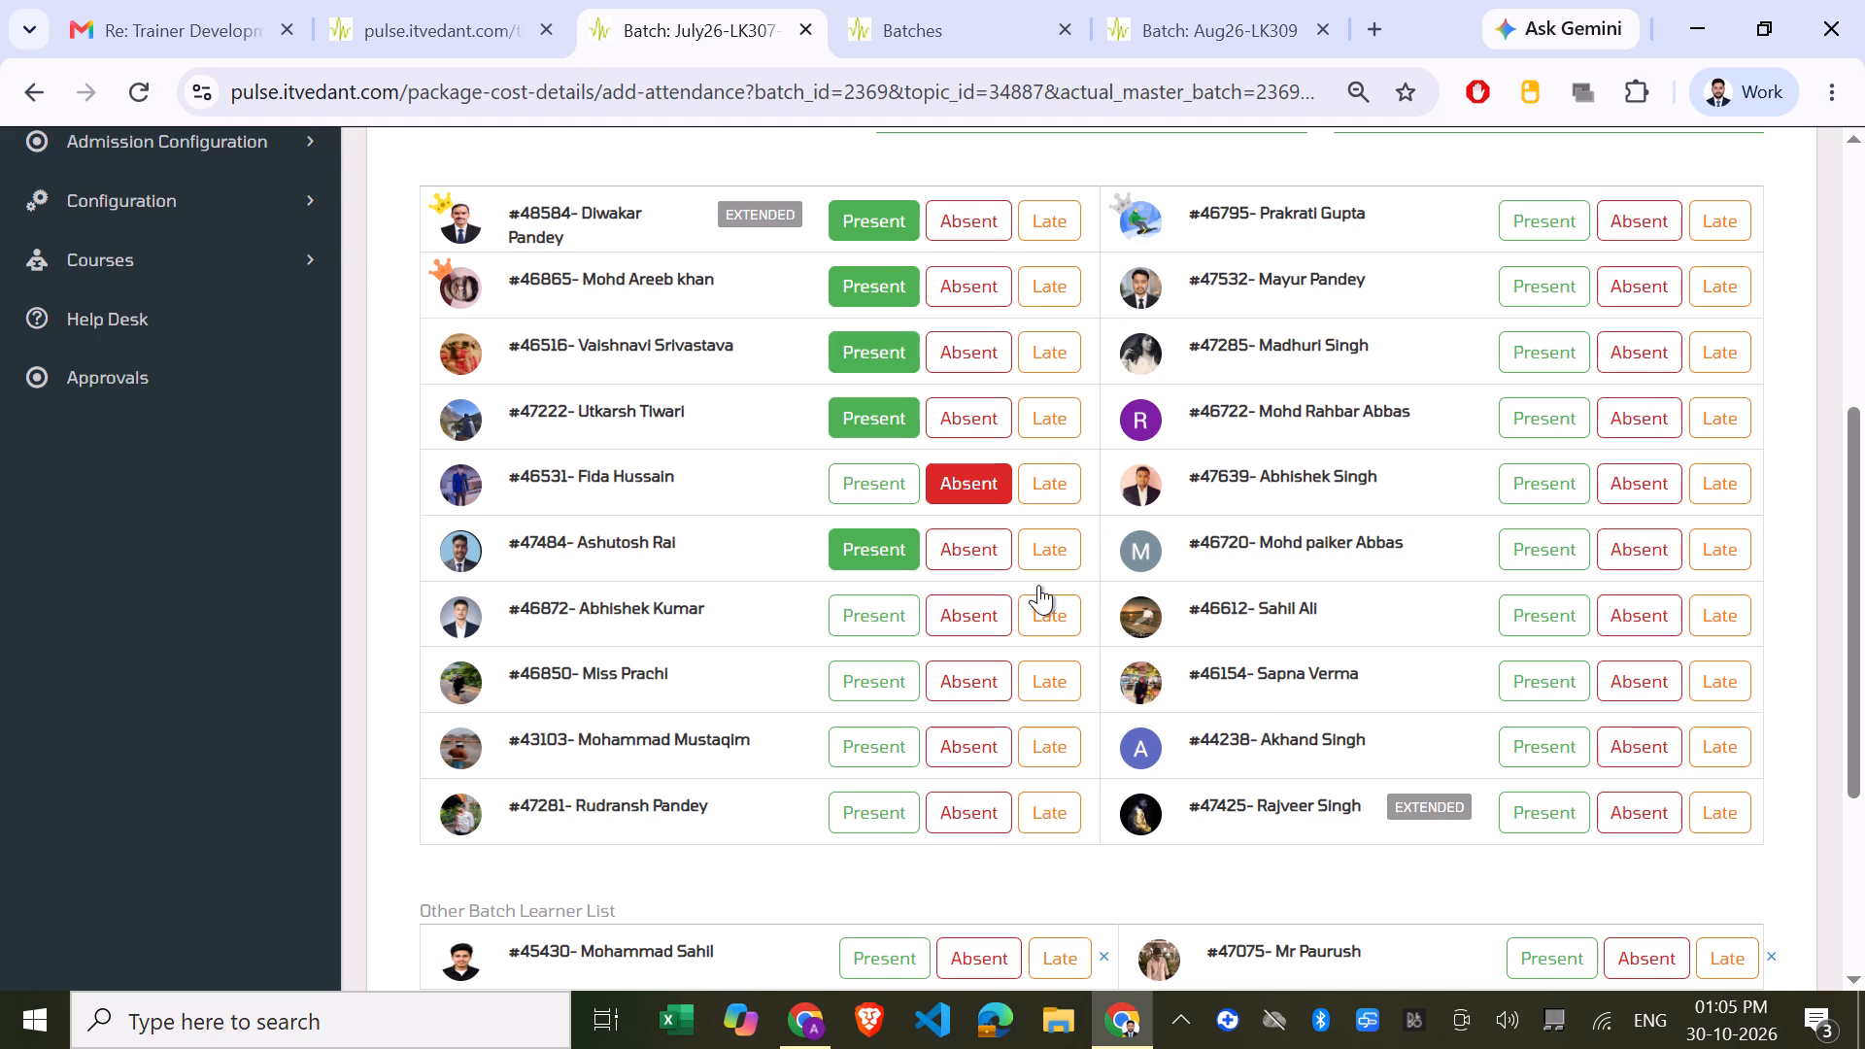
left_click(842, 623)
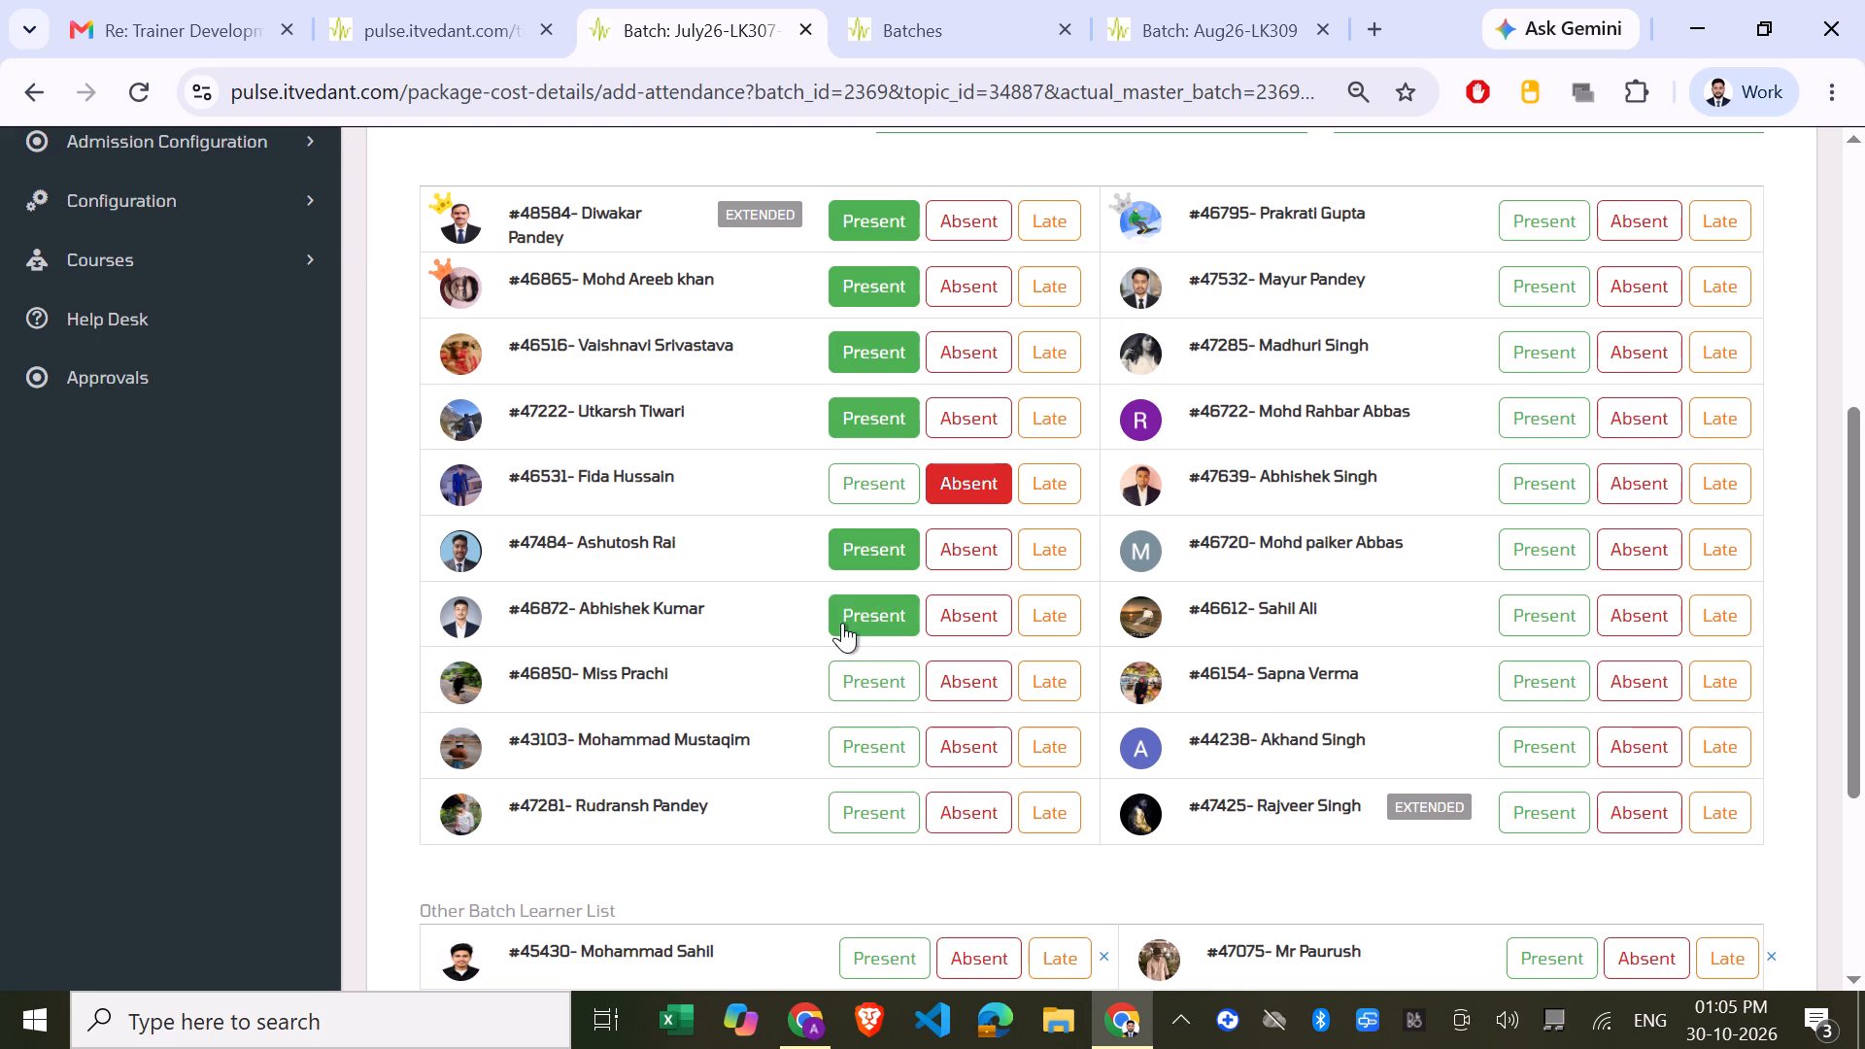
left_click(874, 683)
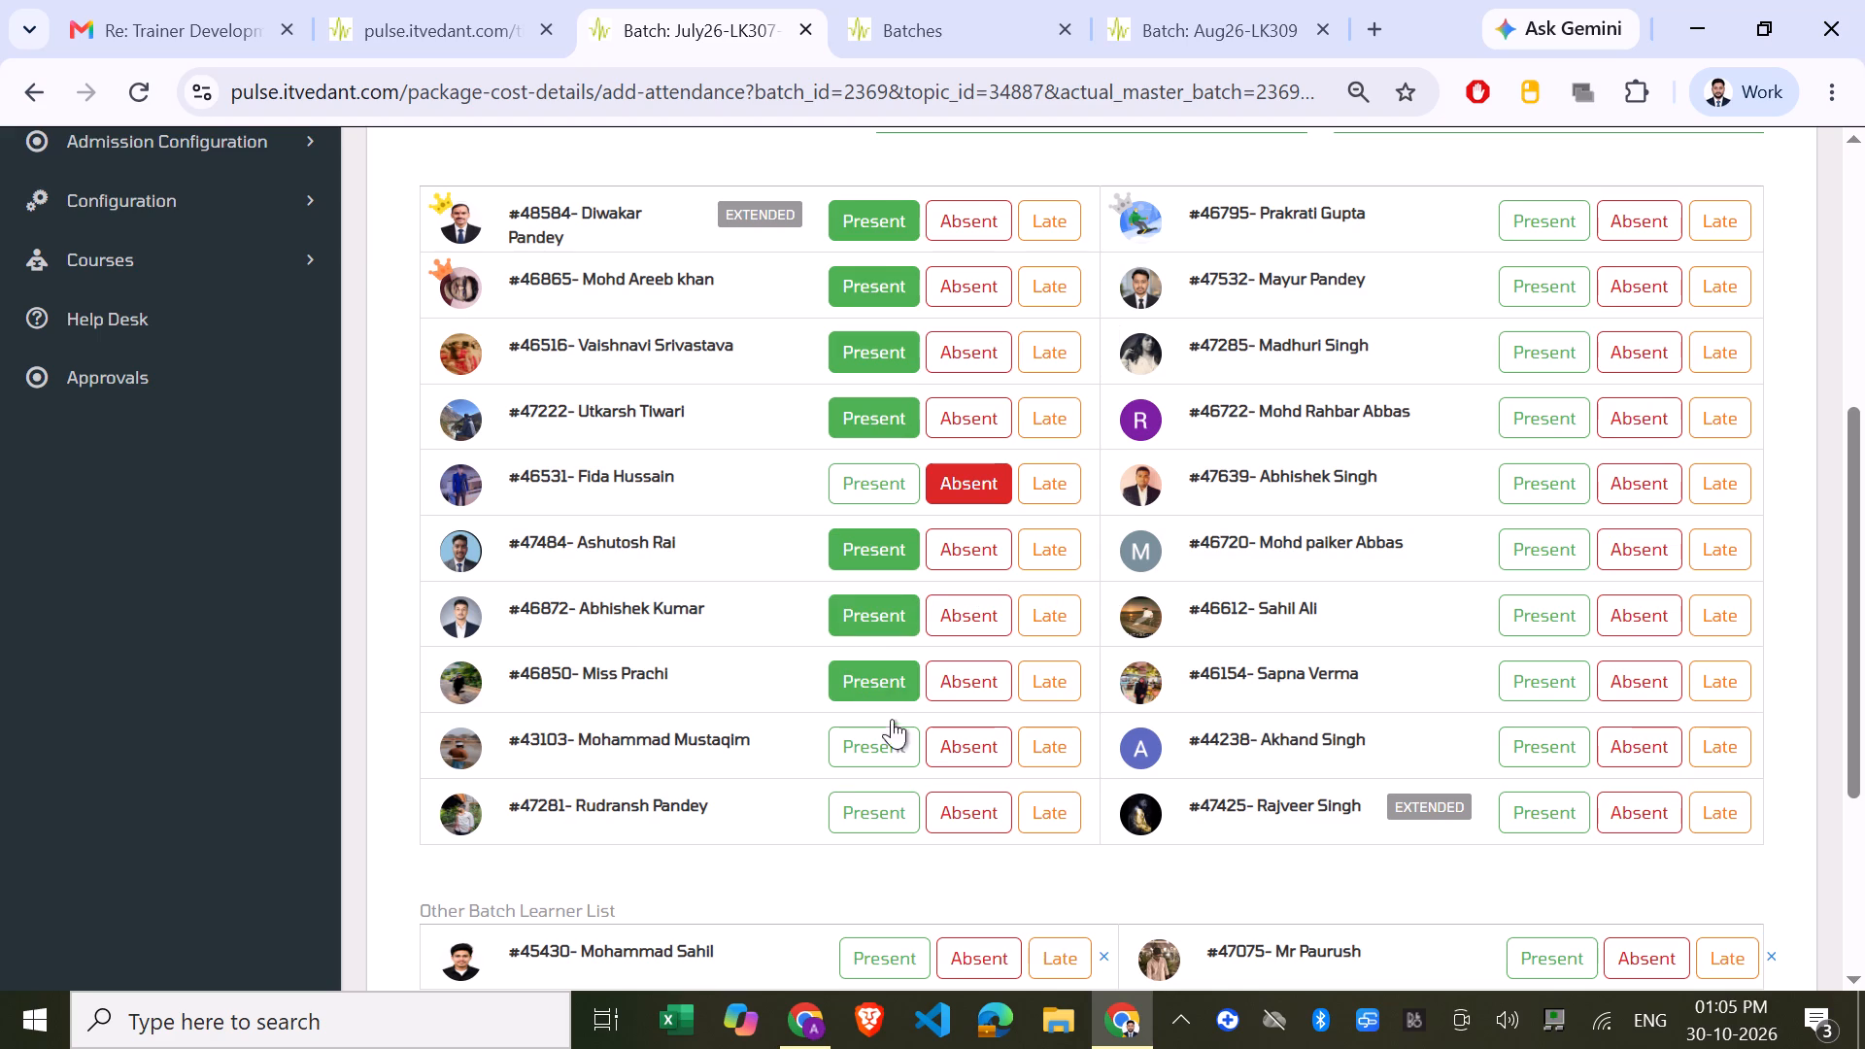
left_click(969, 757)
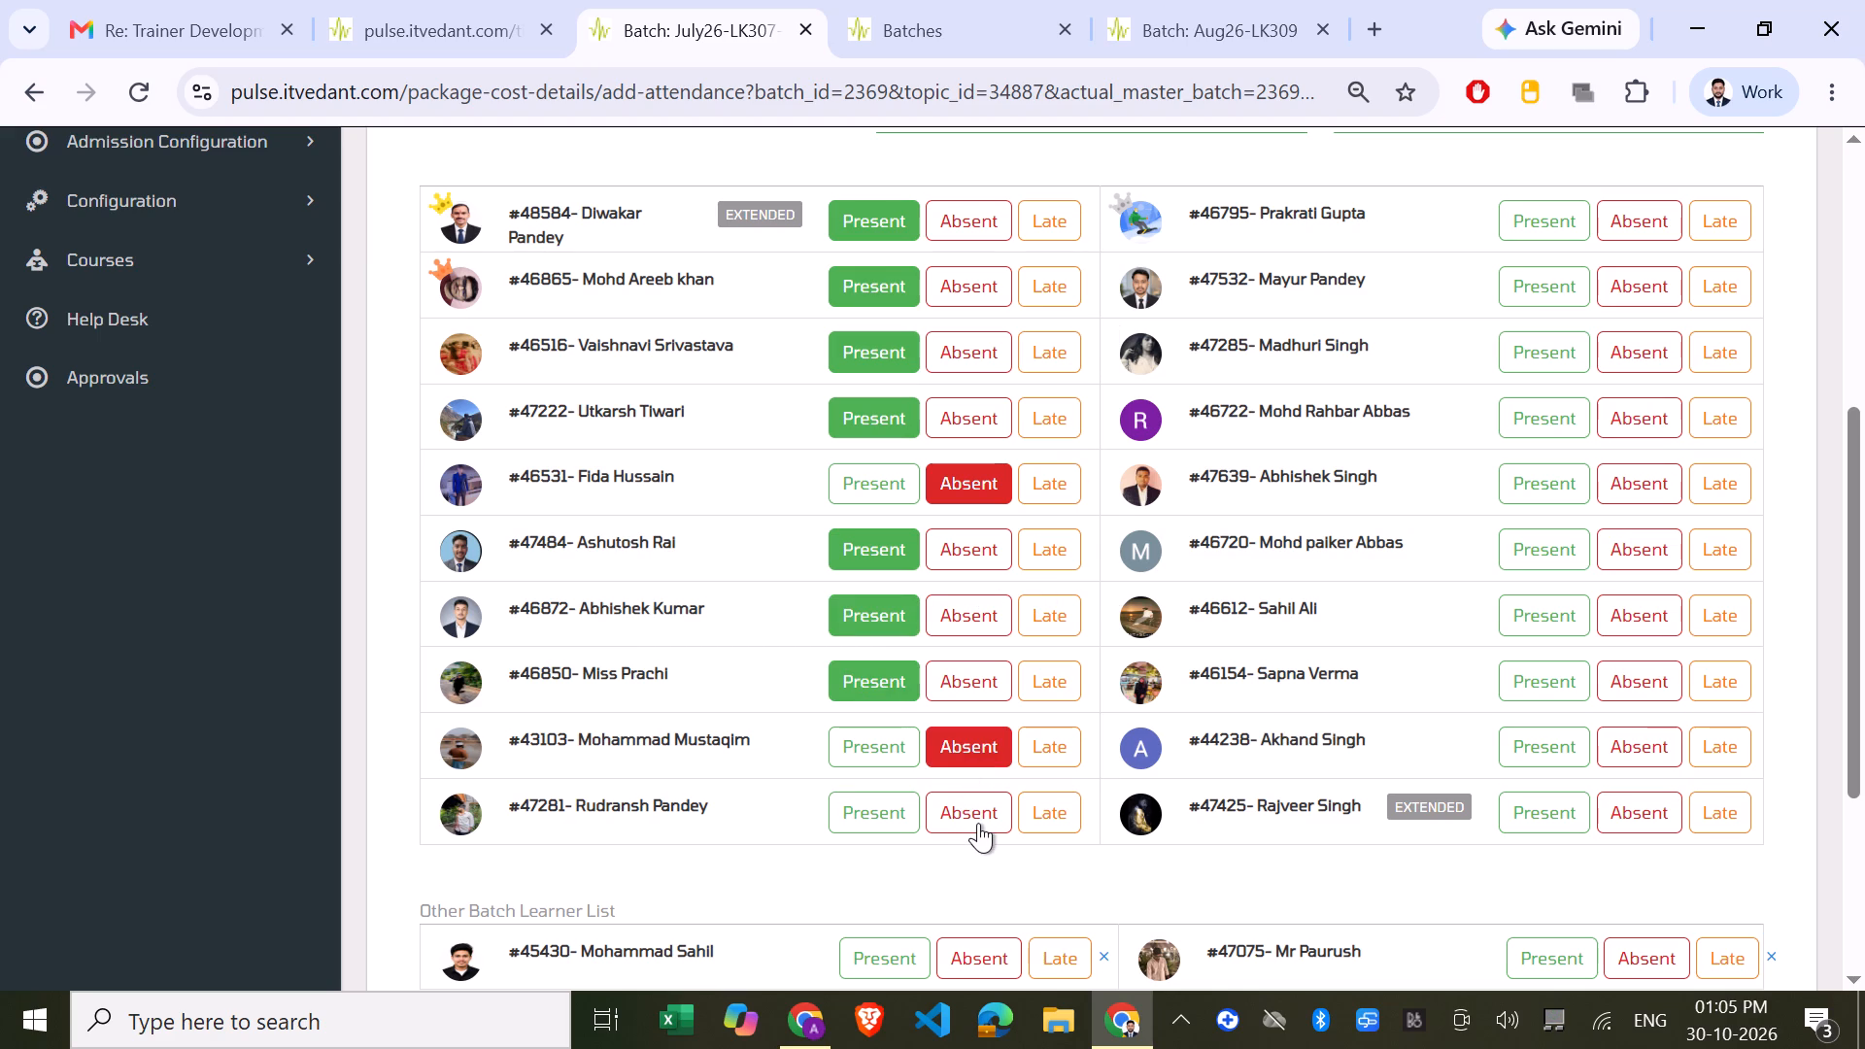
left_click(978, 823)
Change the attendance session's end time to 13:05.
scroll(1295, 679, "up", 2)
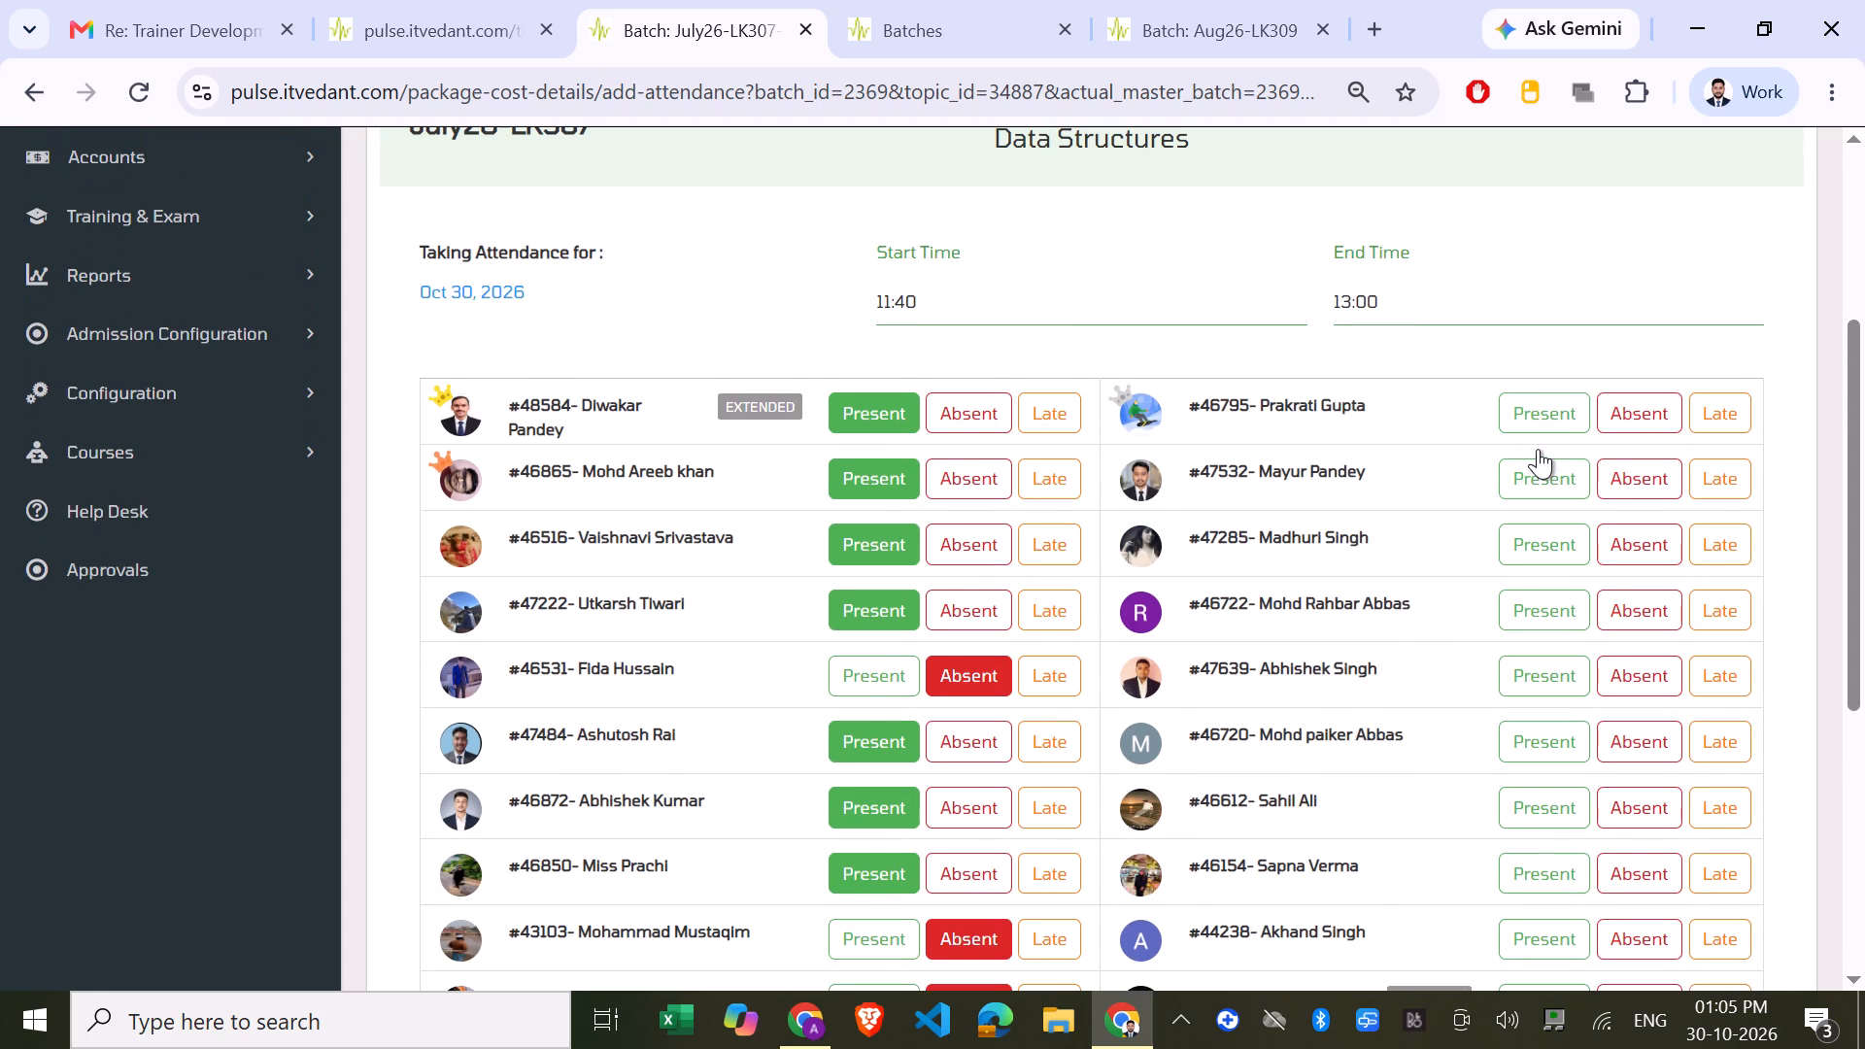
left_click(1400, 306)
key("BackSpace")
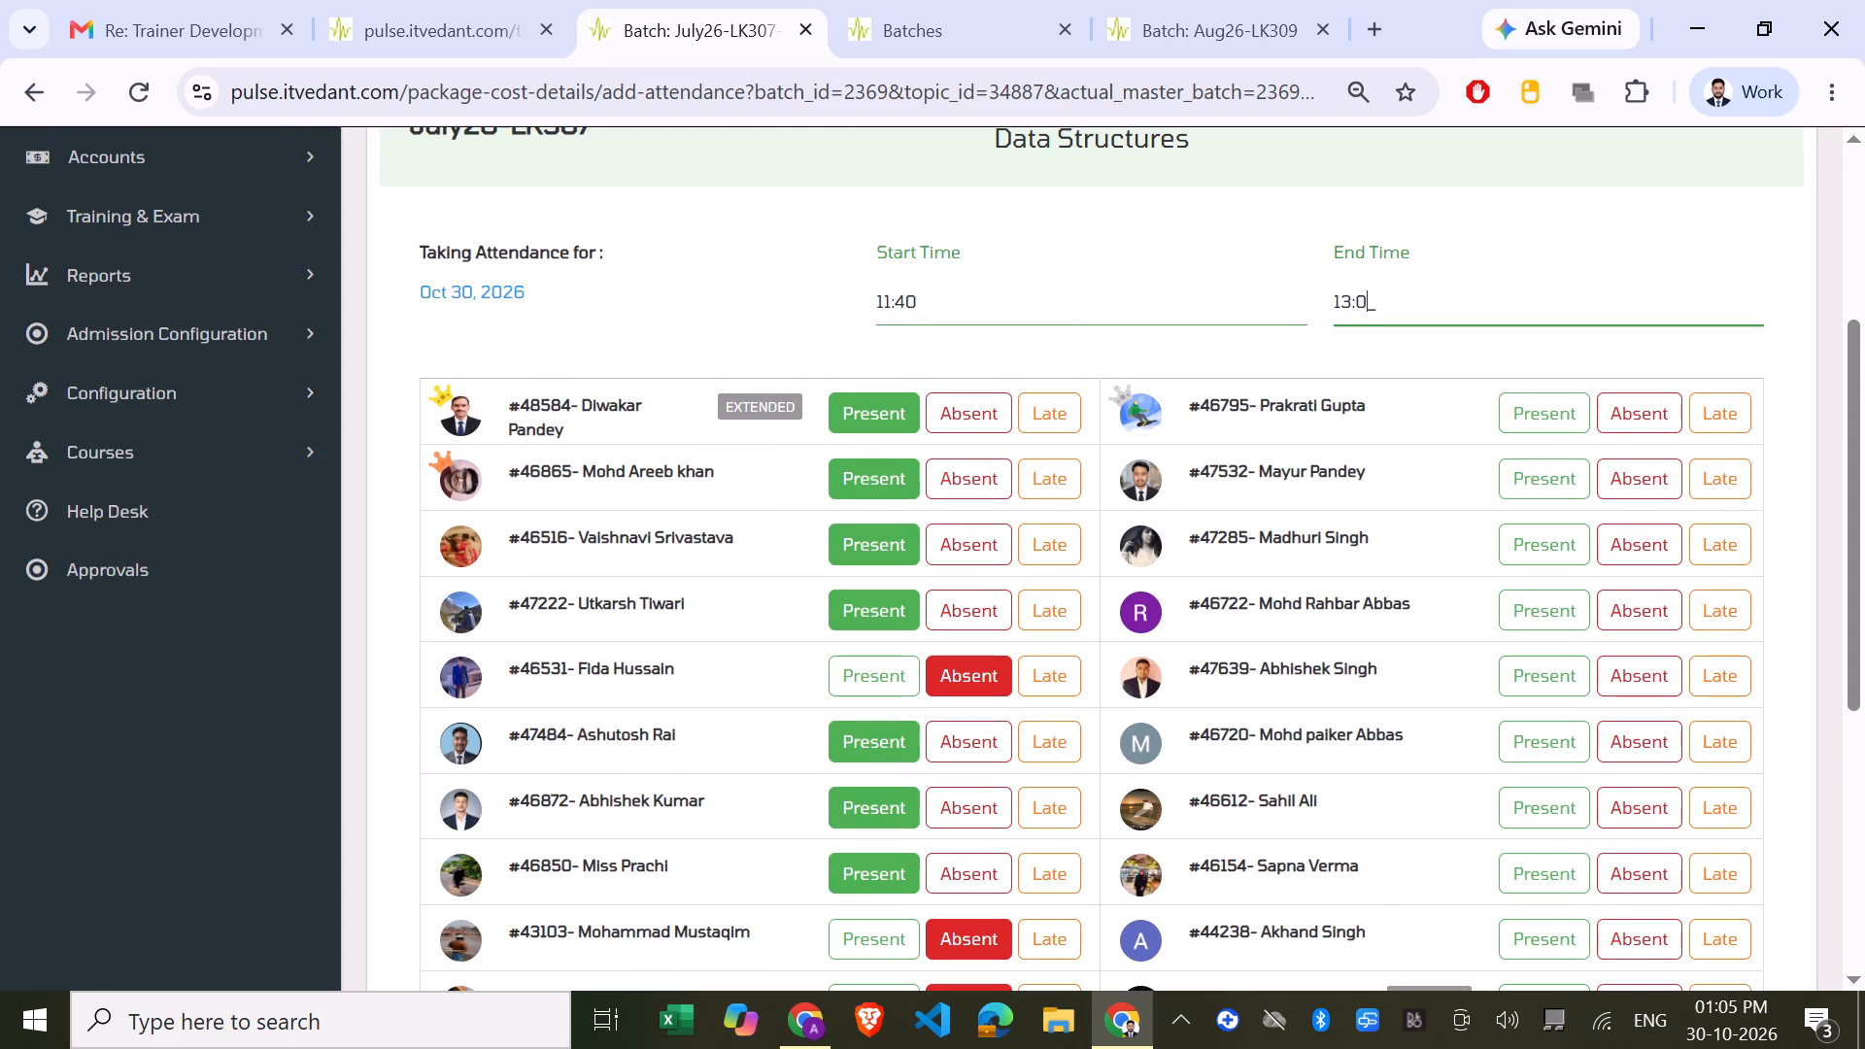
key("5")
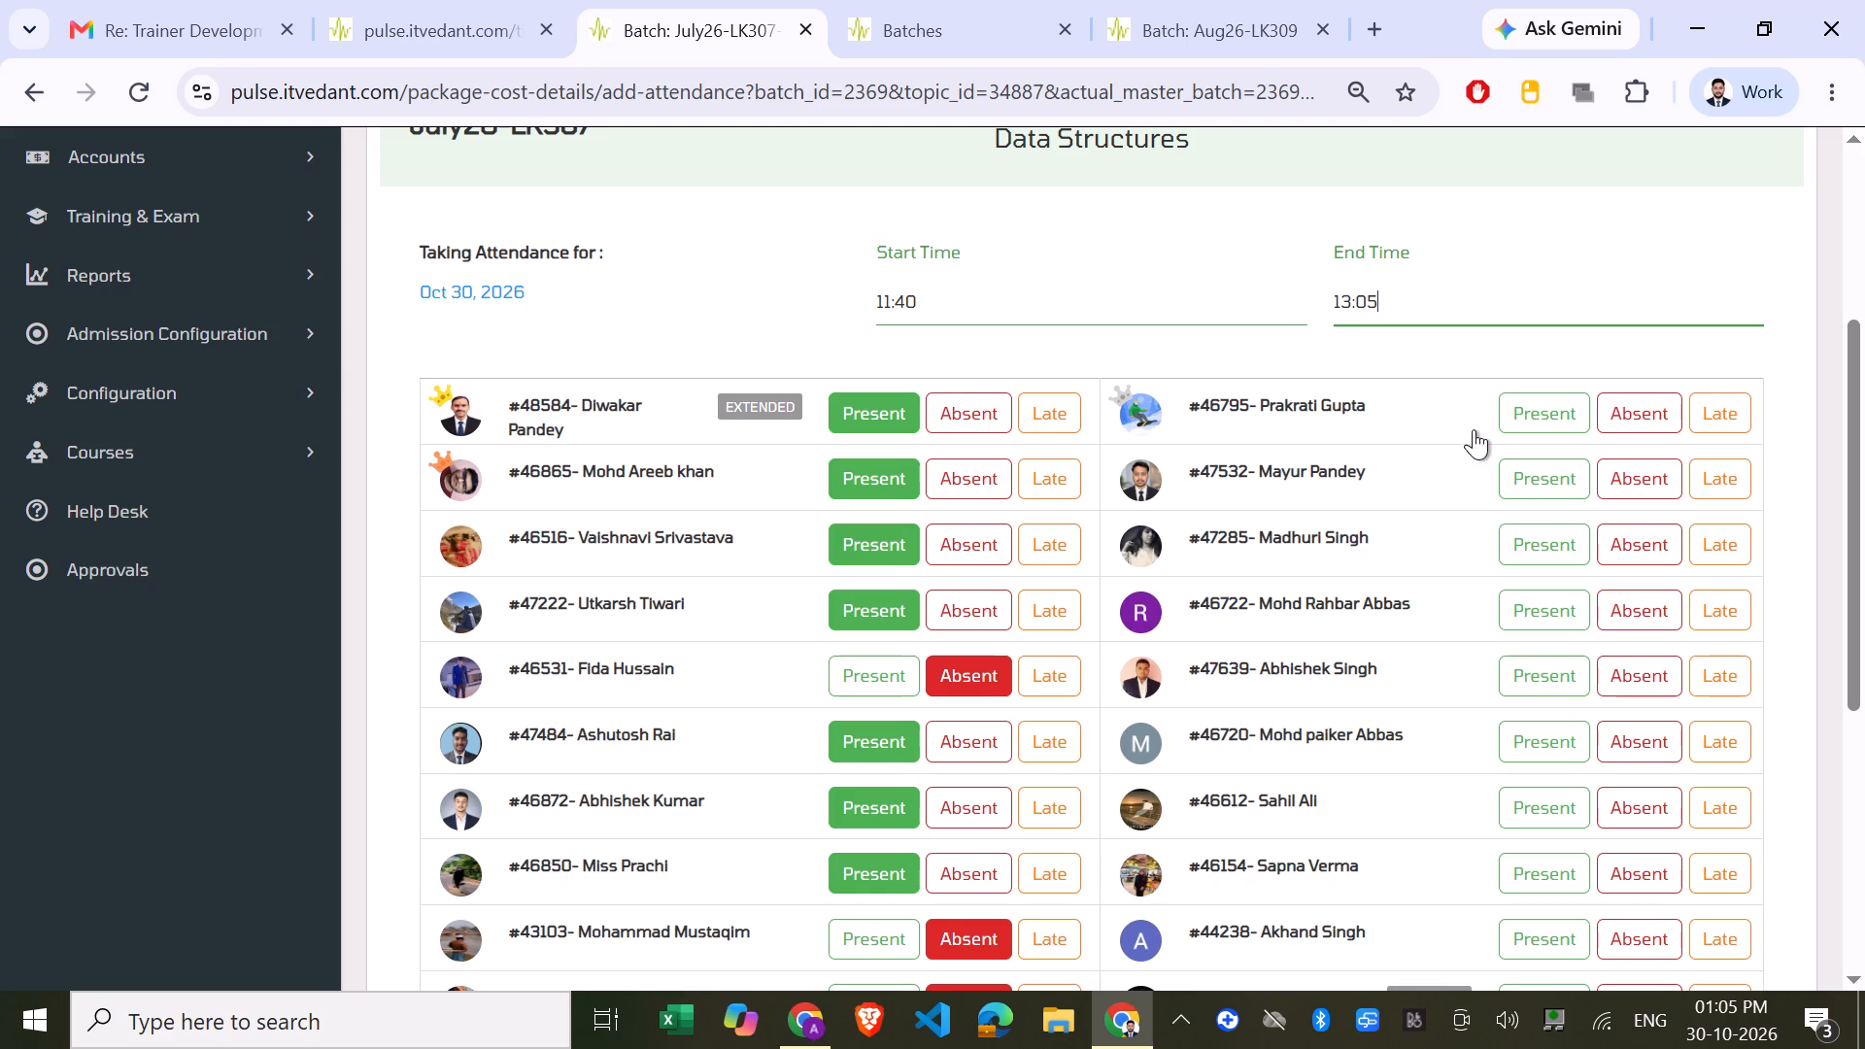
In the second learner column, mark learners one to three and five to seven Present, and the fourth and last three Absent.
left_click(1525, 416)
left_click(1541, 479)
left_click(1546, 540)
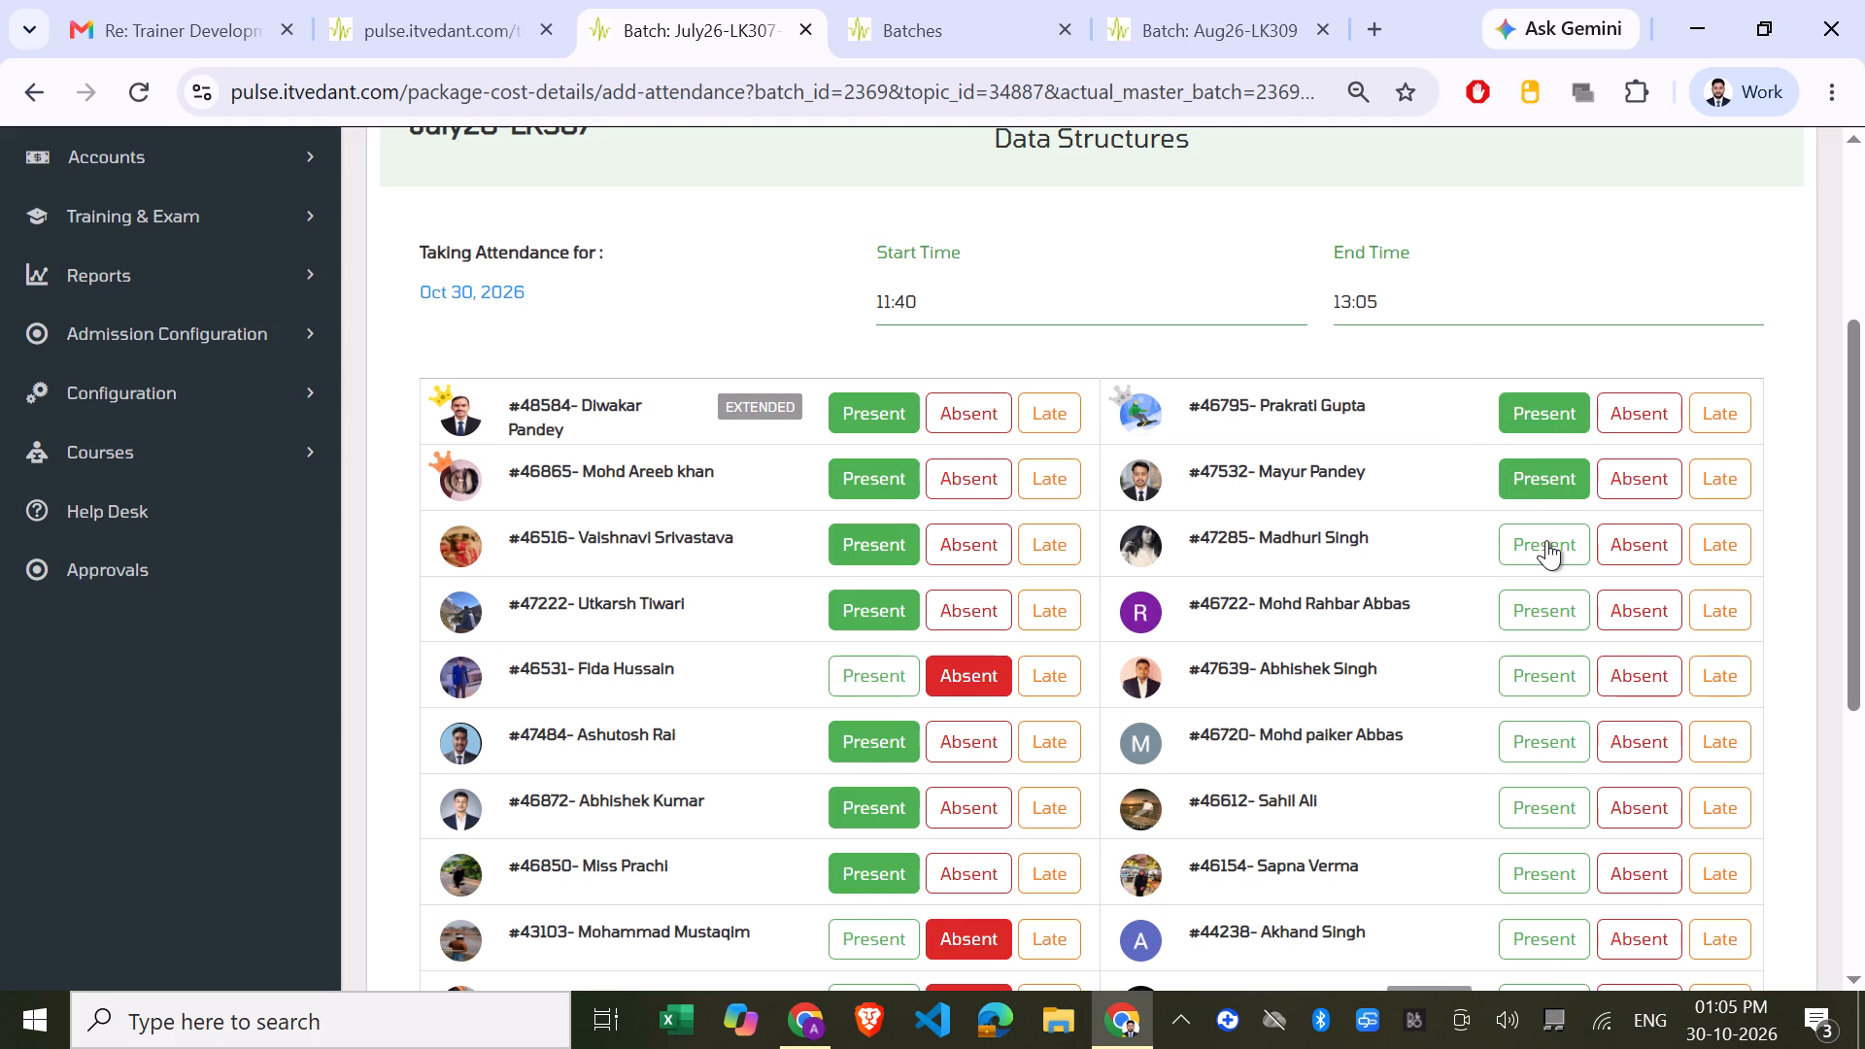
left_click(1650, 612)
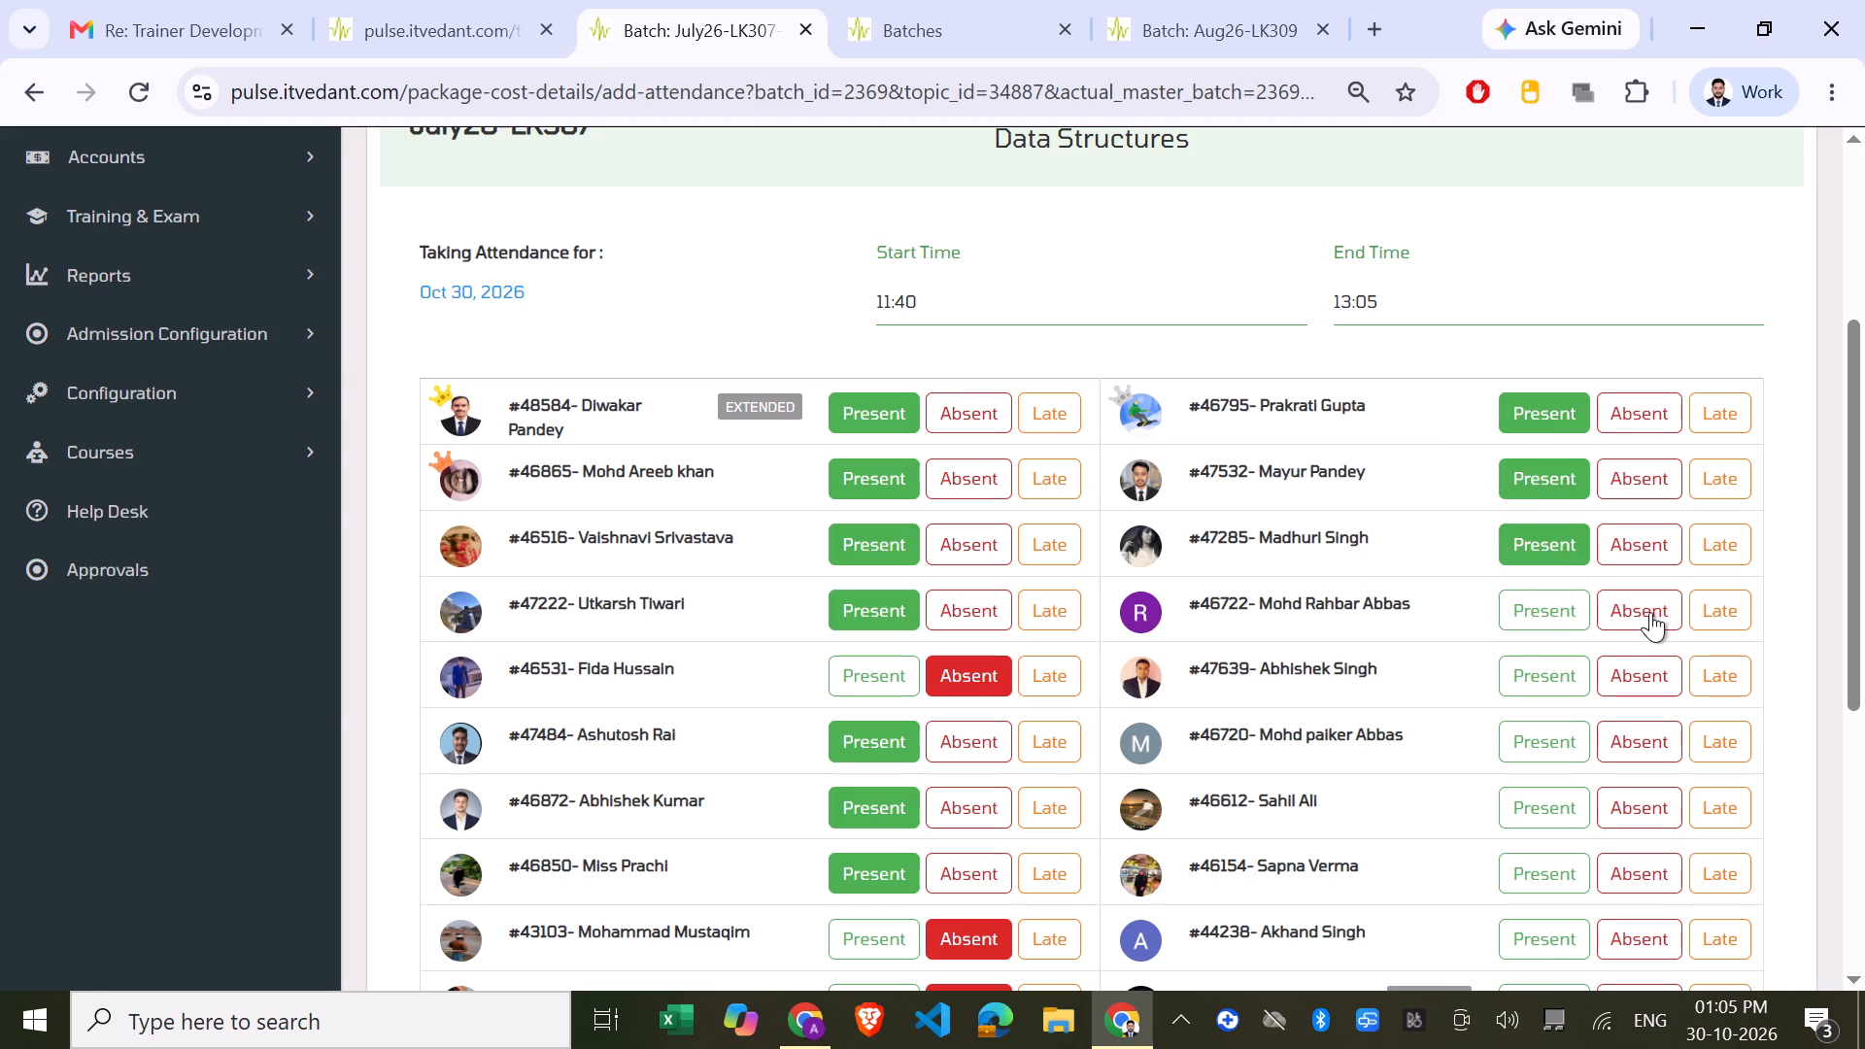
left_click(1530, 689)
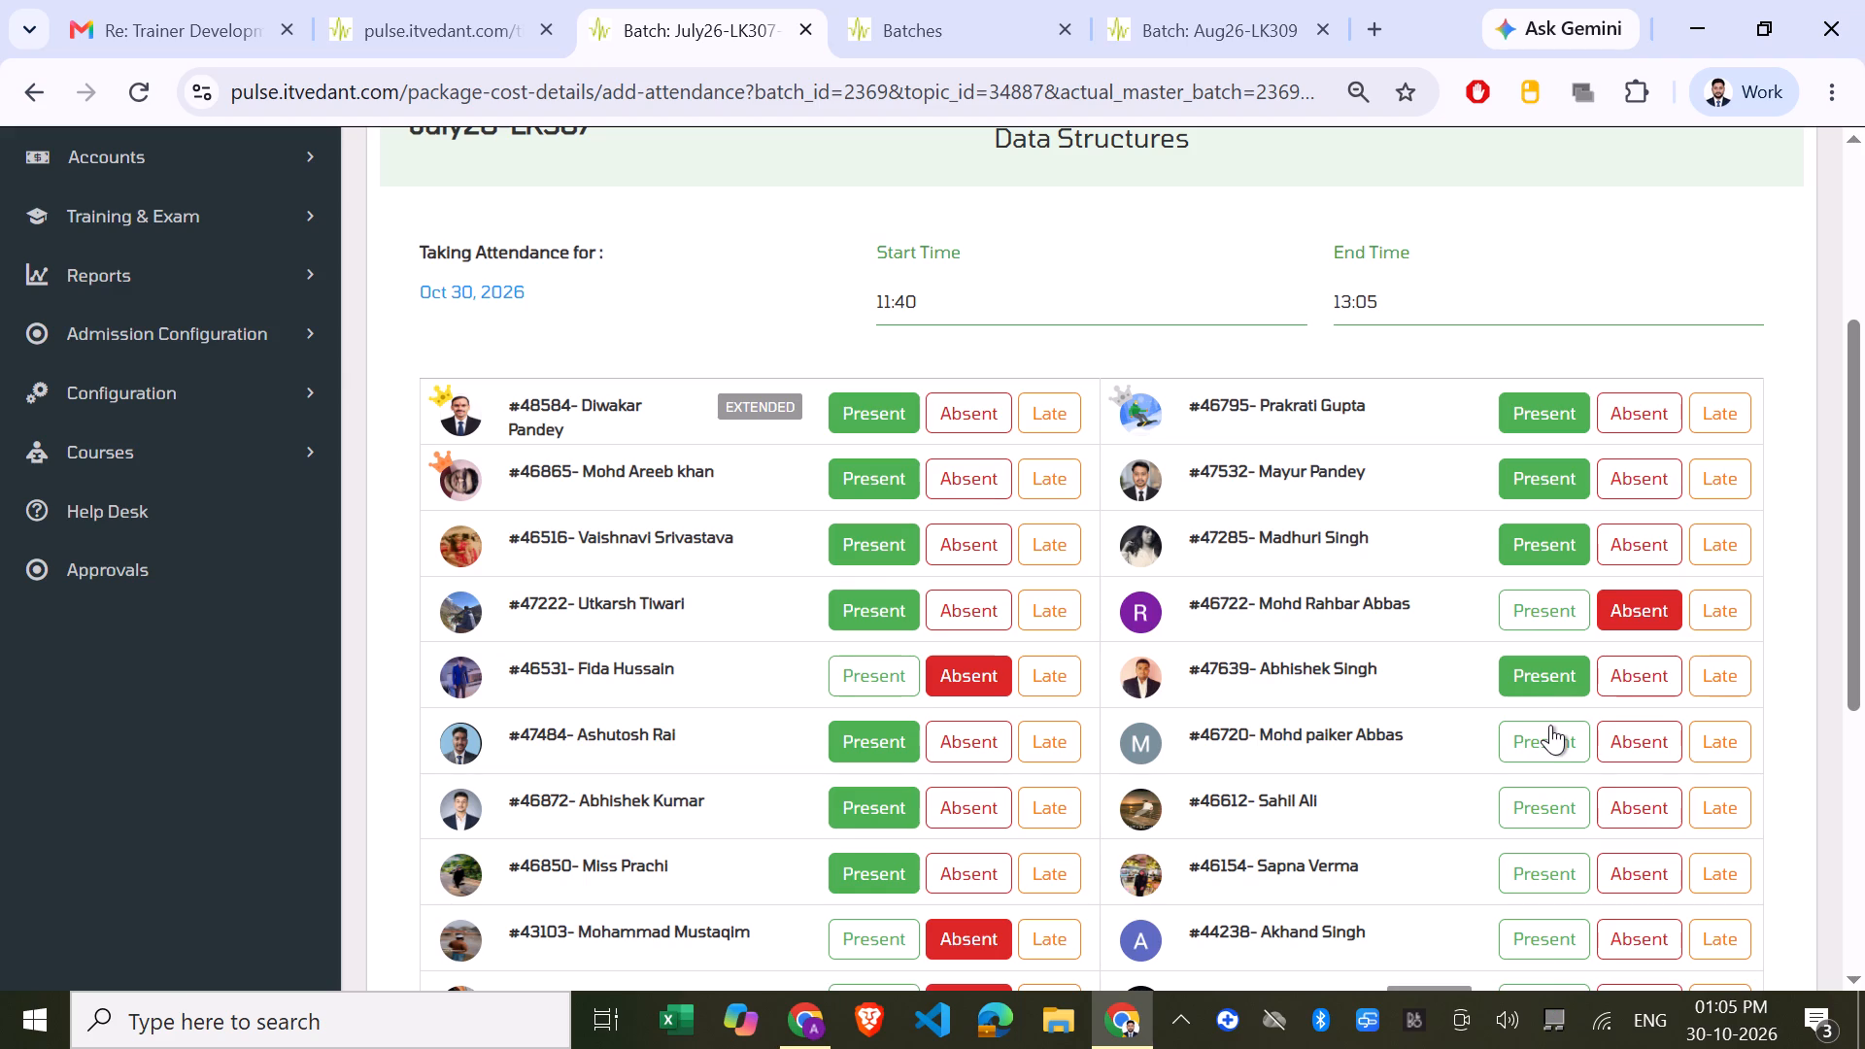
left_click(1523, 751)
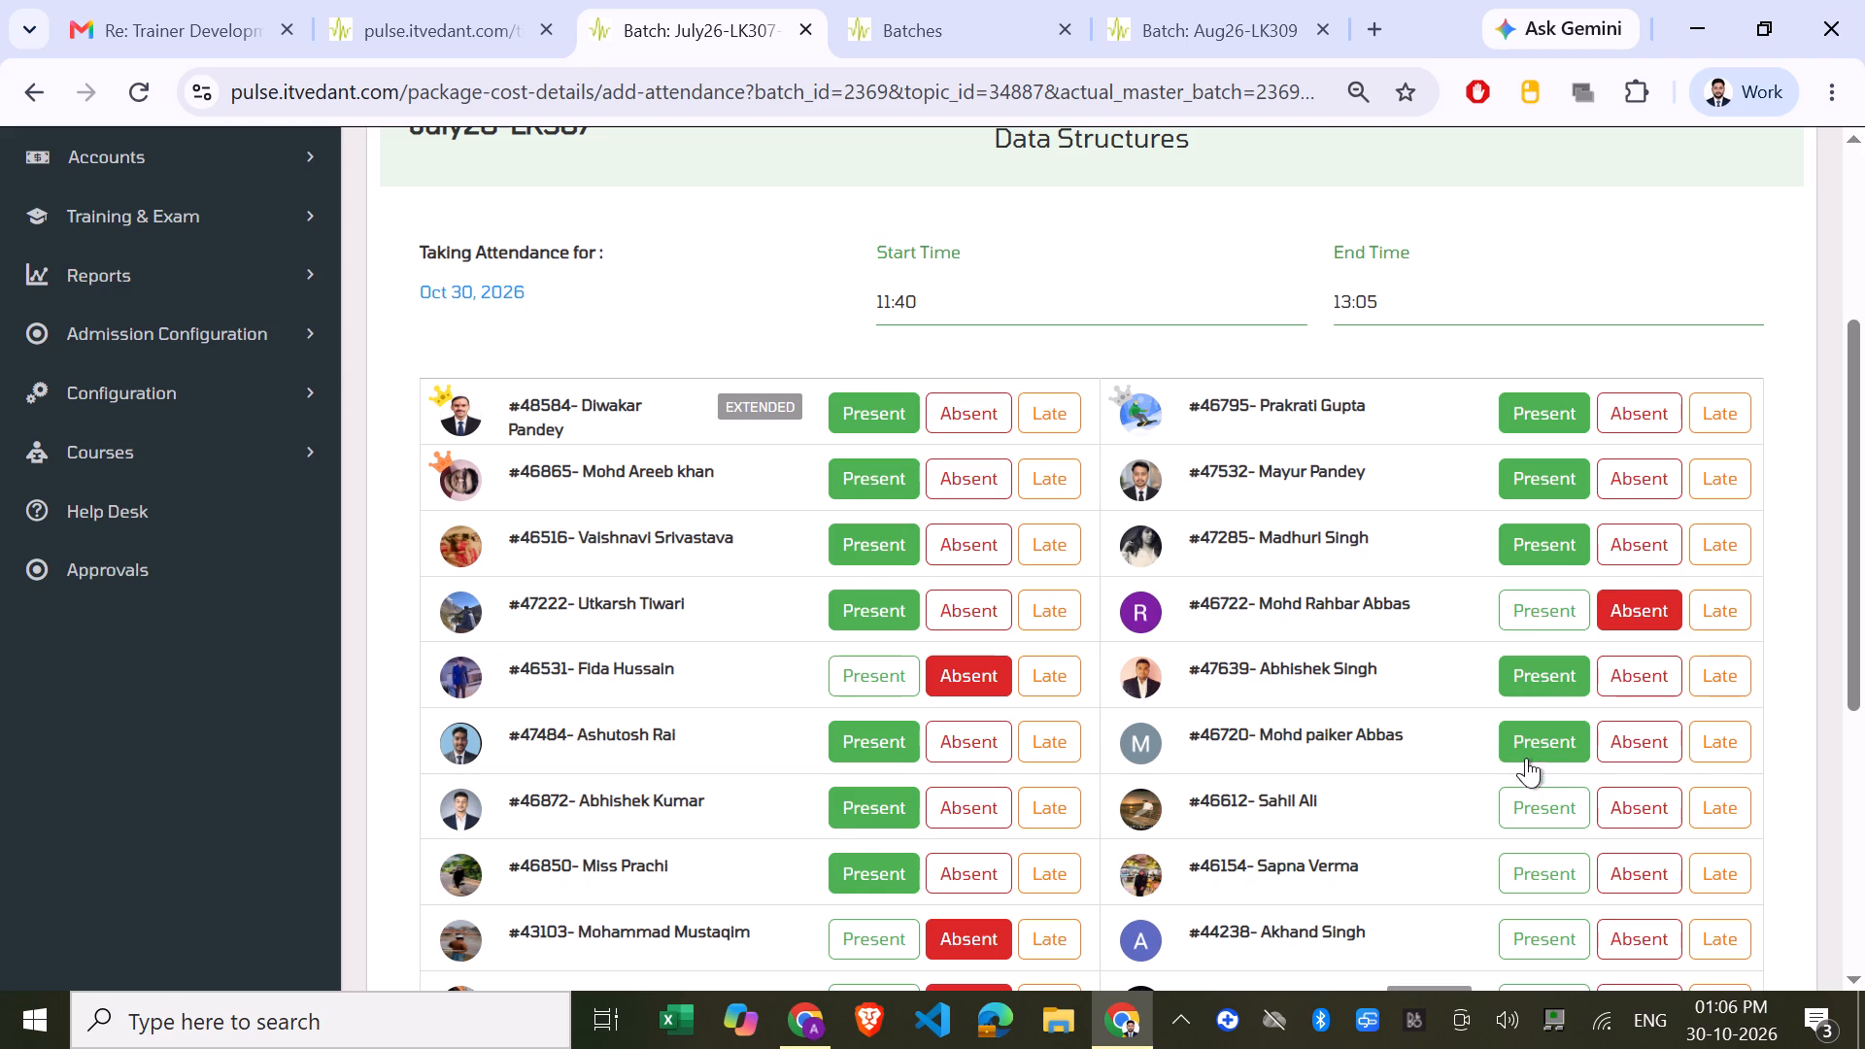
left_click(1543, 801)
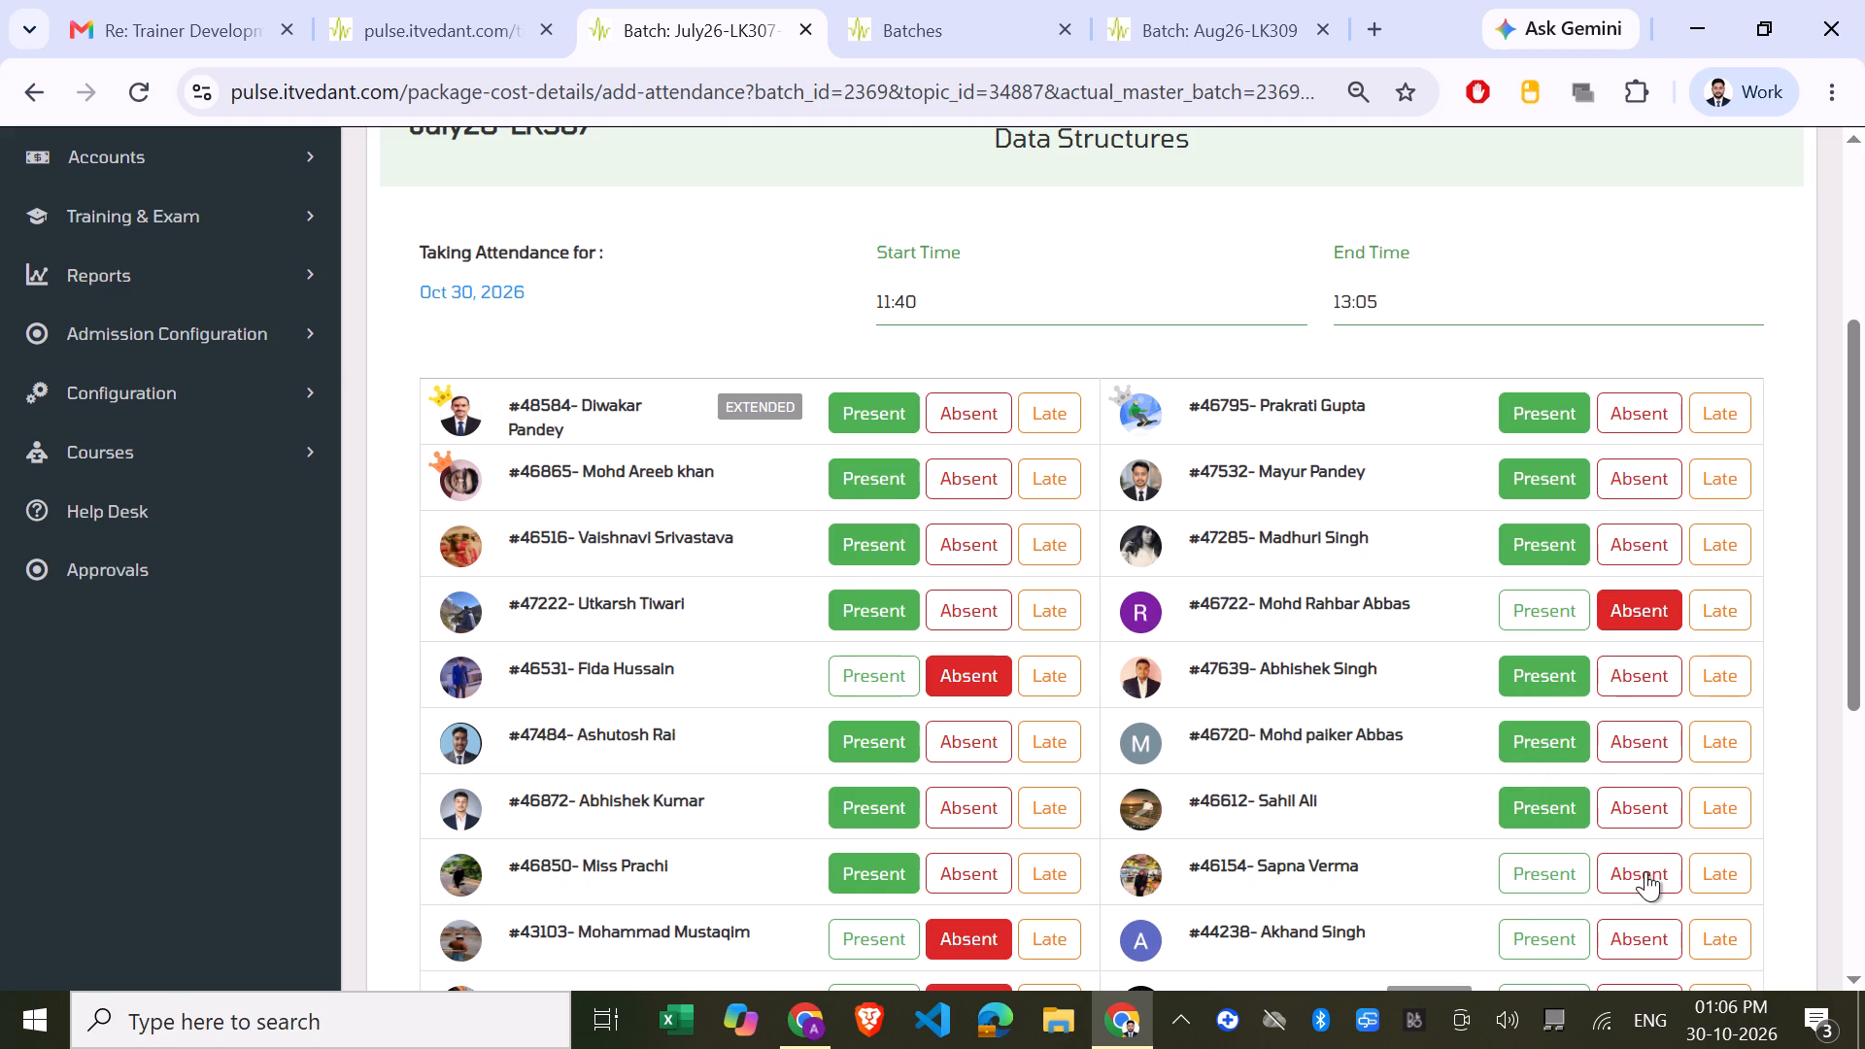
left_click(1645, 871)
scroll(1508, 916, "down", 1)
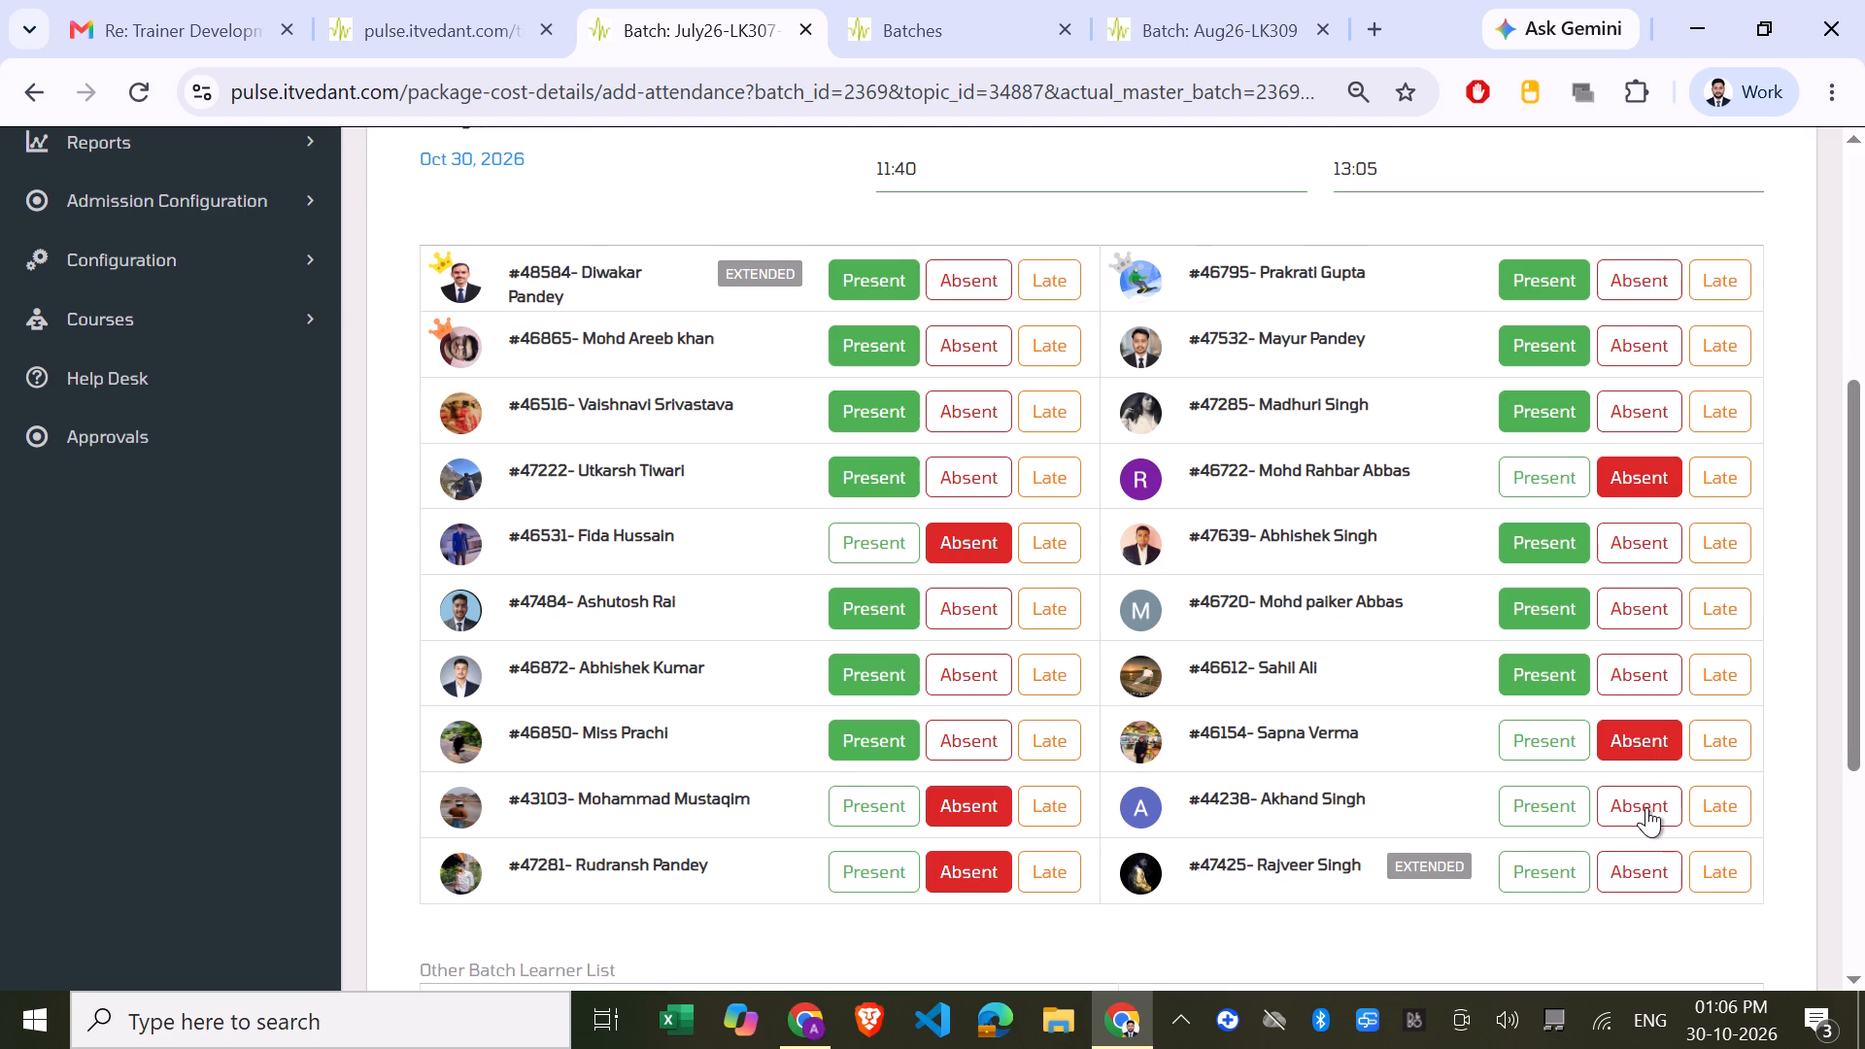
left_click(1646, 807)
scroll(1536, 943, "down", 1)
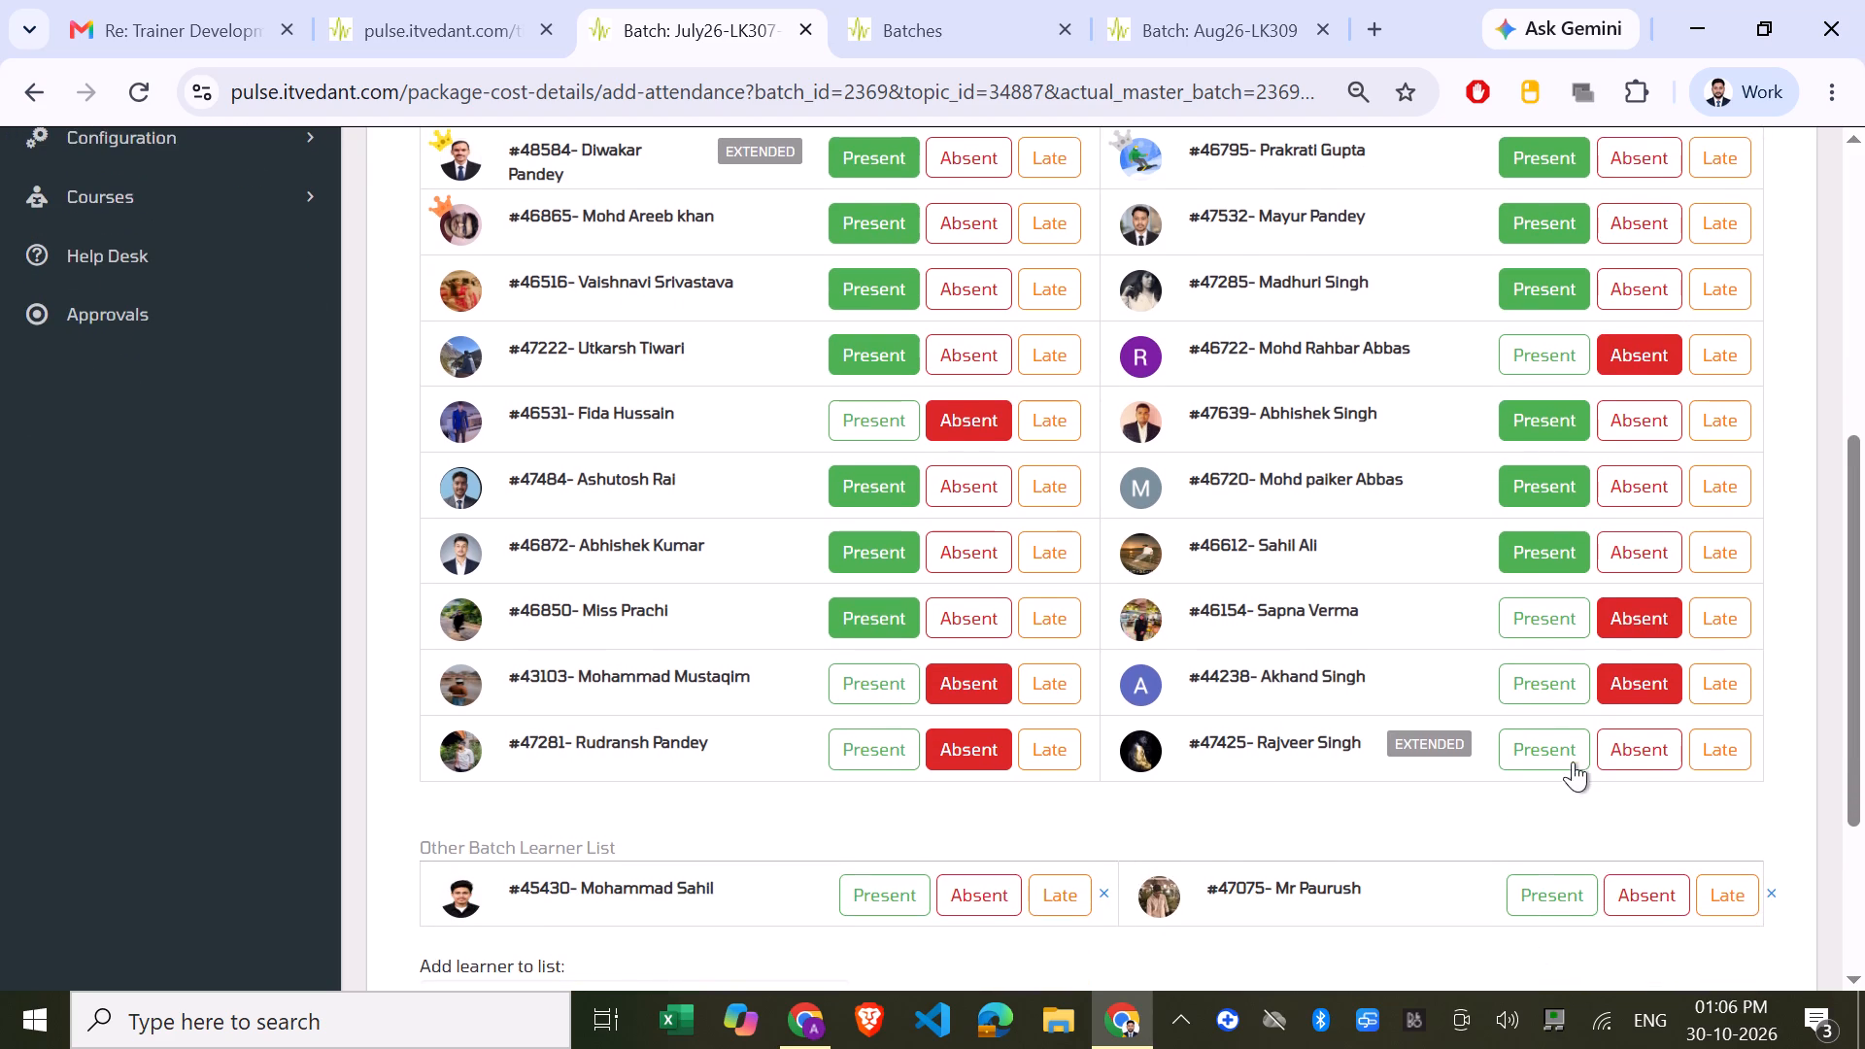
left_click(1641, 762)
Mark both learners in the Other Batch Learner List as Absent.
scroll(1456, 815, "down", 1)
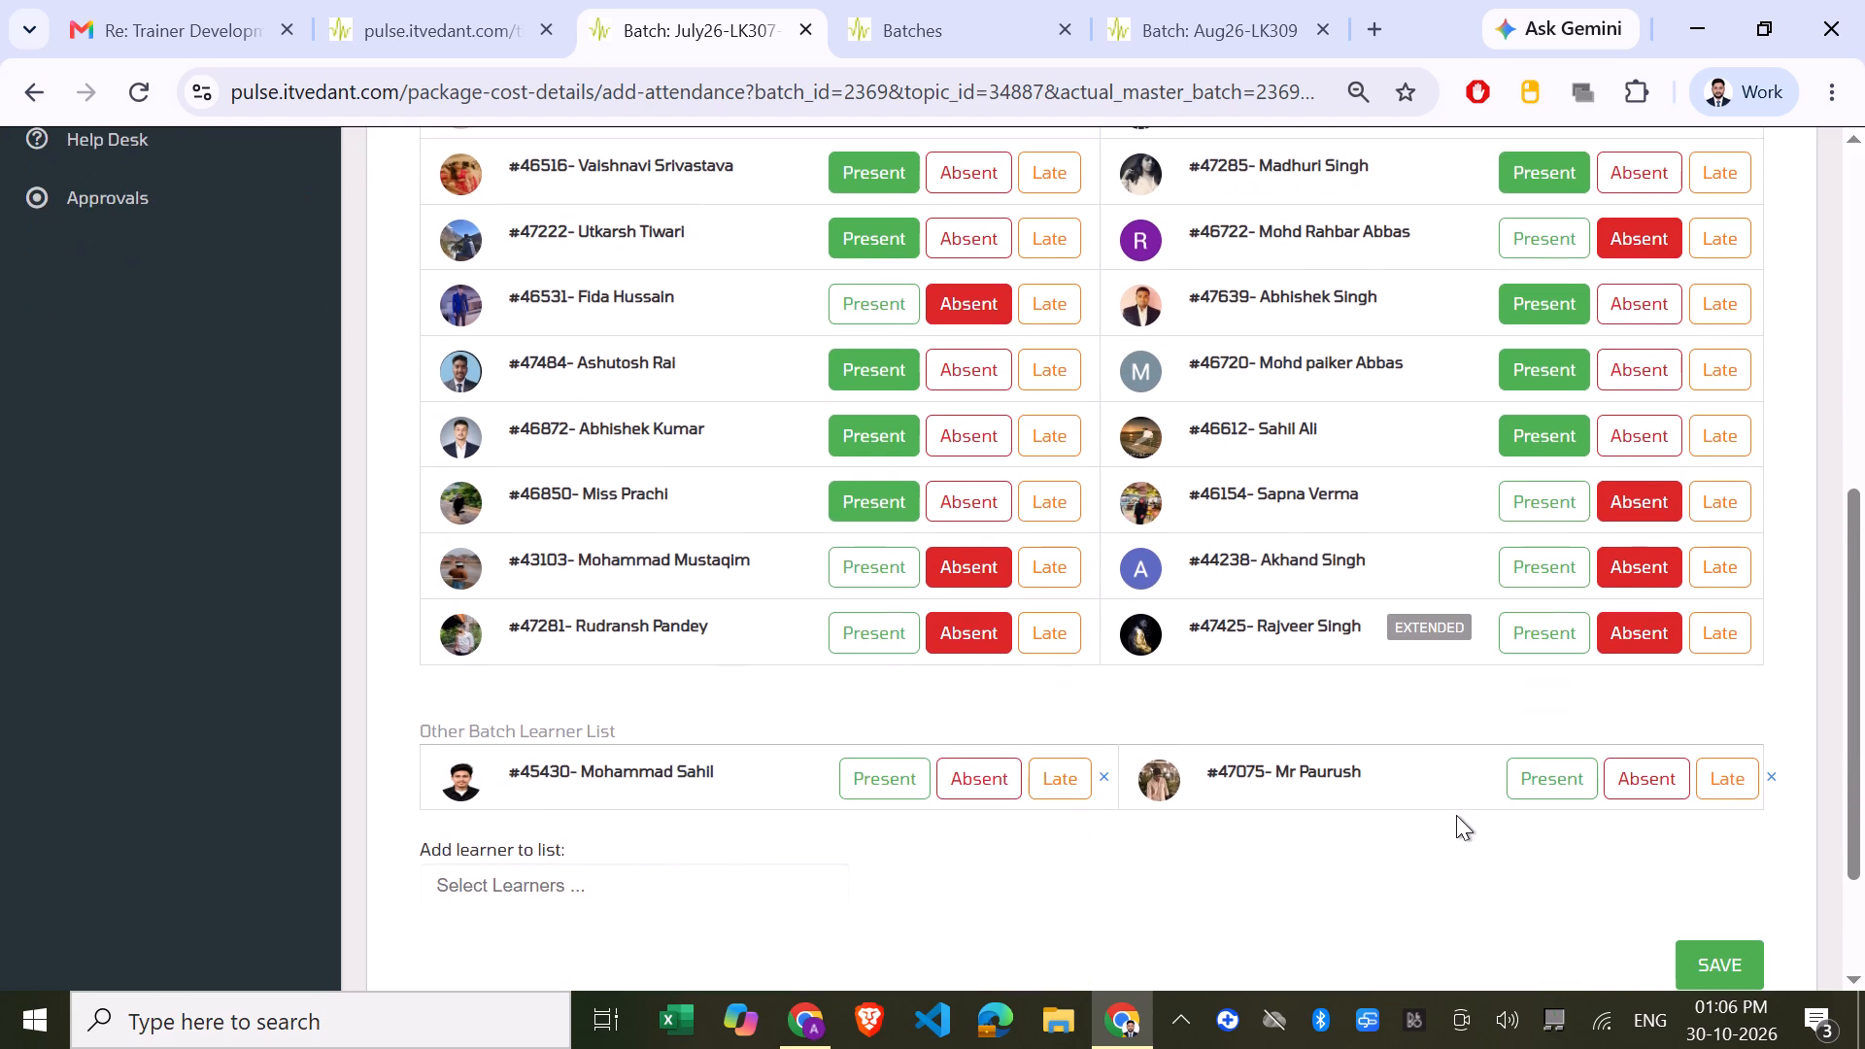
left_click(1010, 776)
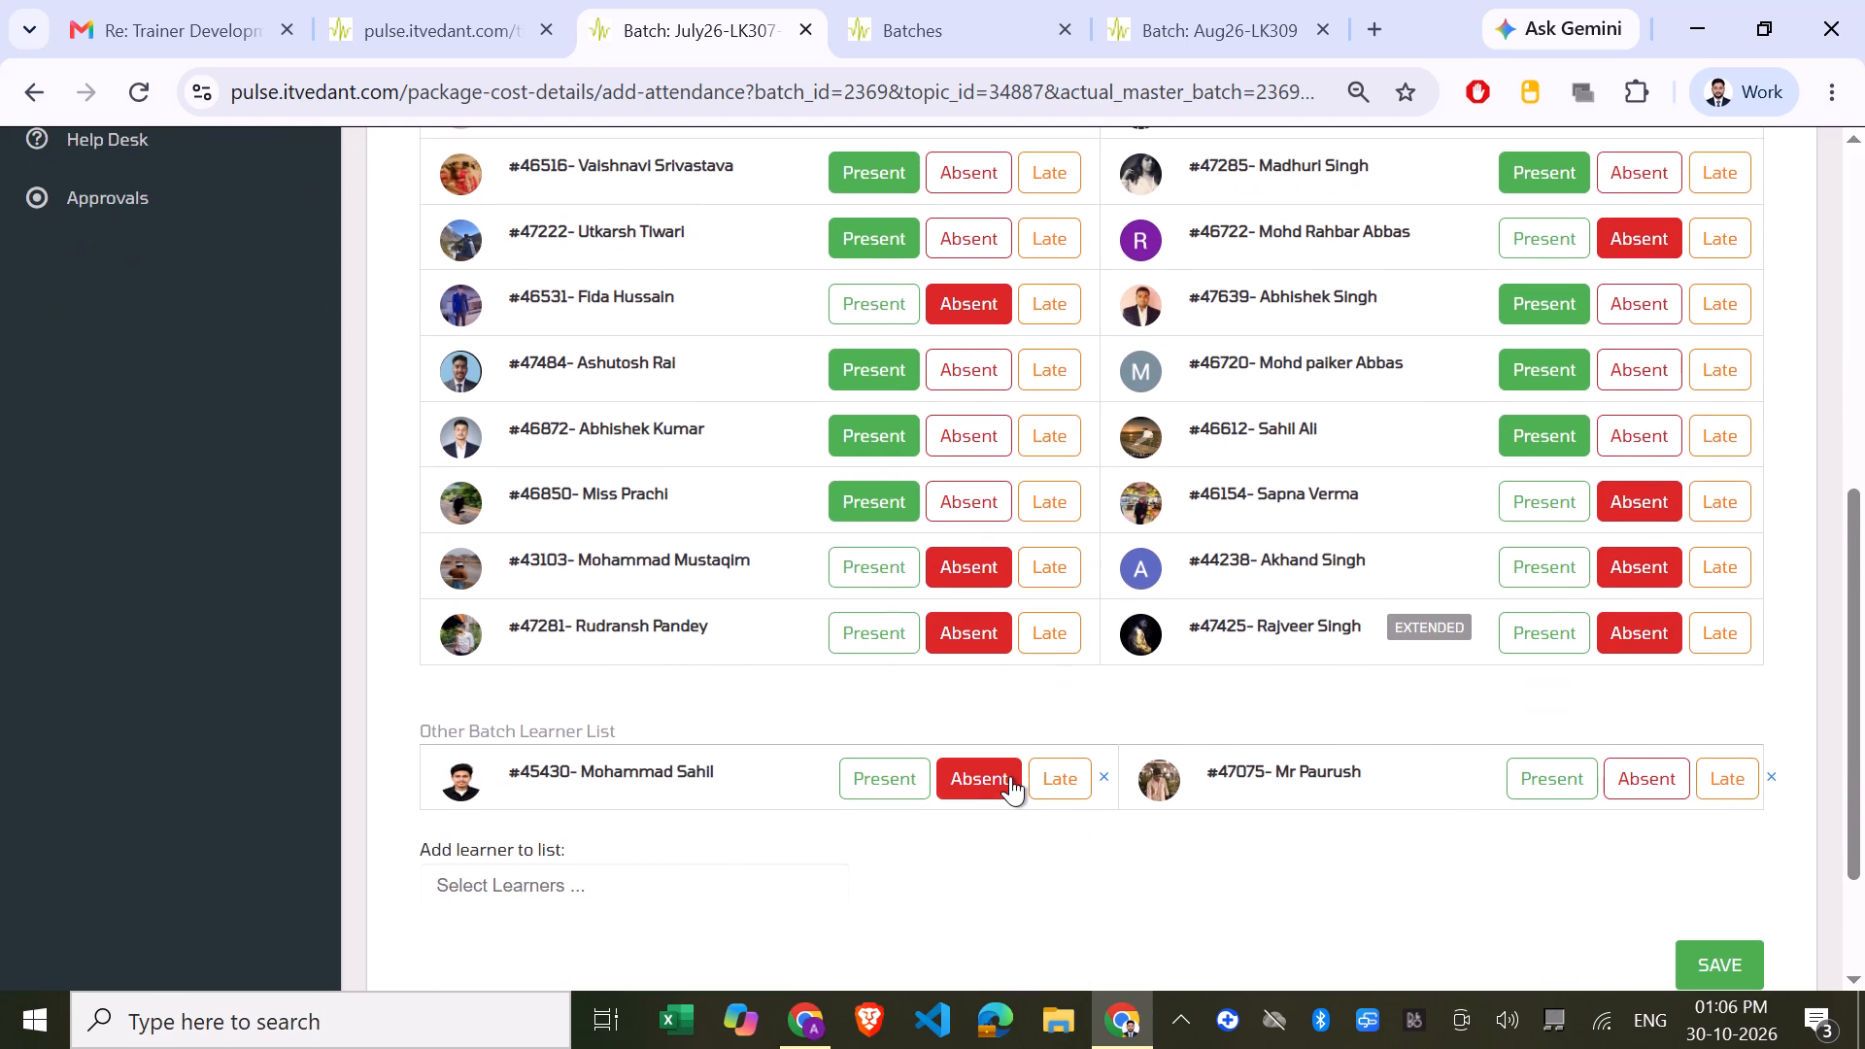
left_click(1638, 784)
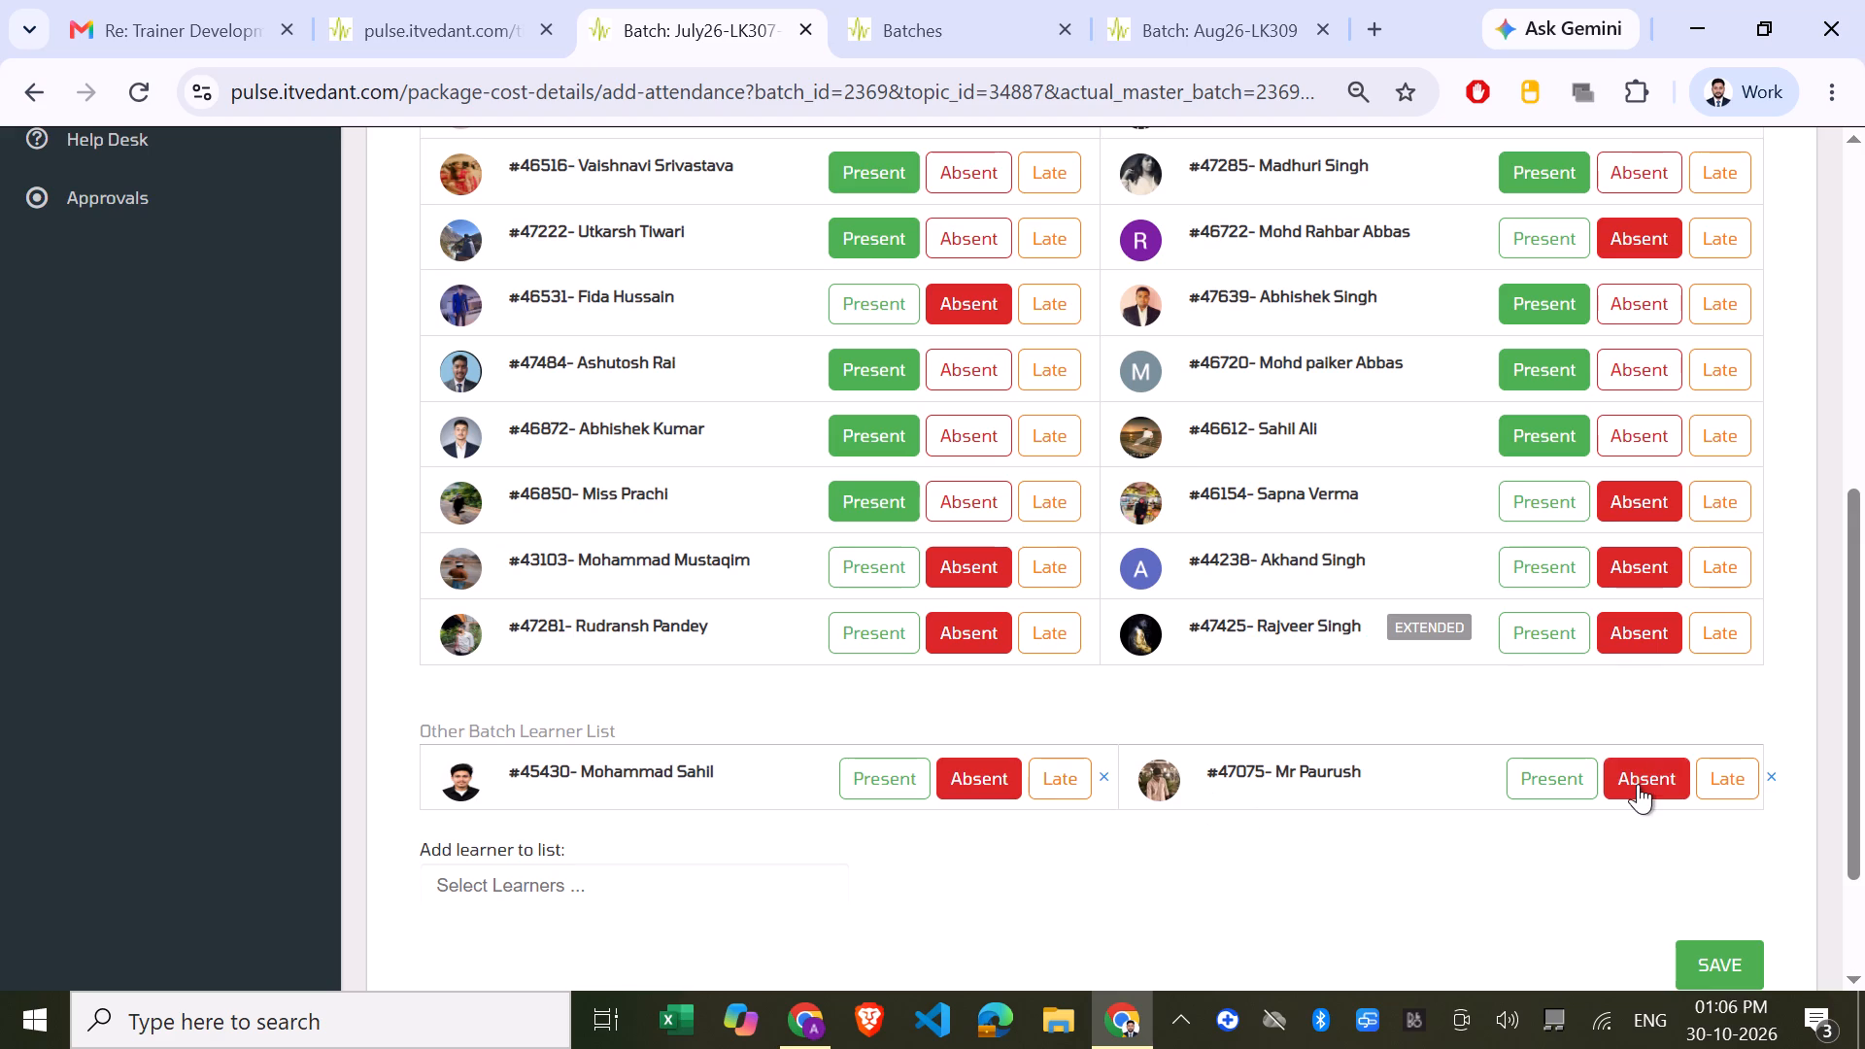
Save the T2 attendance, review the listed absent and present marks, and confirm the selection.
scroll(1519, 849, "down", 1)
left_click(1728, 793)
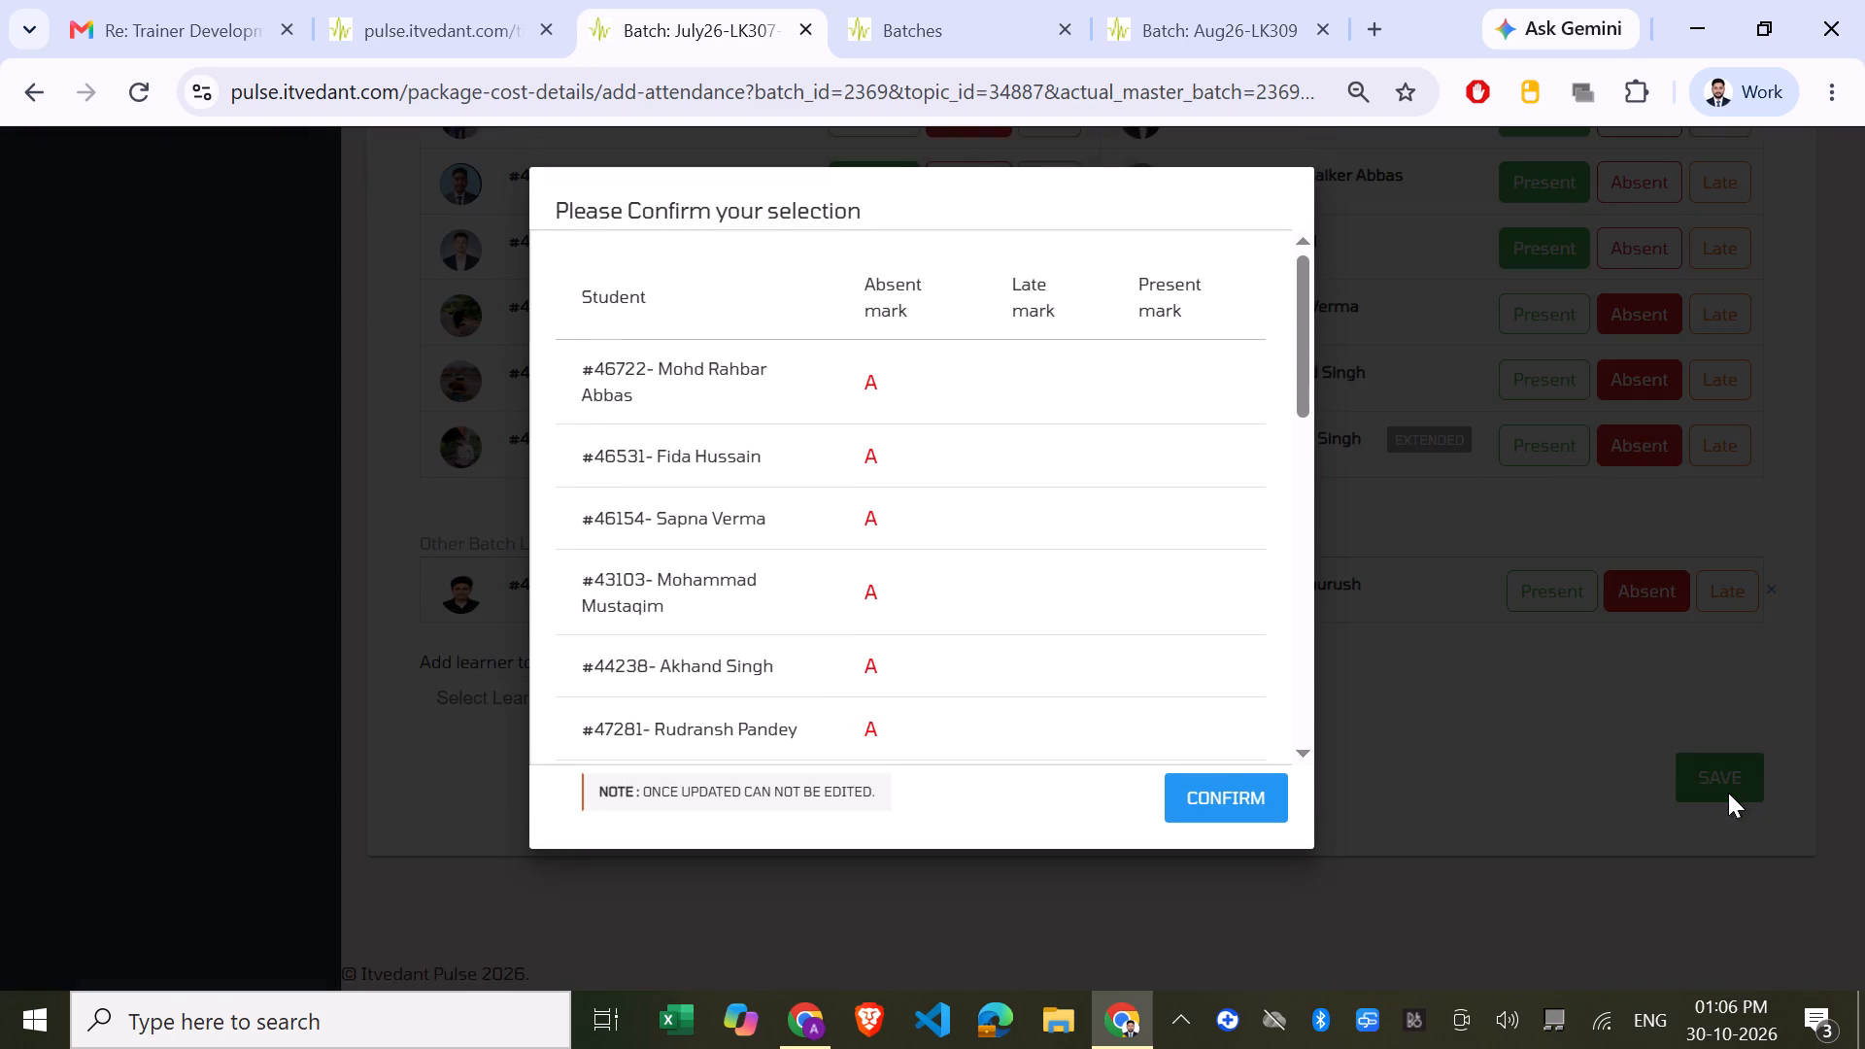
scroll(986, 603, "down", 2)
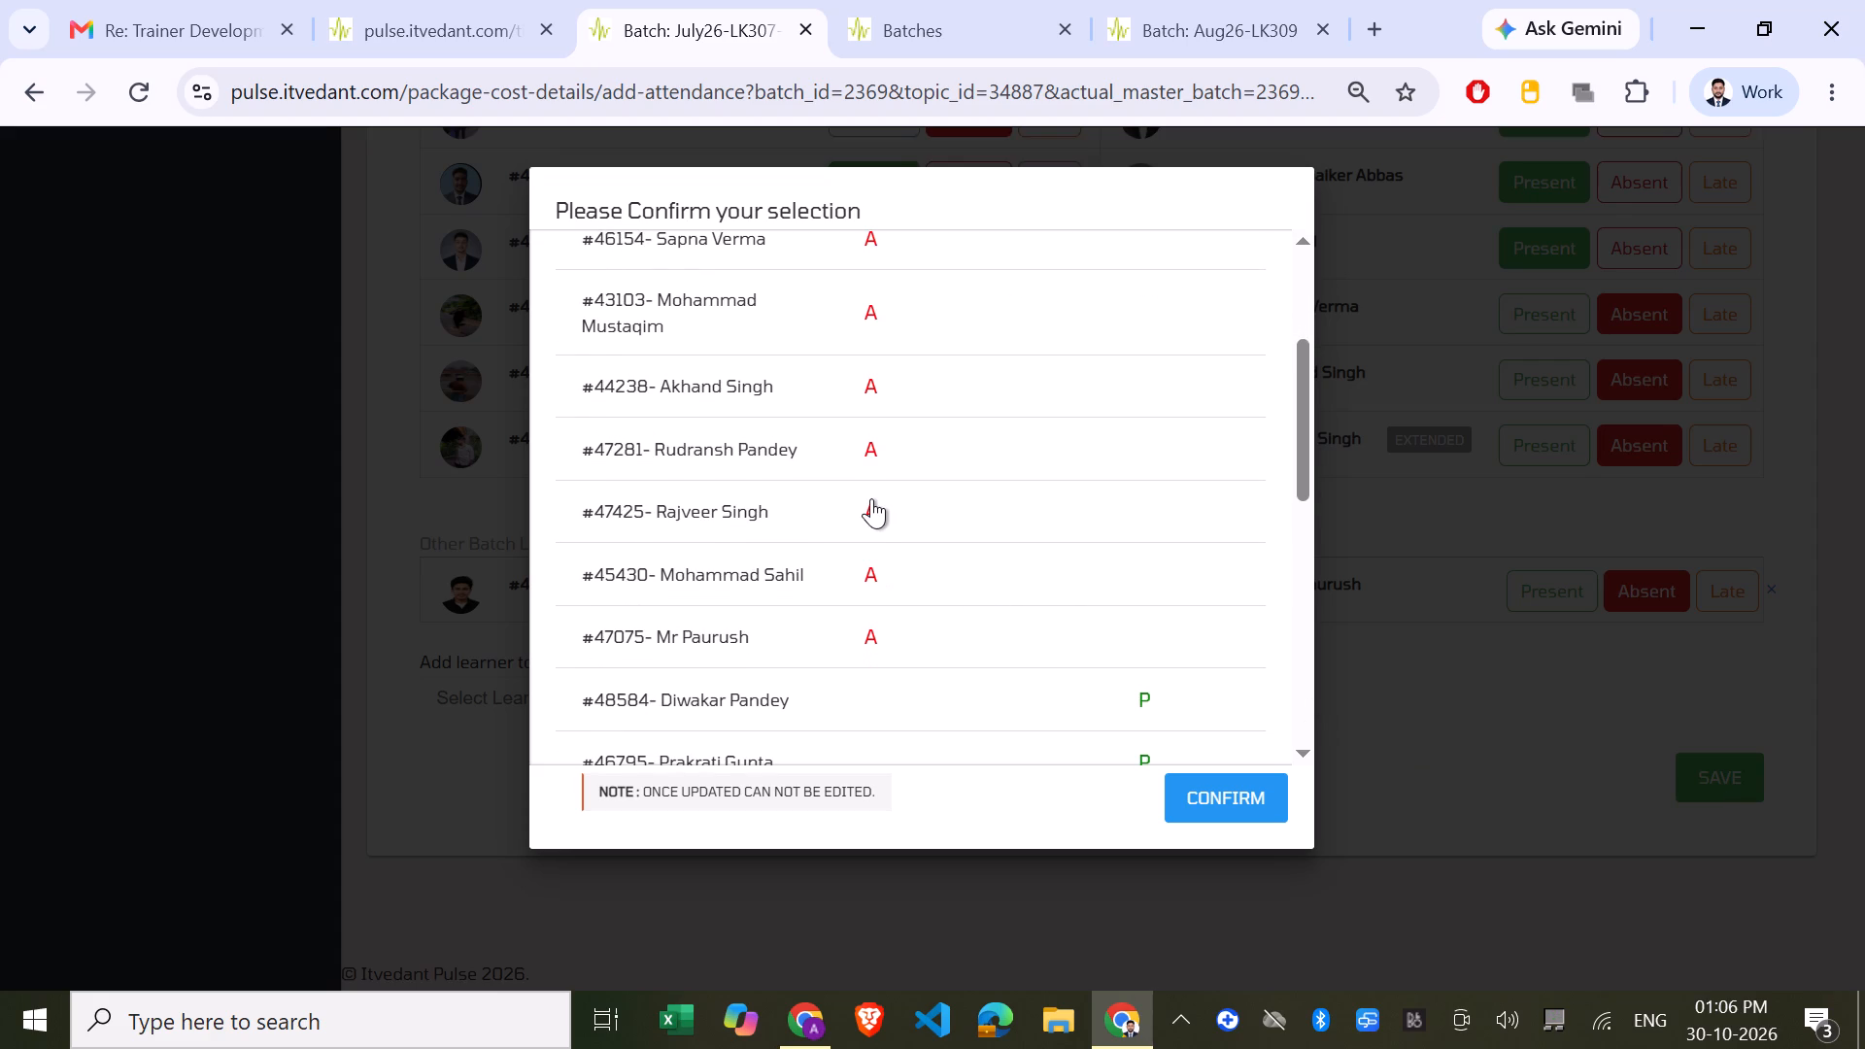
scroll(871, 498, "down", 1)
left_click(1230, 781)
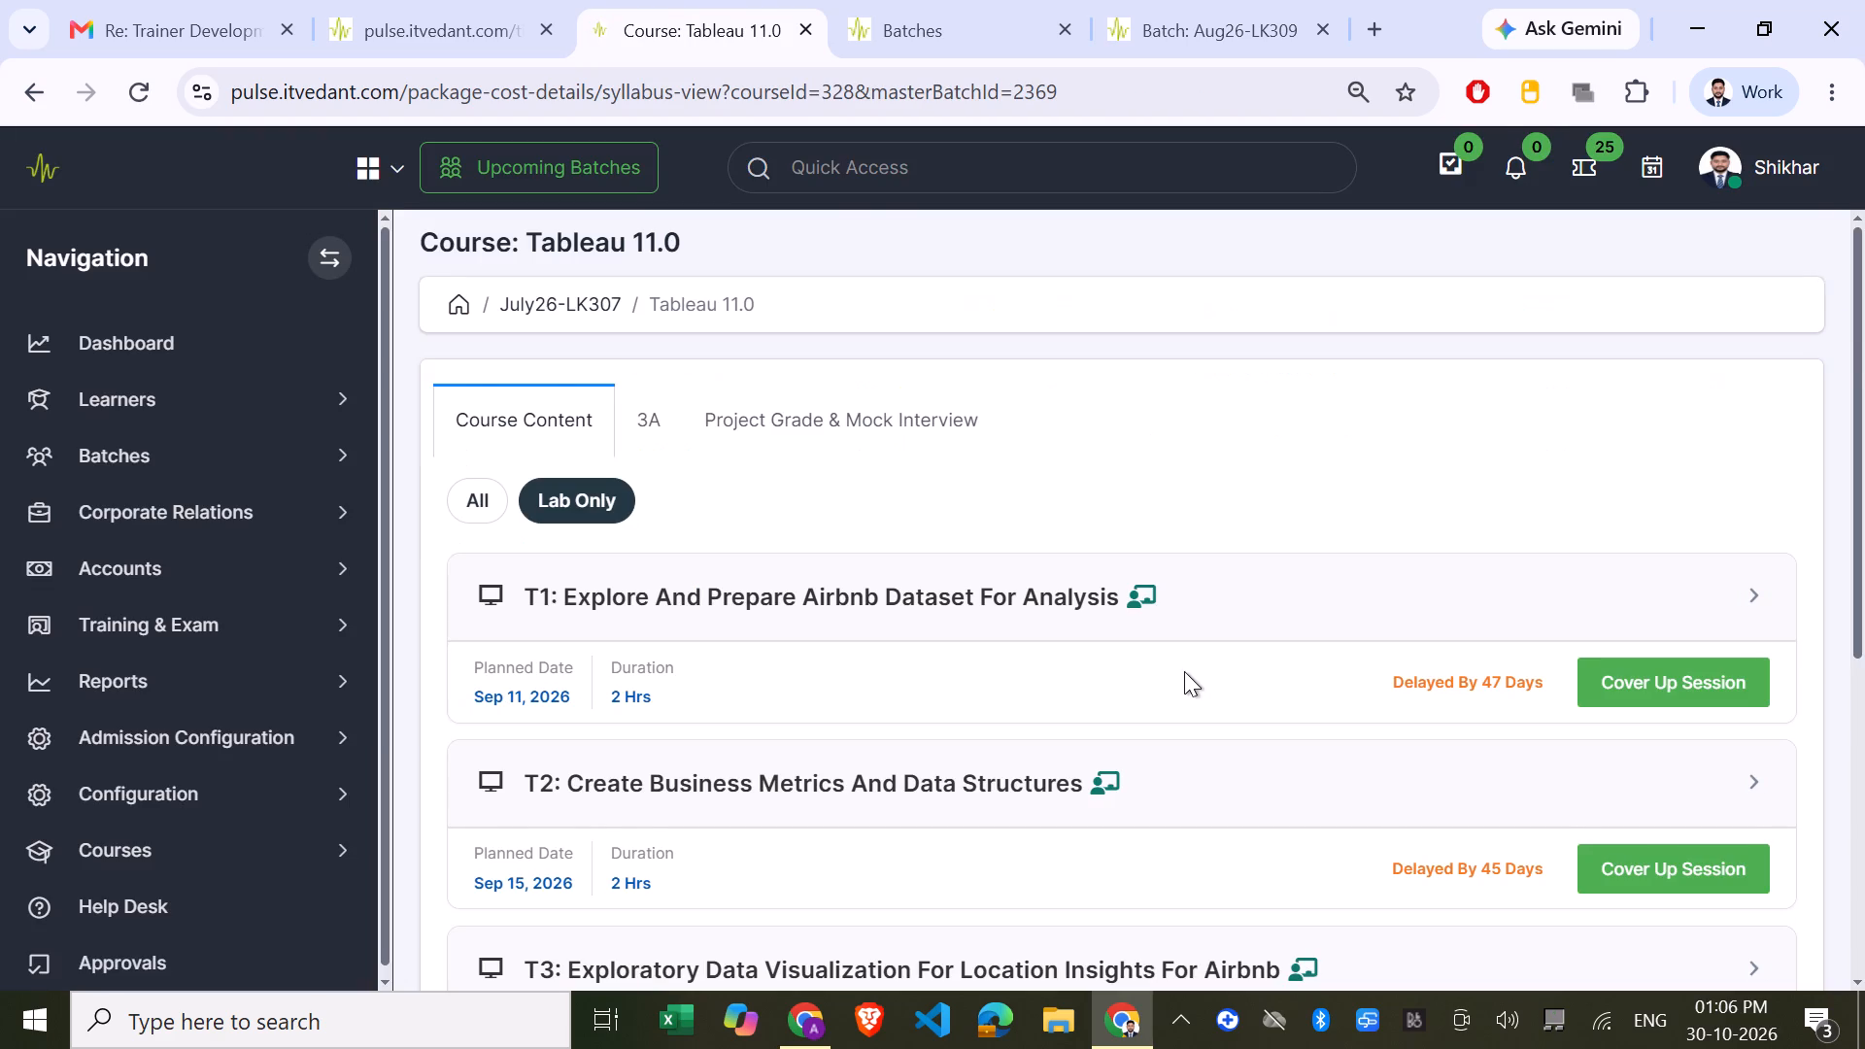
Examine the Tableau 11.0 lab topics T1 to T4 and their session status on the course page.
scroll(1410, 643, "down", 5)
scroll(1410, 643, "up", 1)
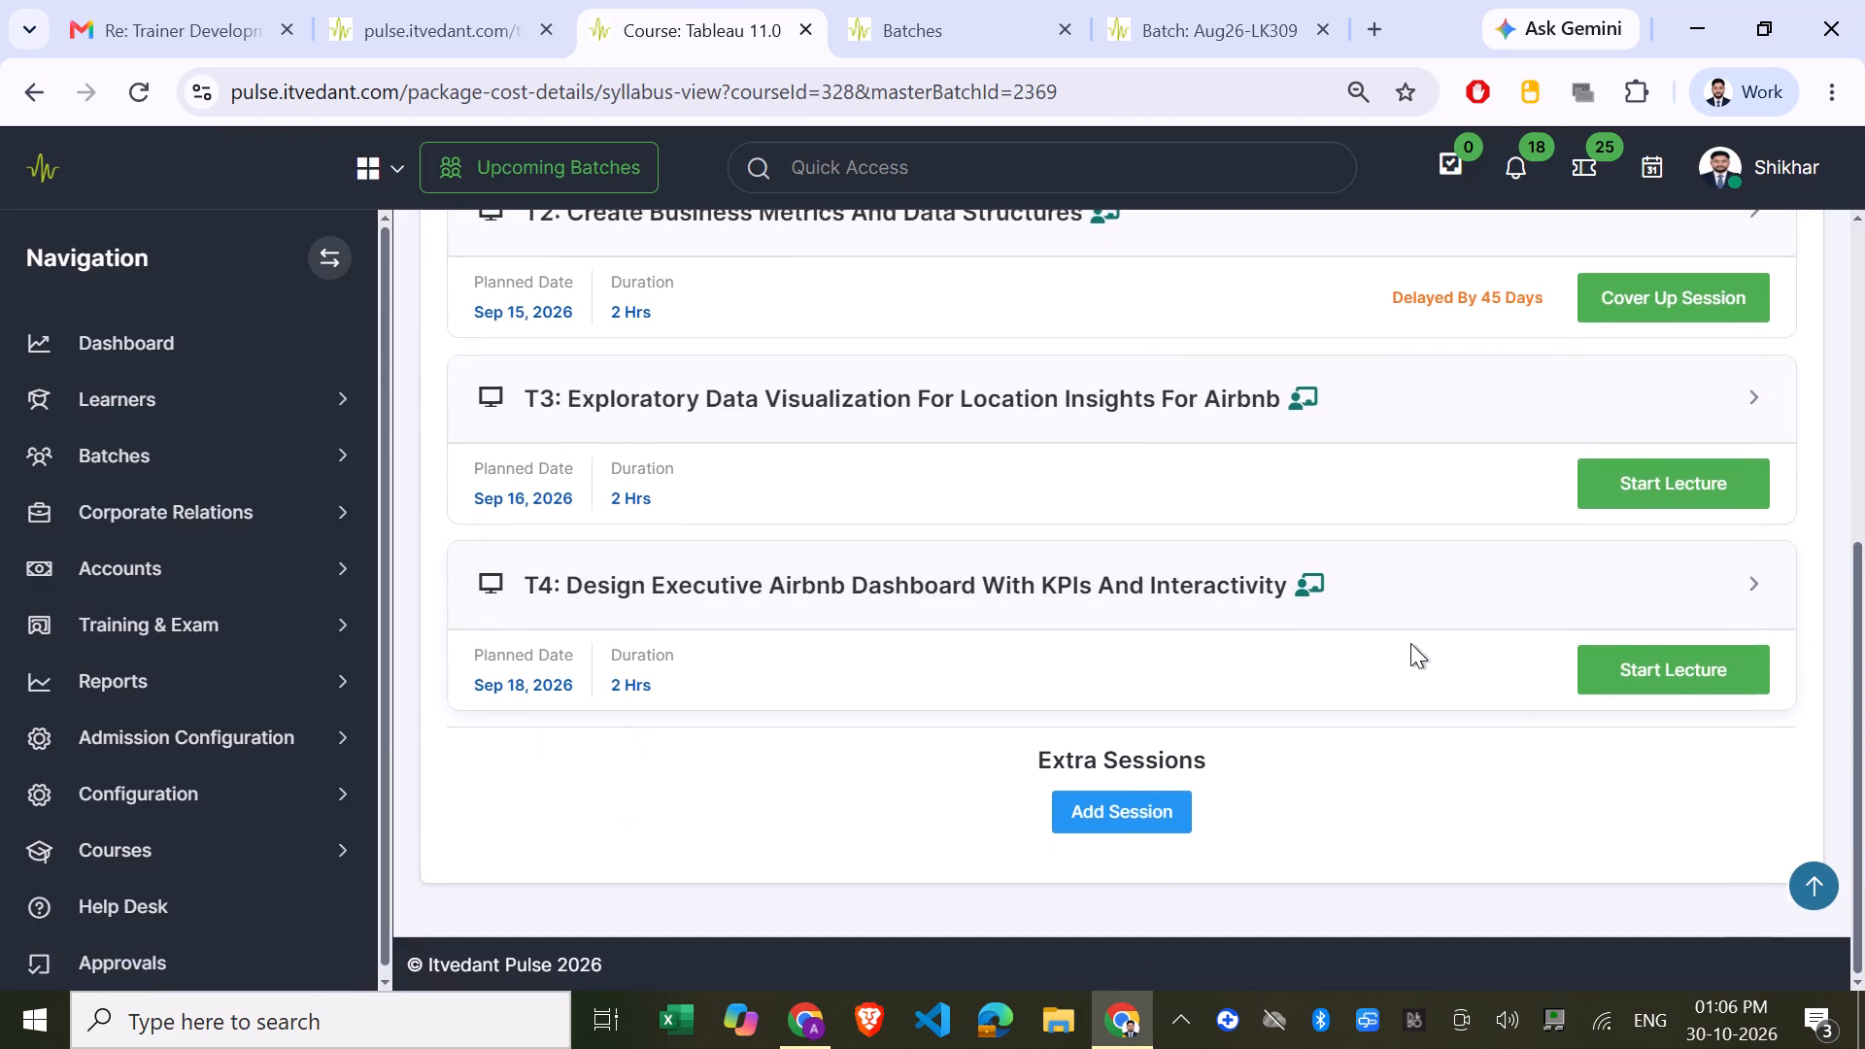
scroll(1410, 643, "up", 3)
scroll(1410, 643, "down", 2)
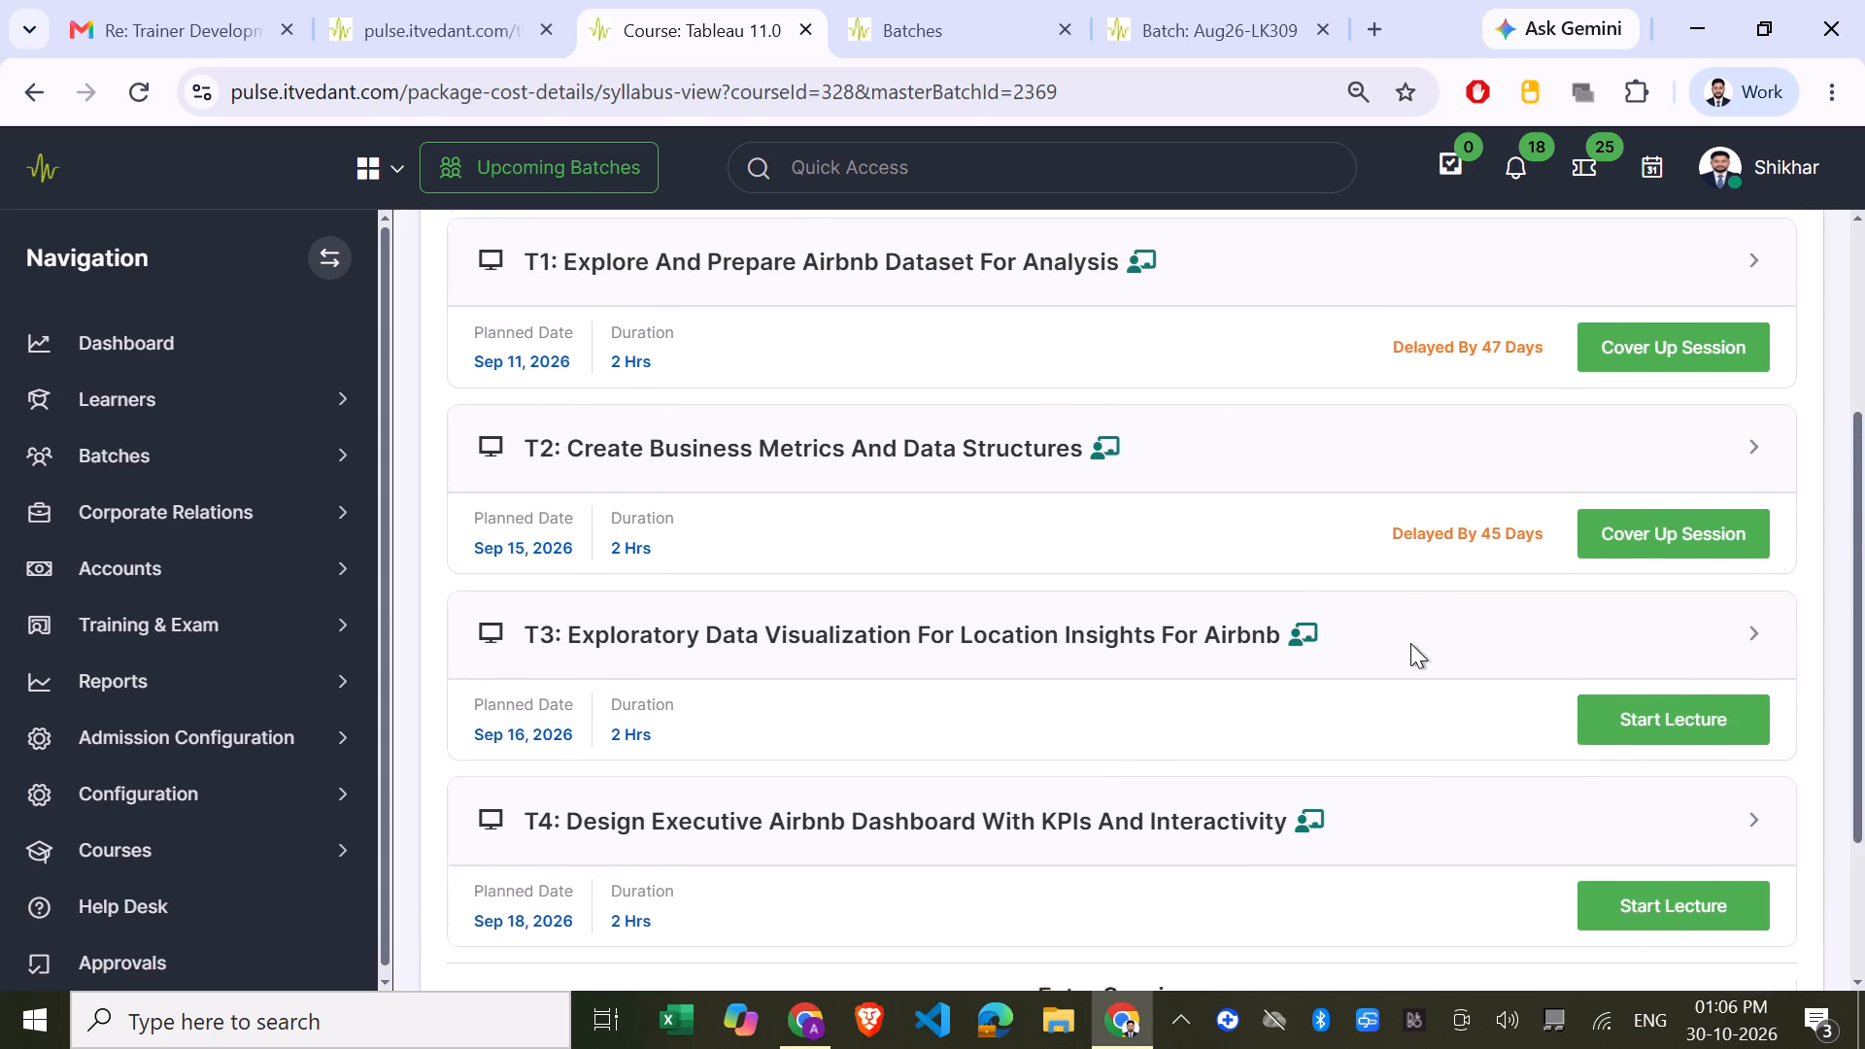
scroll(1410, 643, "down", 7)
scroll(1410, 643, "up", 1)
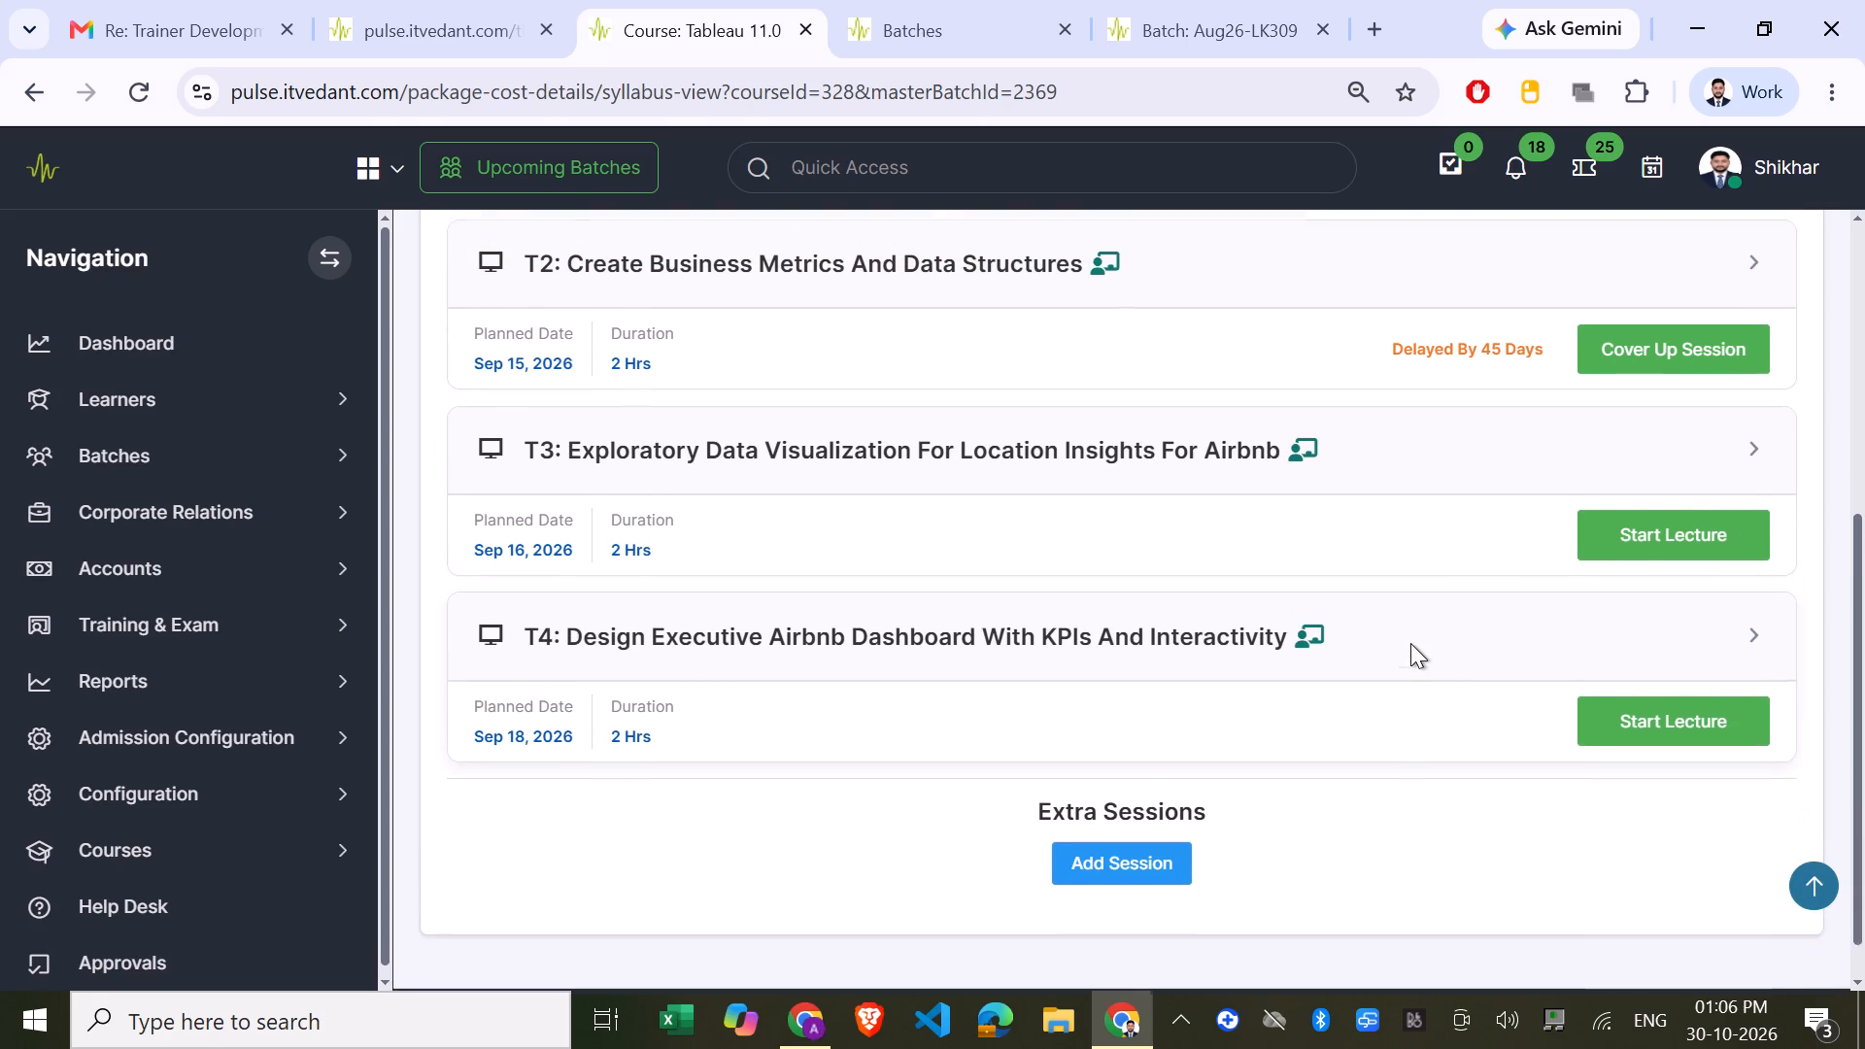
scroll(1410, 643, "up", 1)
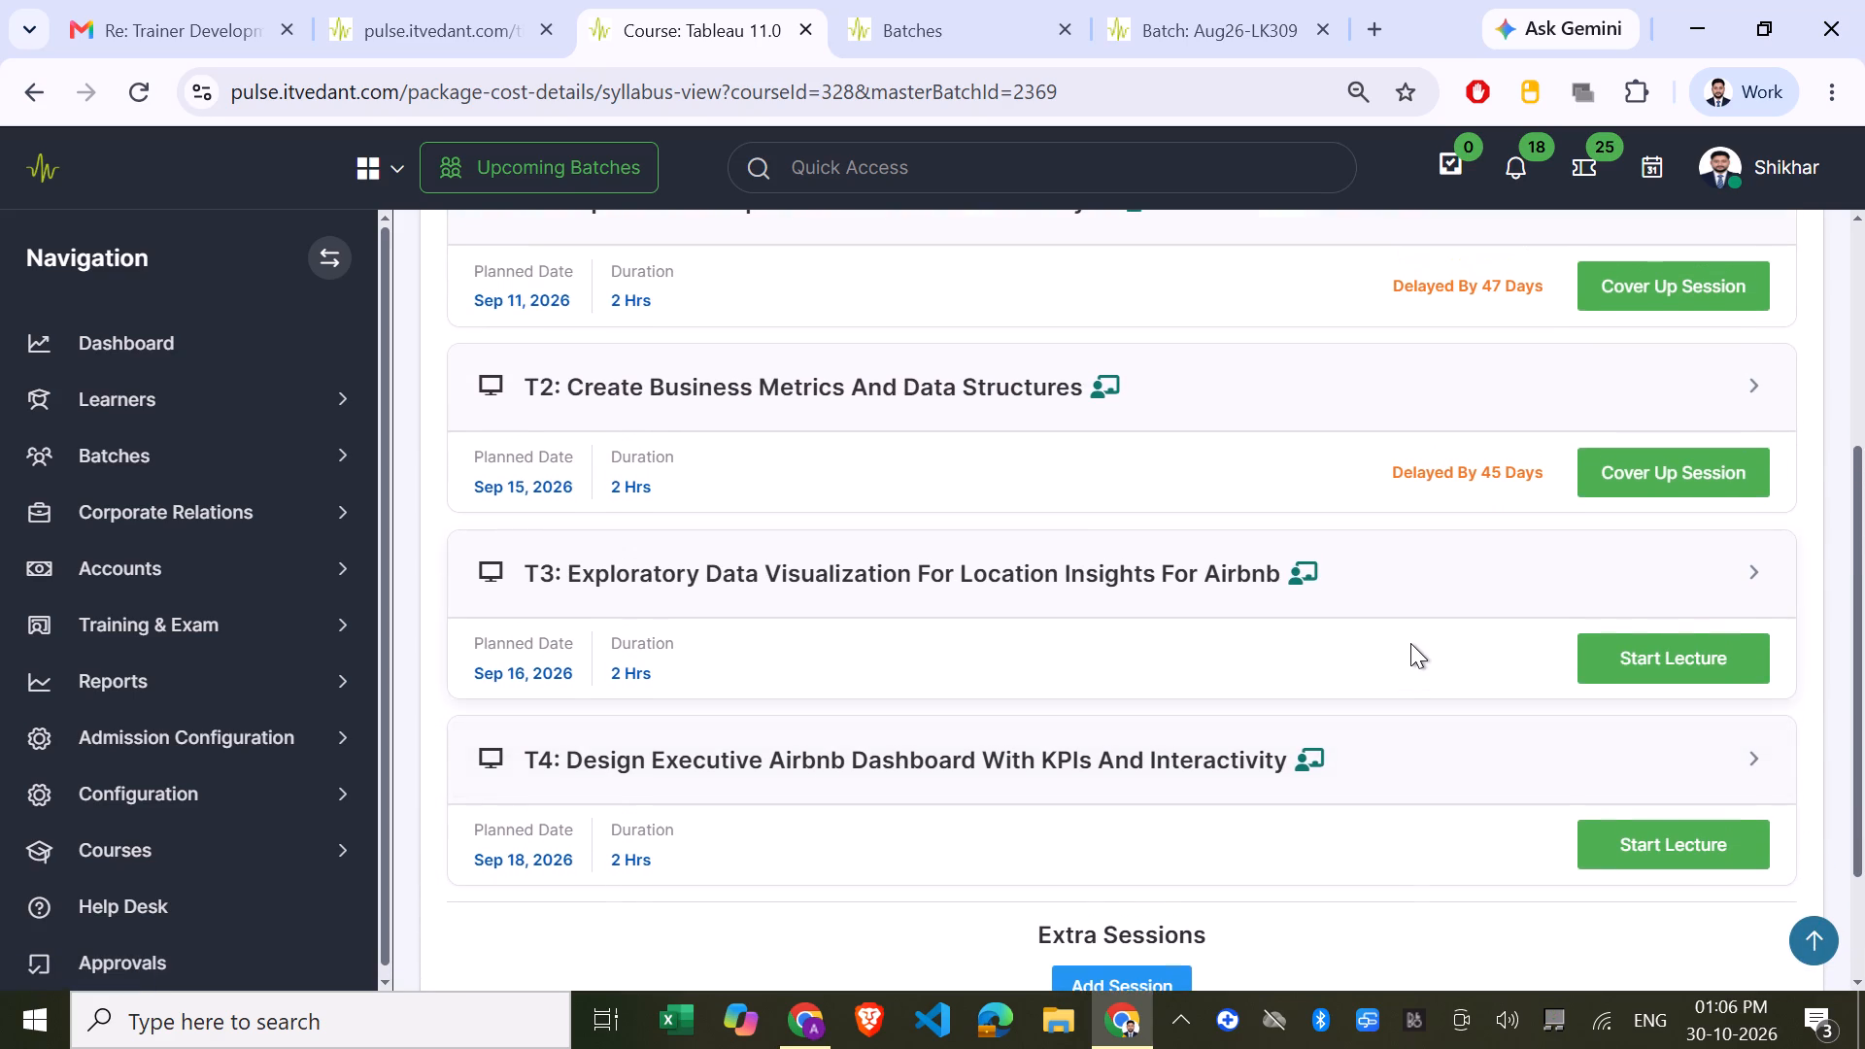
scroll(1410, 643, "up", 4)
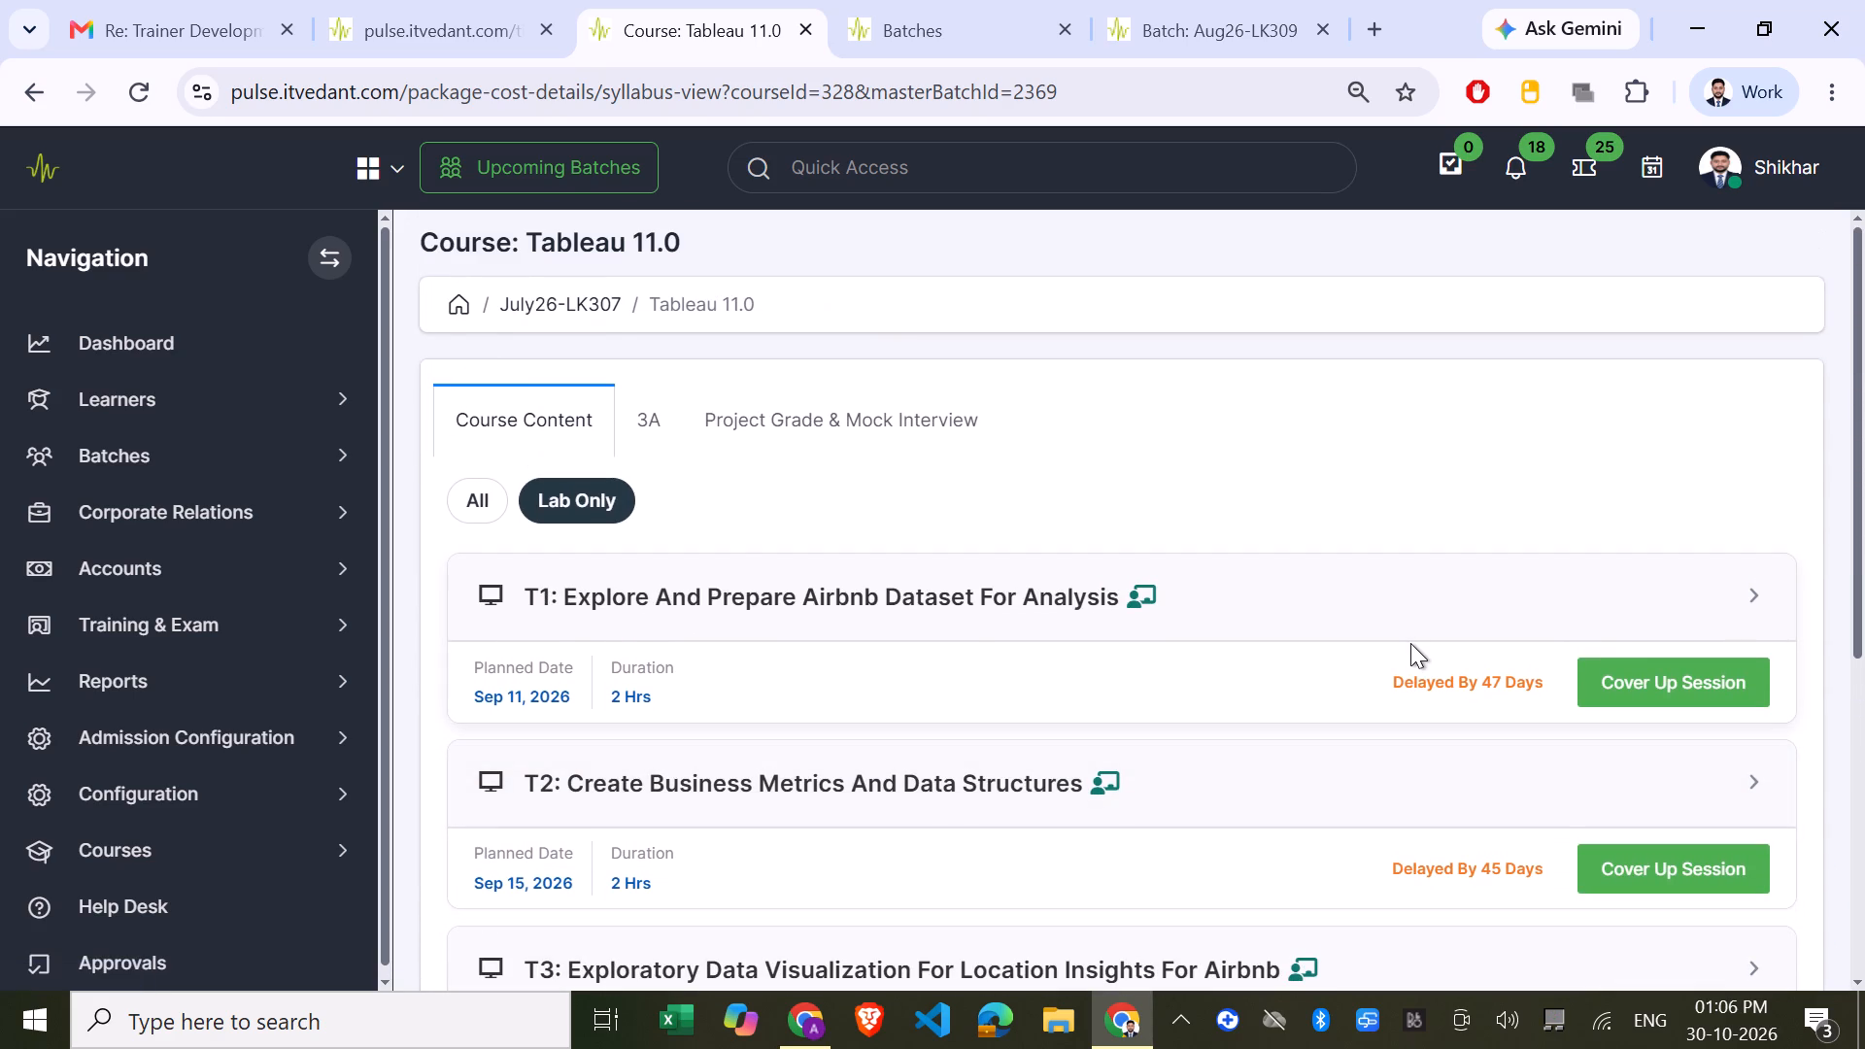
scroll(1342, 539, "down", 2)
Return to the July26-LK307 batch page and open the ITVEDANT Launchpad course from the essential modules.
left_click(564, 300)
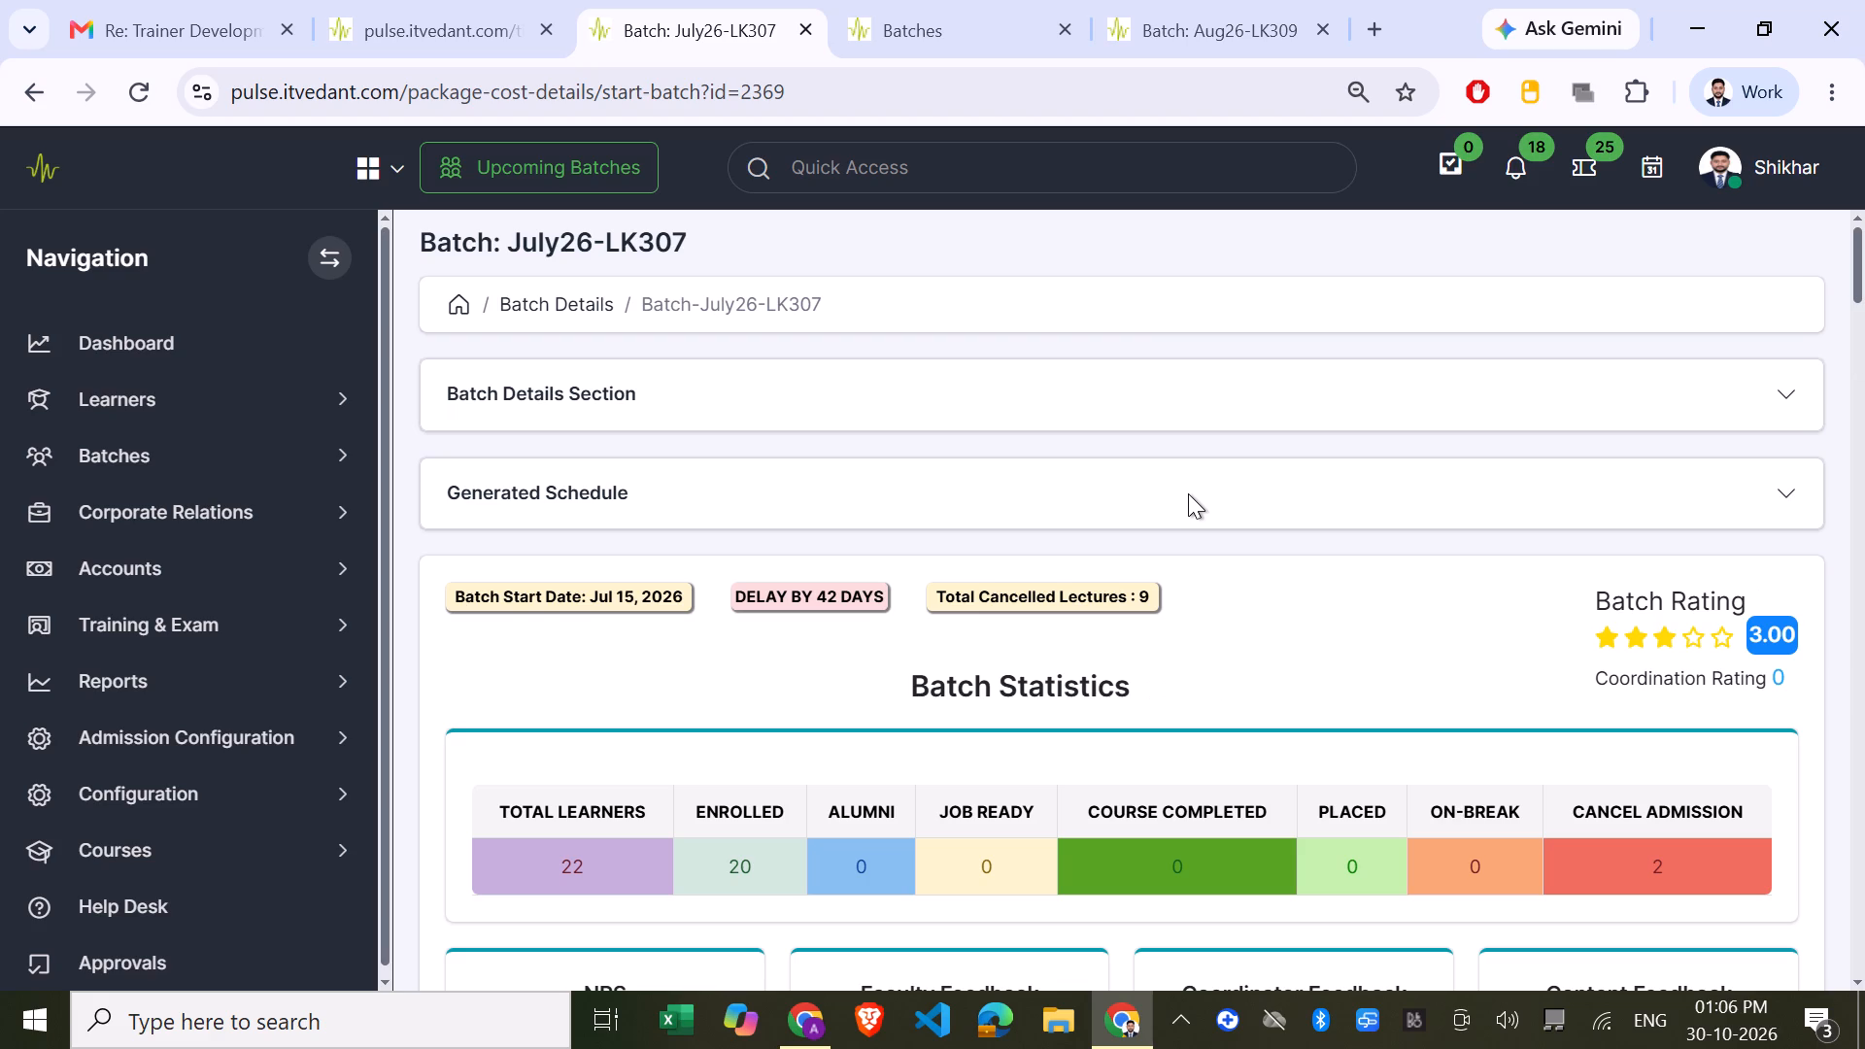
scroll(1188, 493, "down", 1)
scroll(1600, 561, "down", 3)
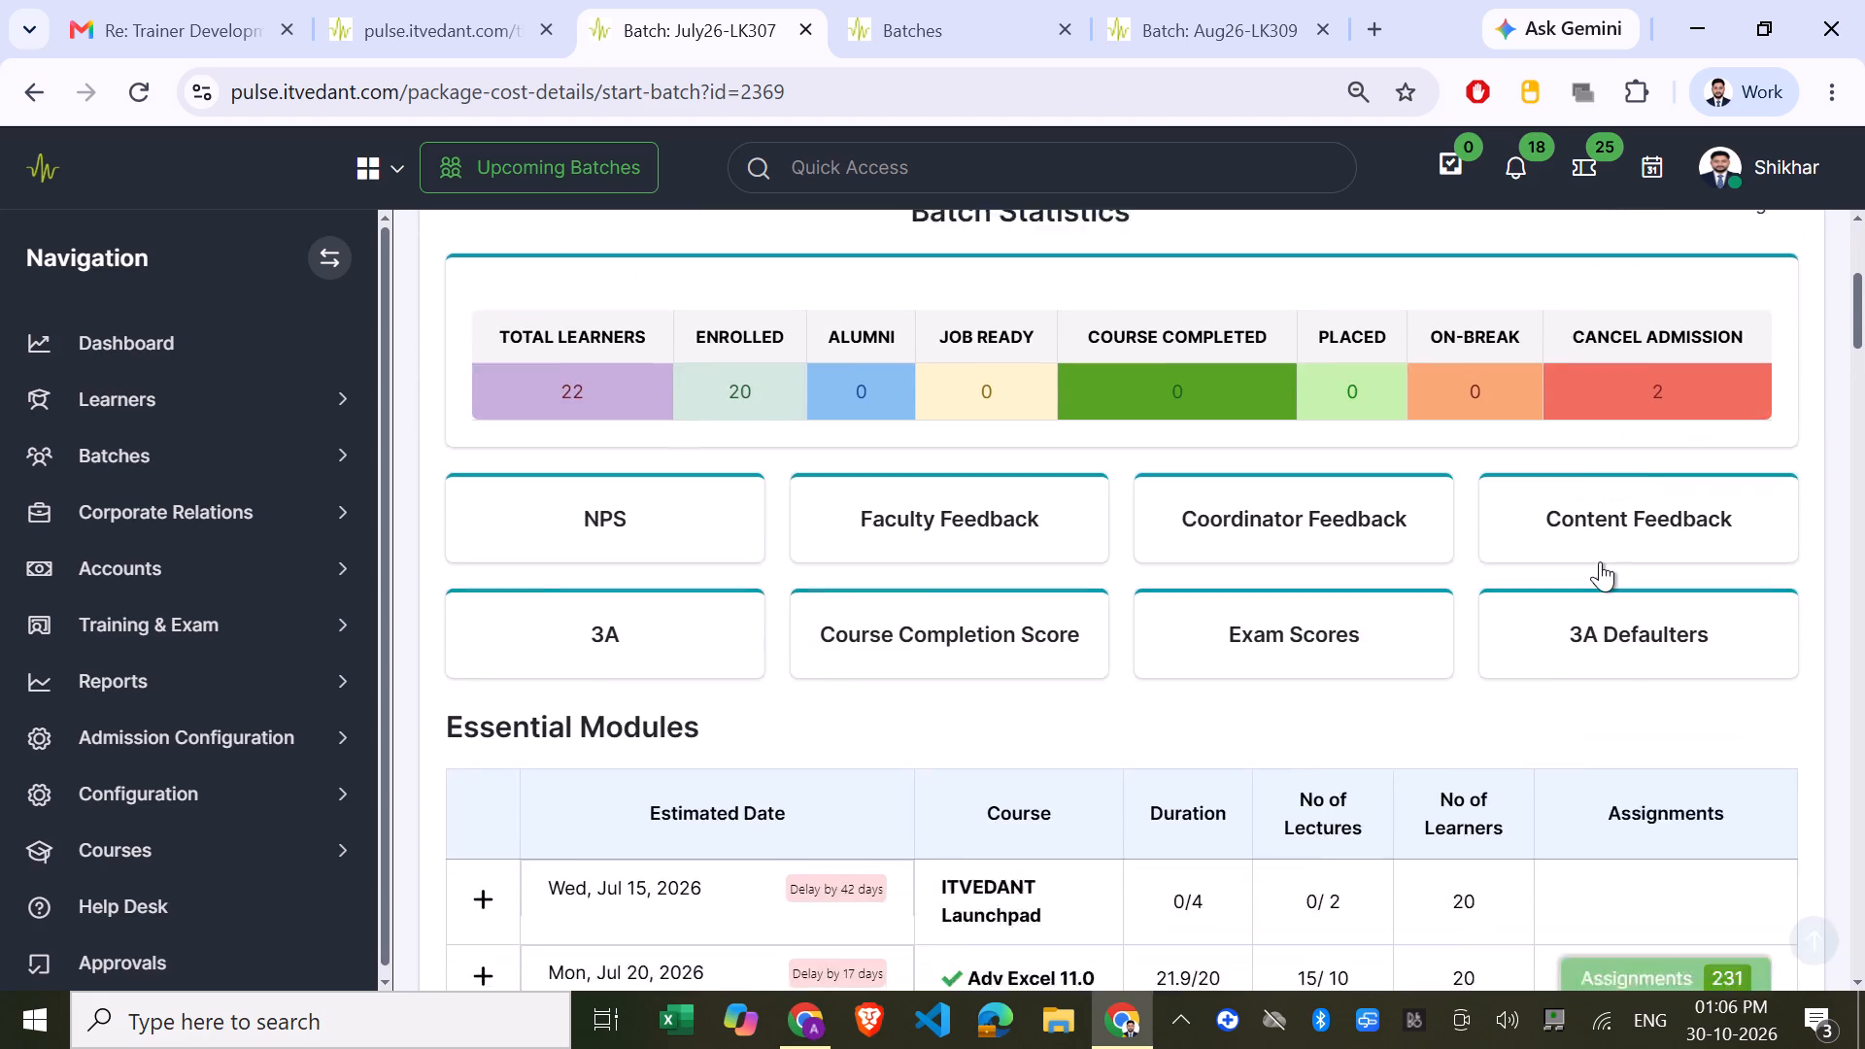
scroll(1600, 561, "down", 1)
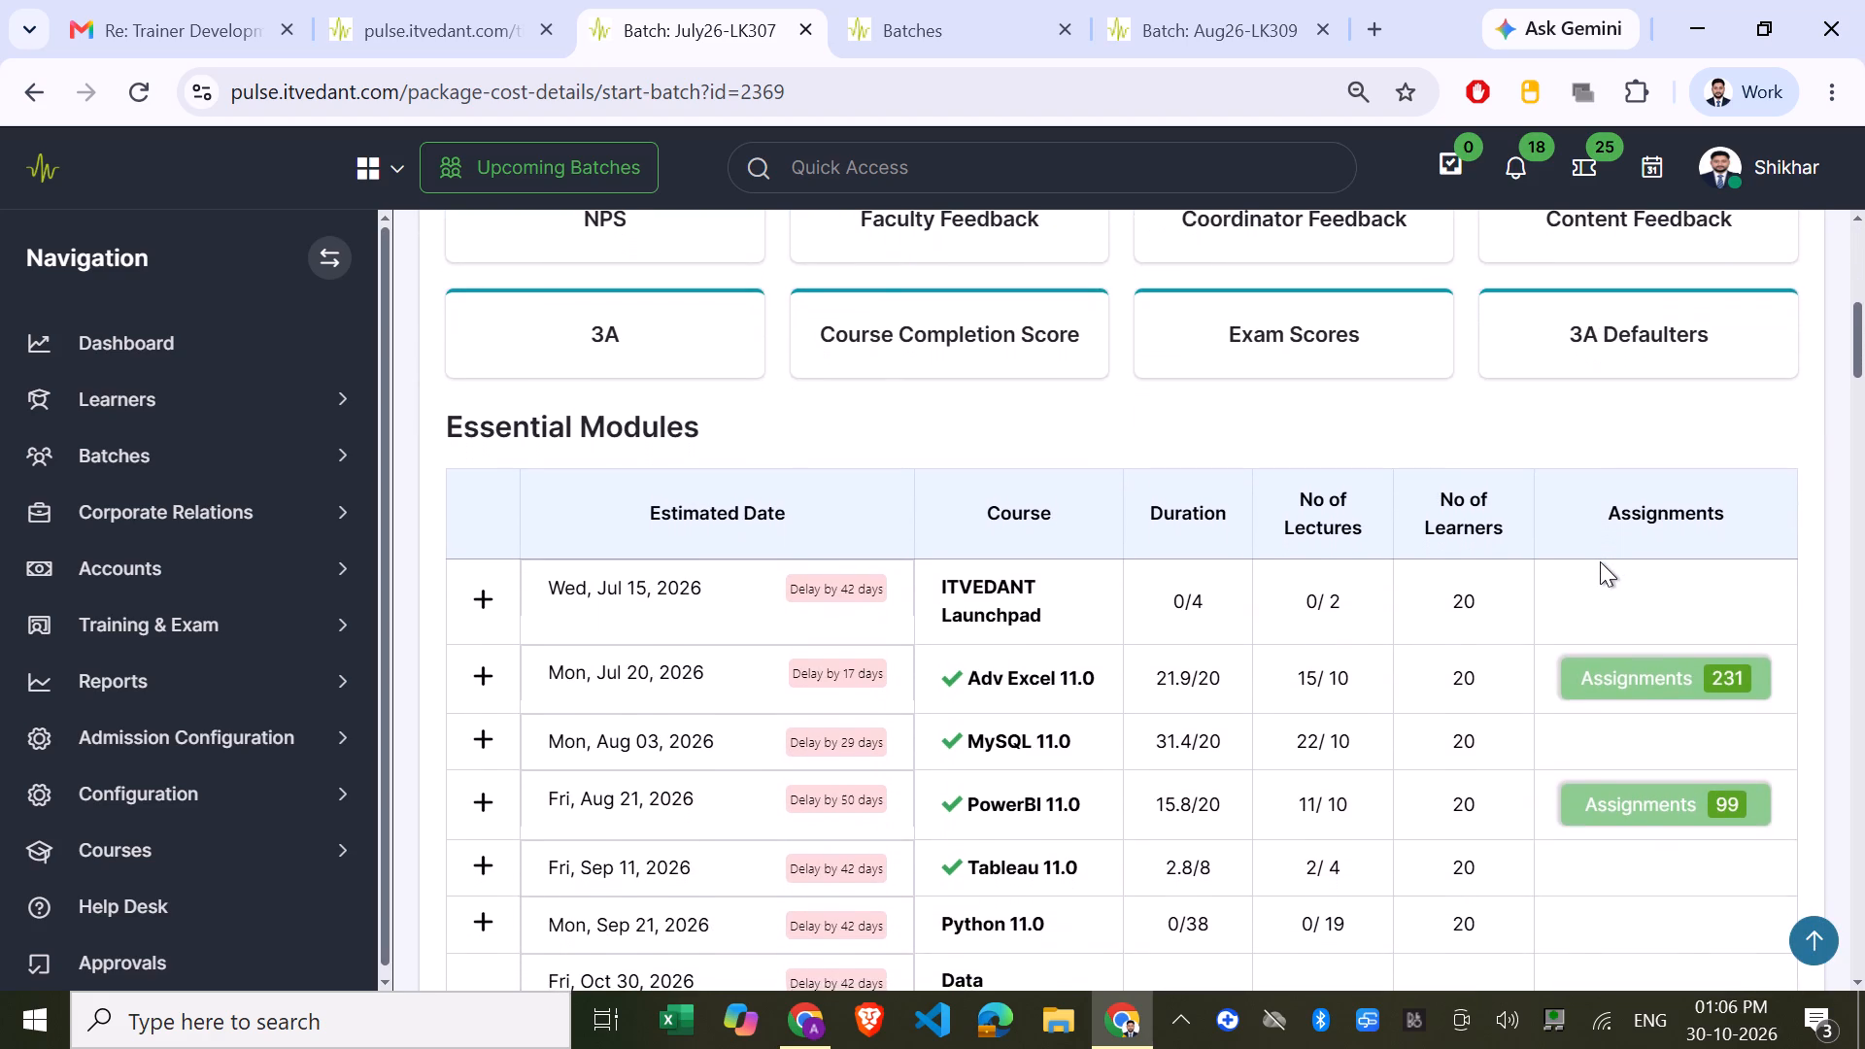
scroll(1600, 561, "down", 2)
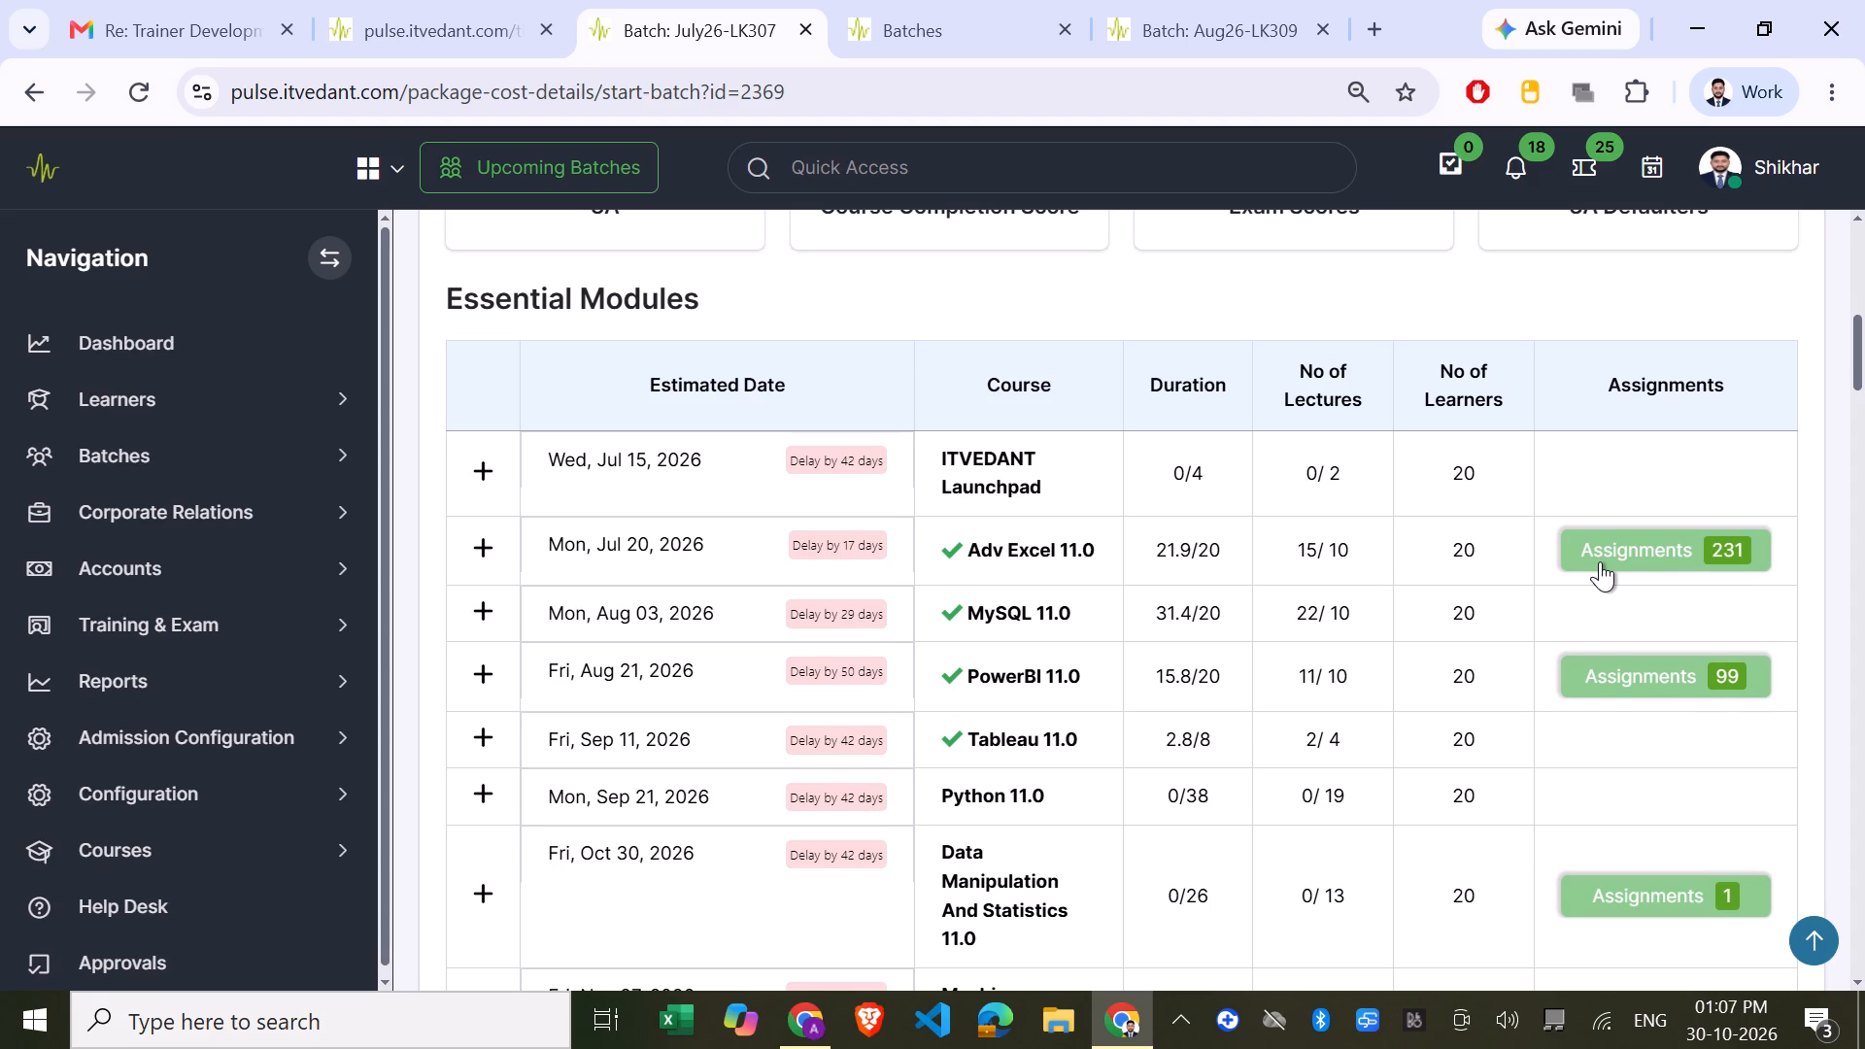
left_click(1014, 454)
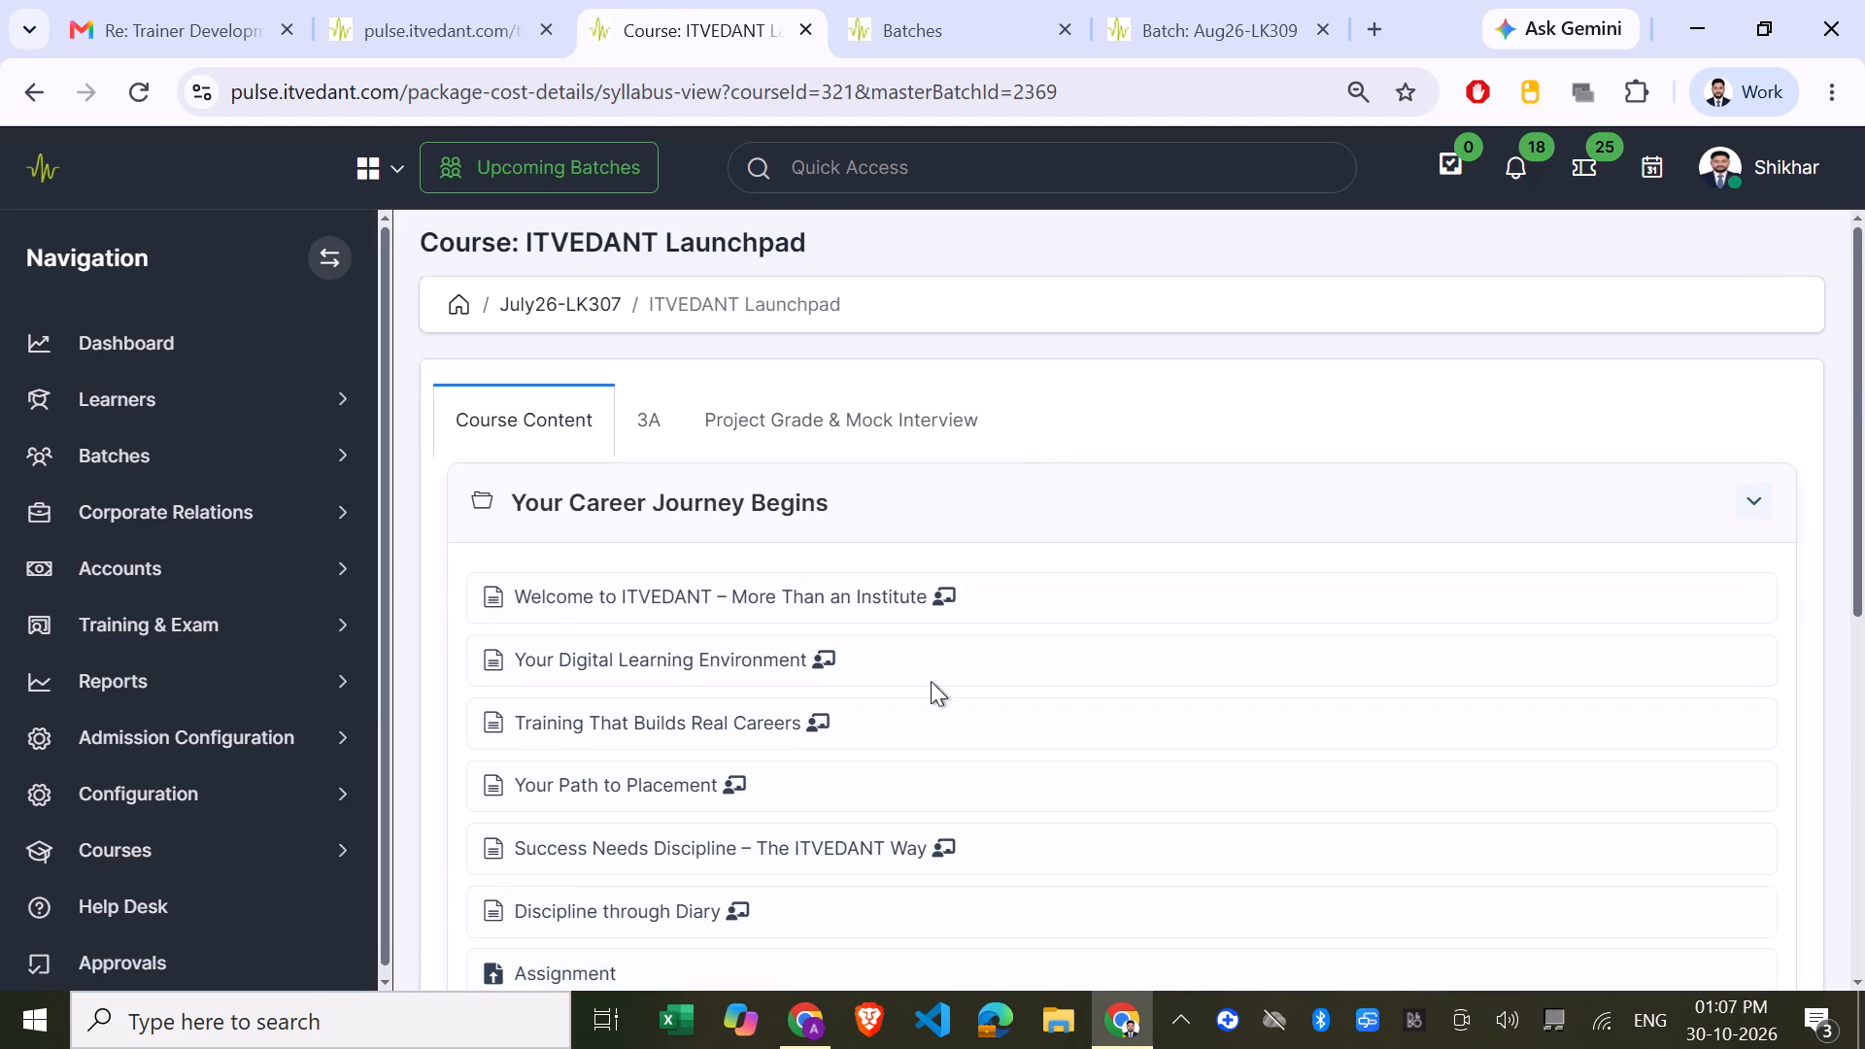
Open manual attendance for the Oct 29, 2026 session of Your Career Journey Begins, giving No Light as the reason.
scroll(931, 681, "down", 2)
scroll(848, 732, "down", 1)
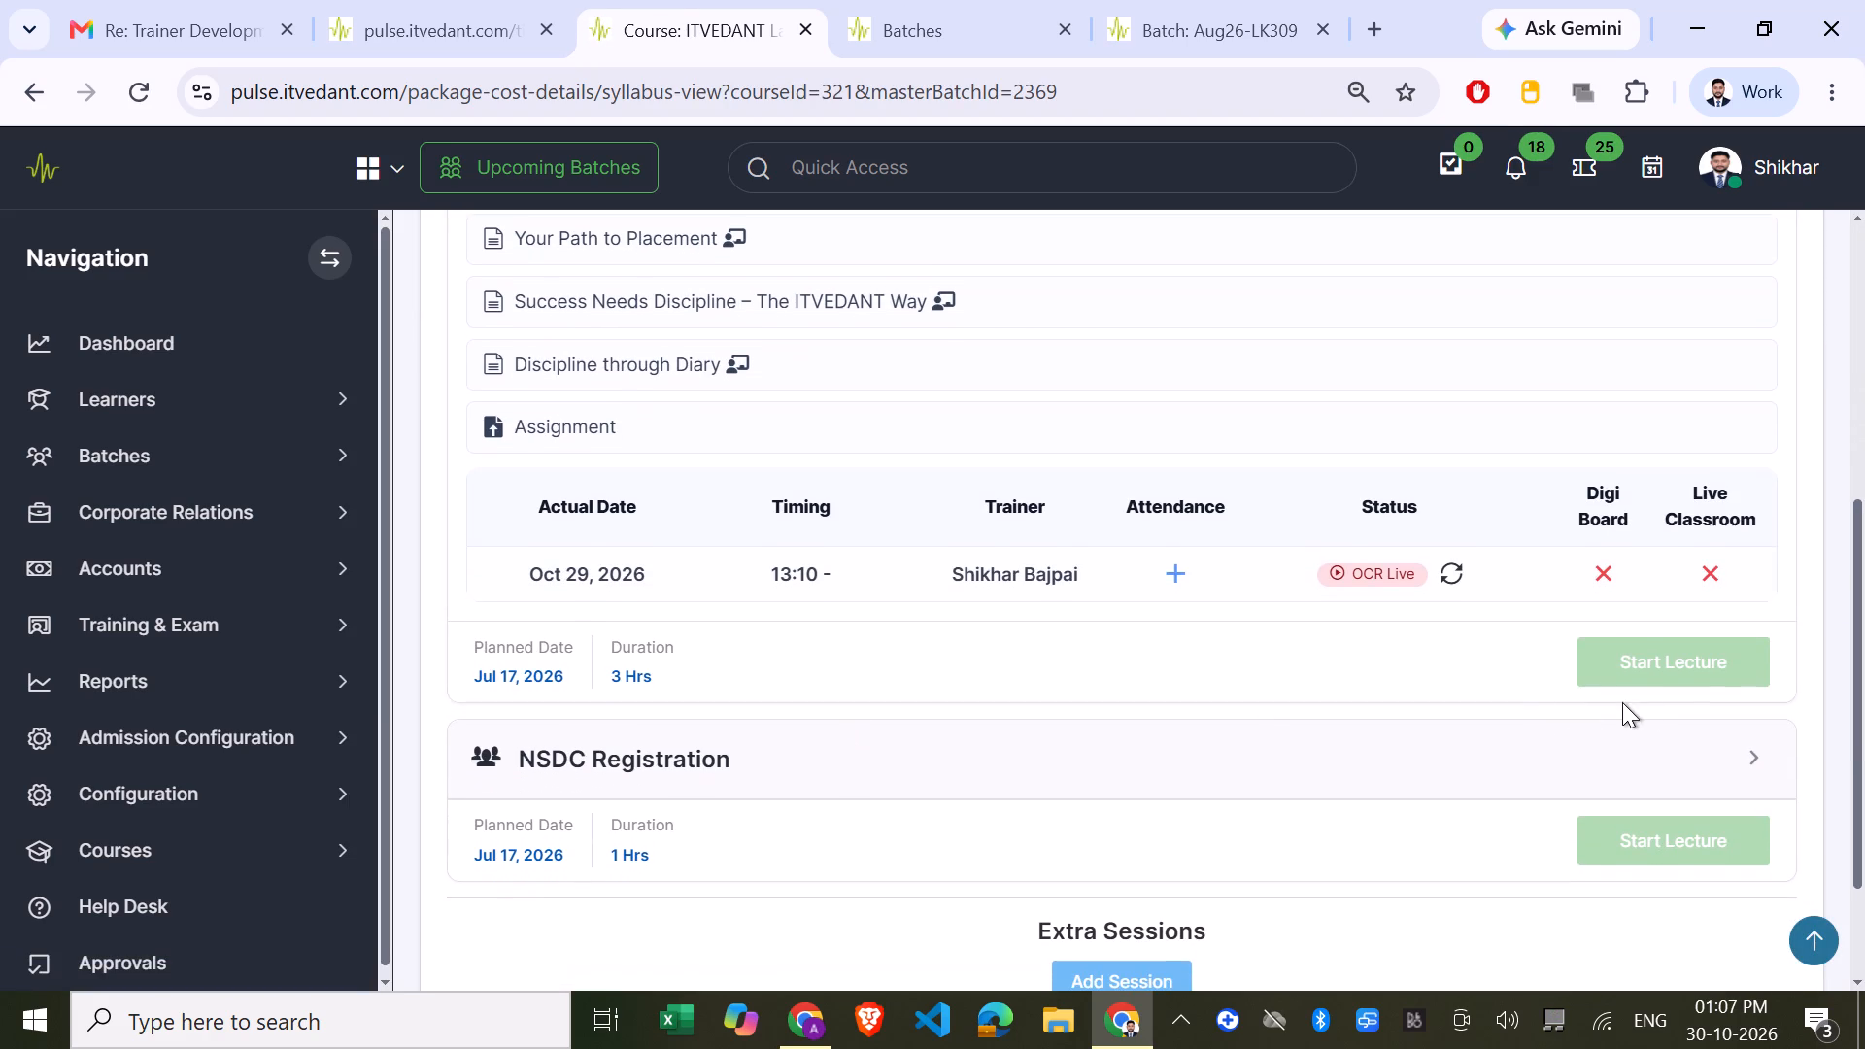
left_click(1176, 570)
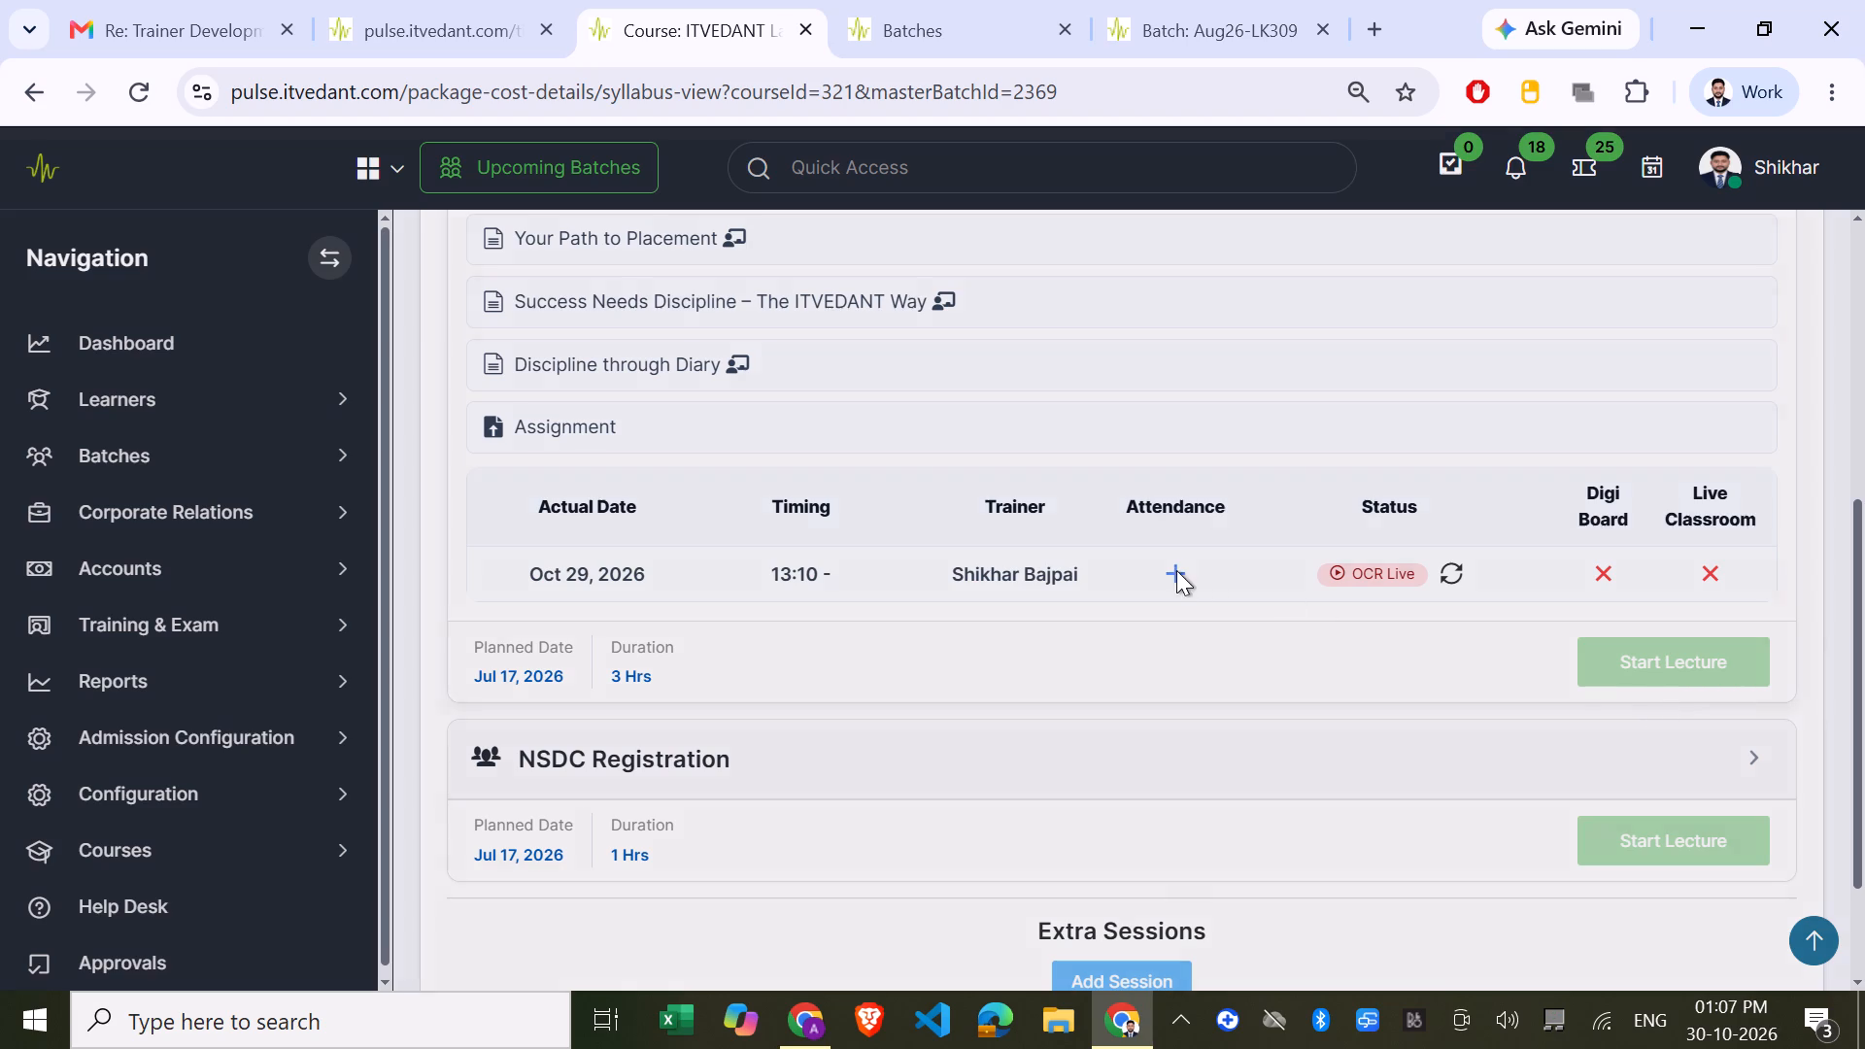
left_click(996, 561)
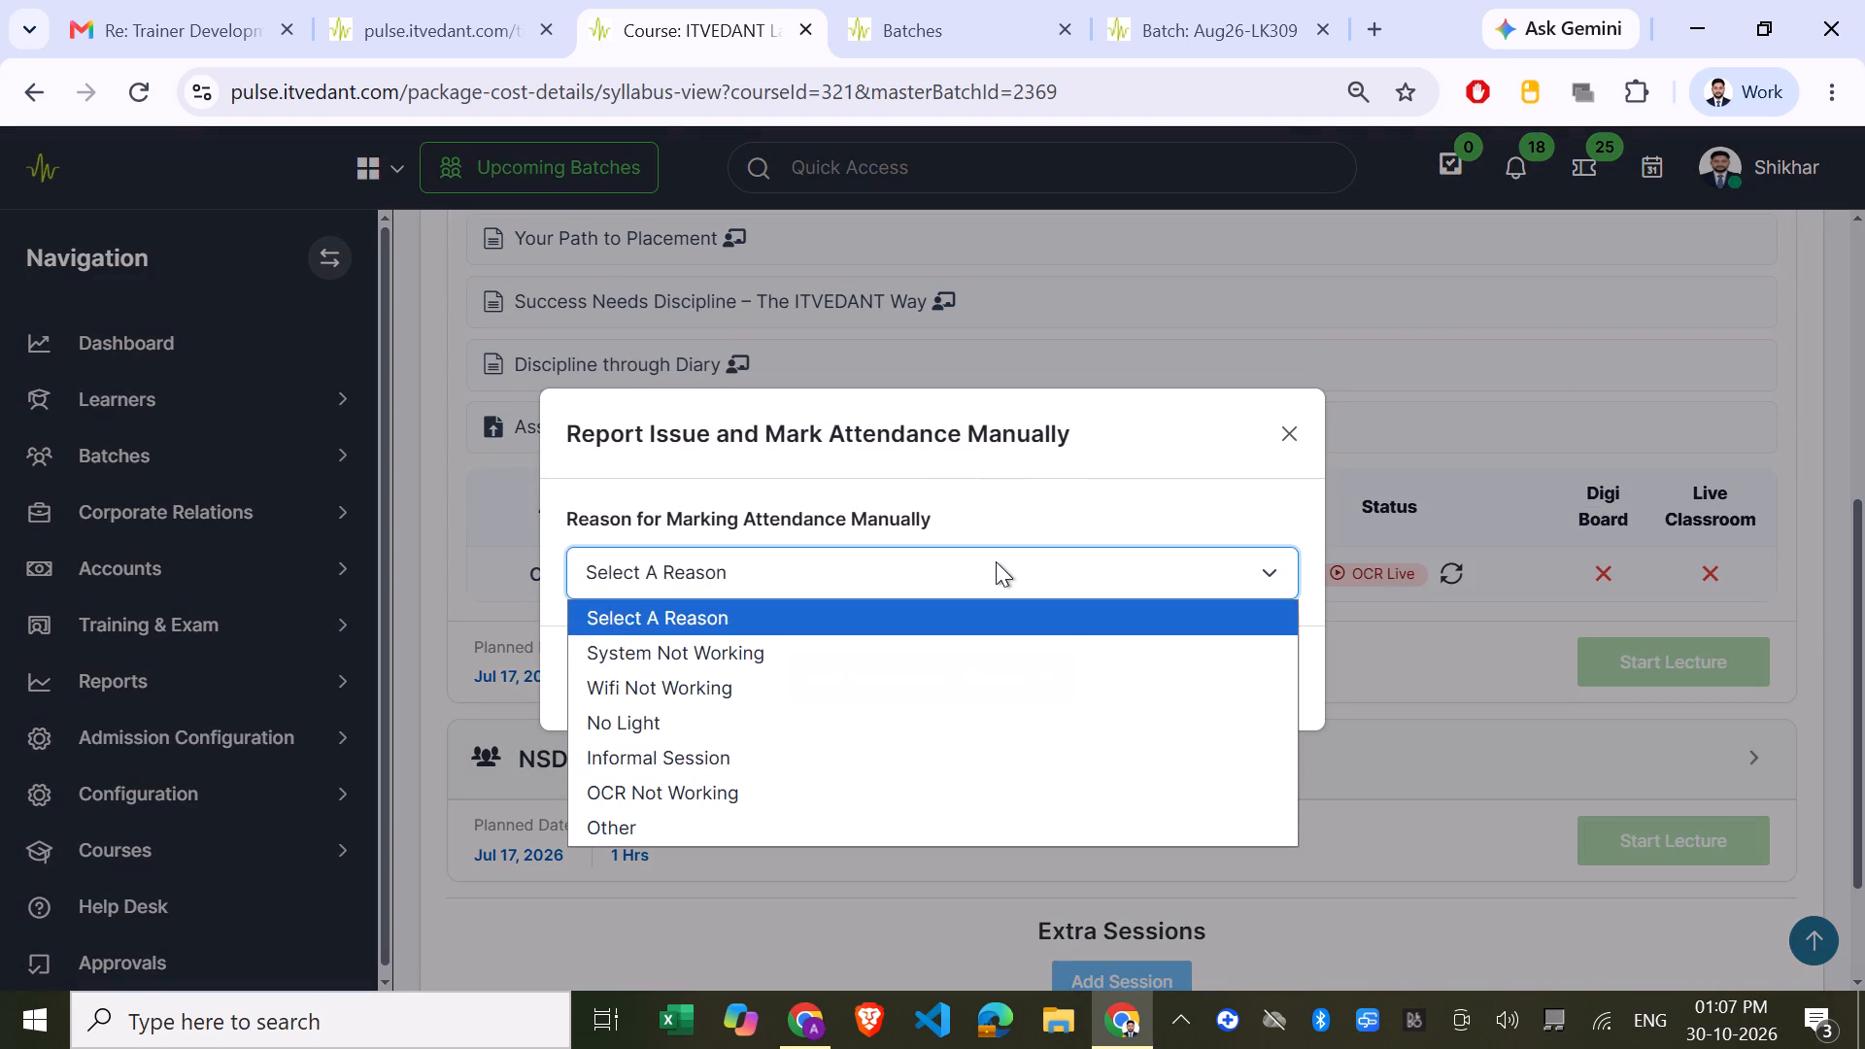
left_click(727, 707)
left_click(866, 683)
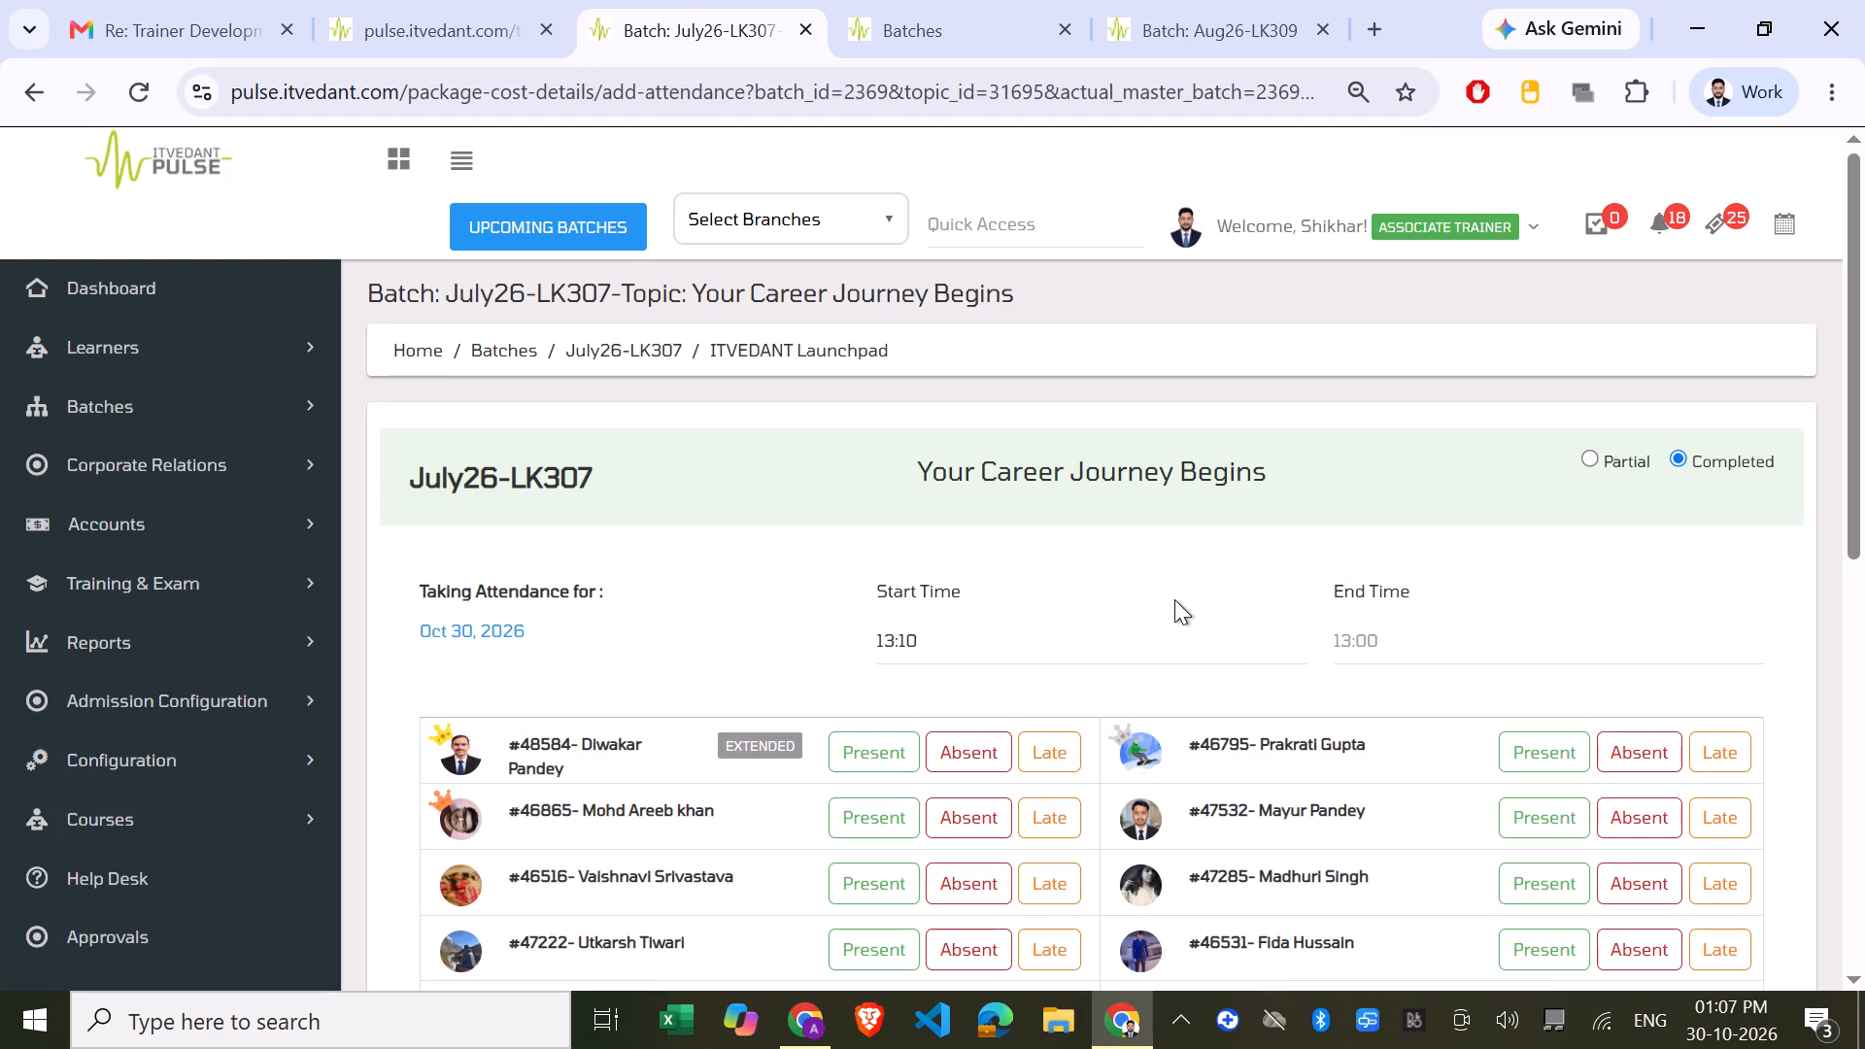
Set the session's start time to 10:10 and end time to 12:55.
scroll(1174, 599, "down", 1)
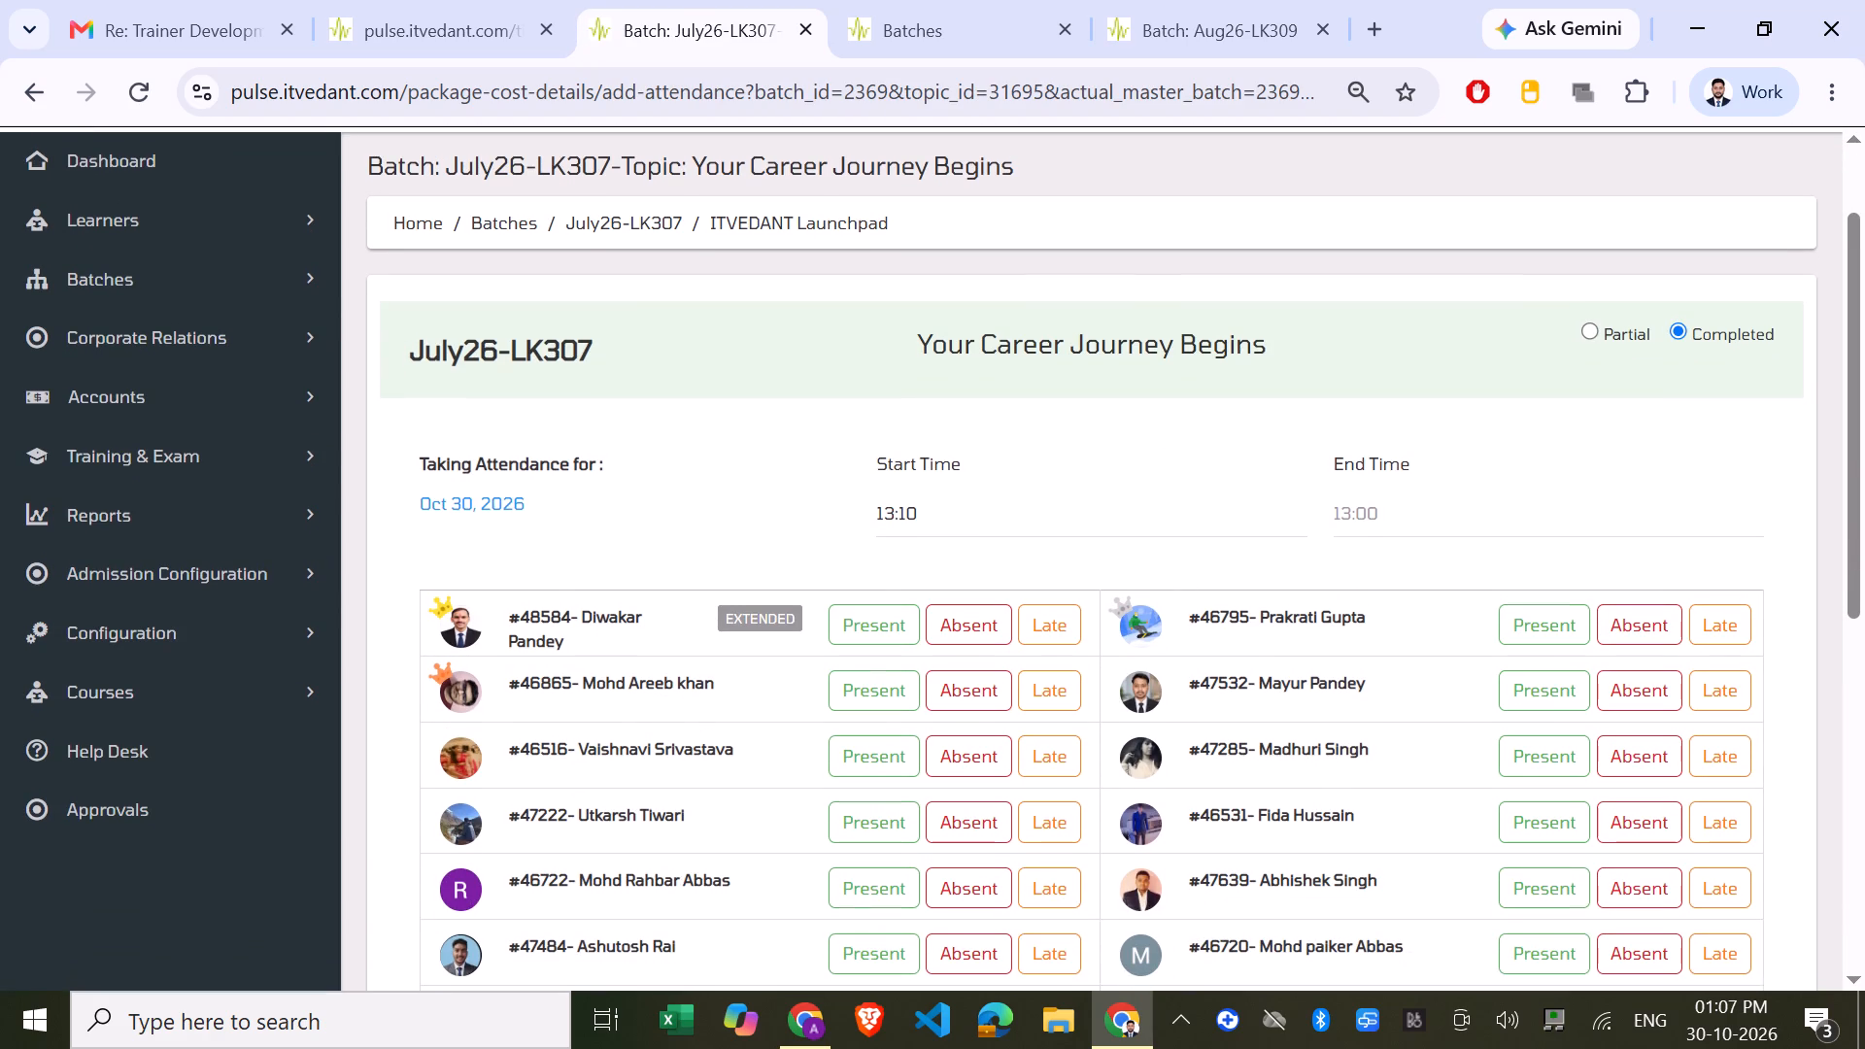
left_click(896, 508)
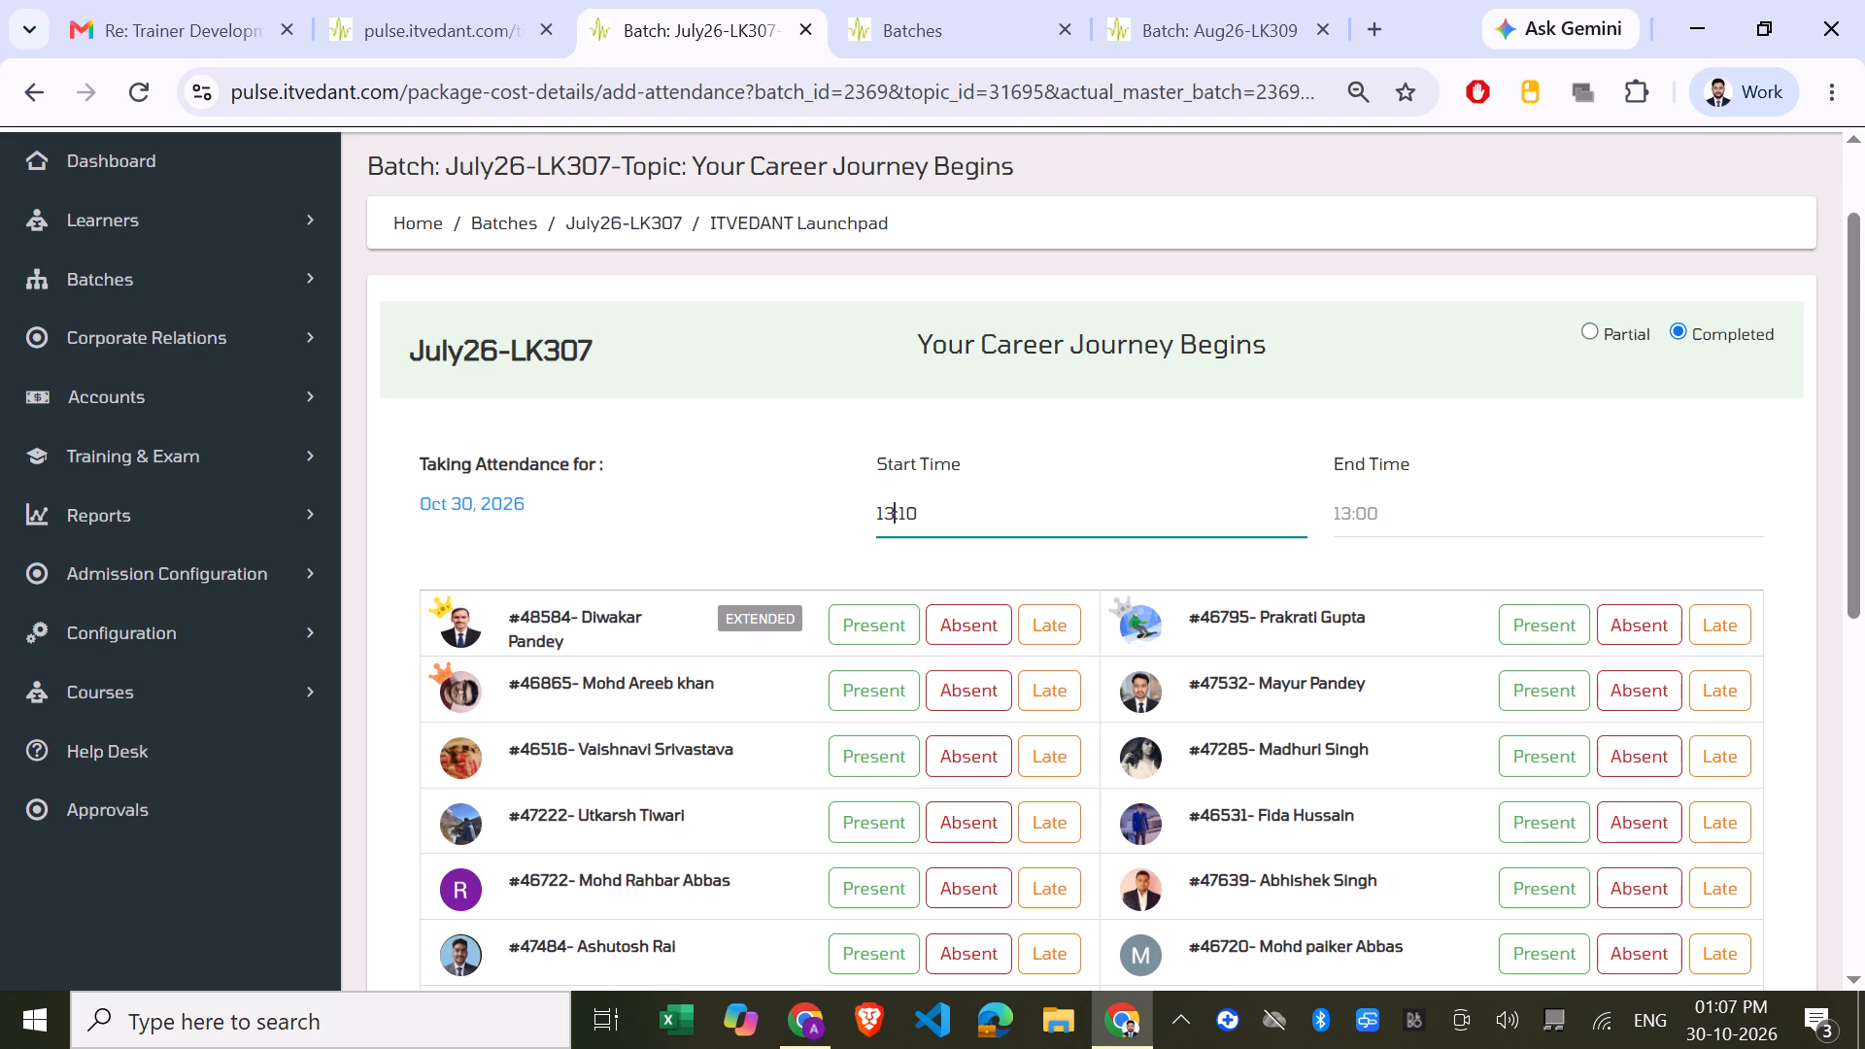
key("Home")
key("Right")
key("BackSpace")
key("Delete")
type("10")
left_click(1402, 509)
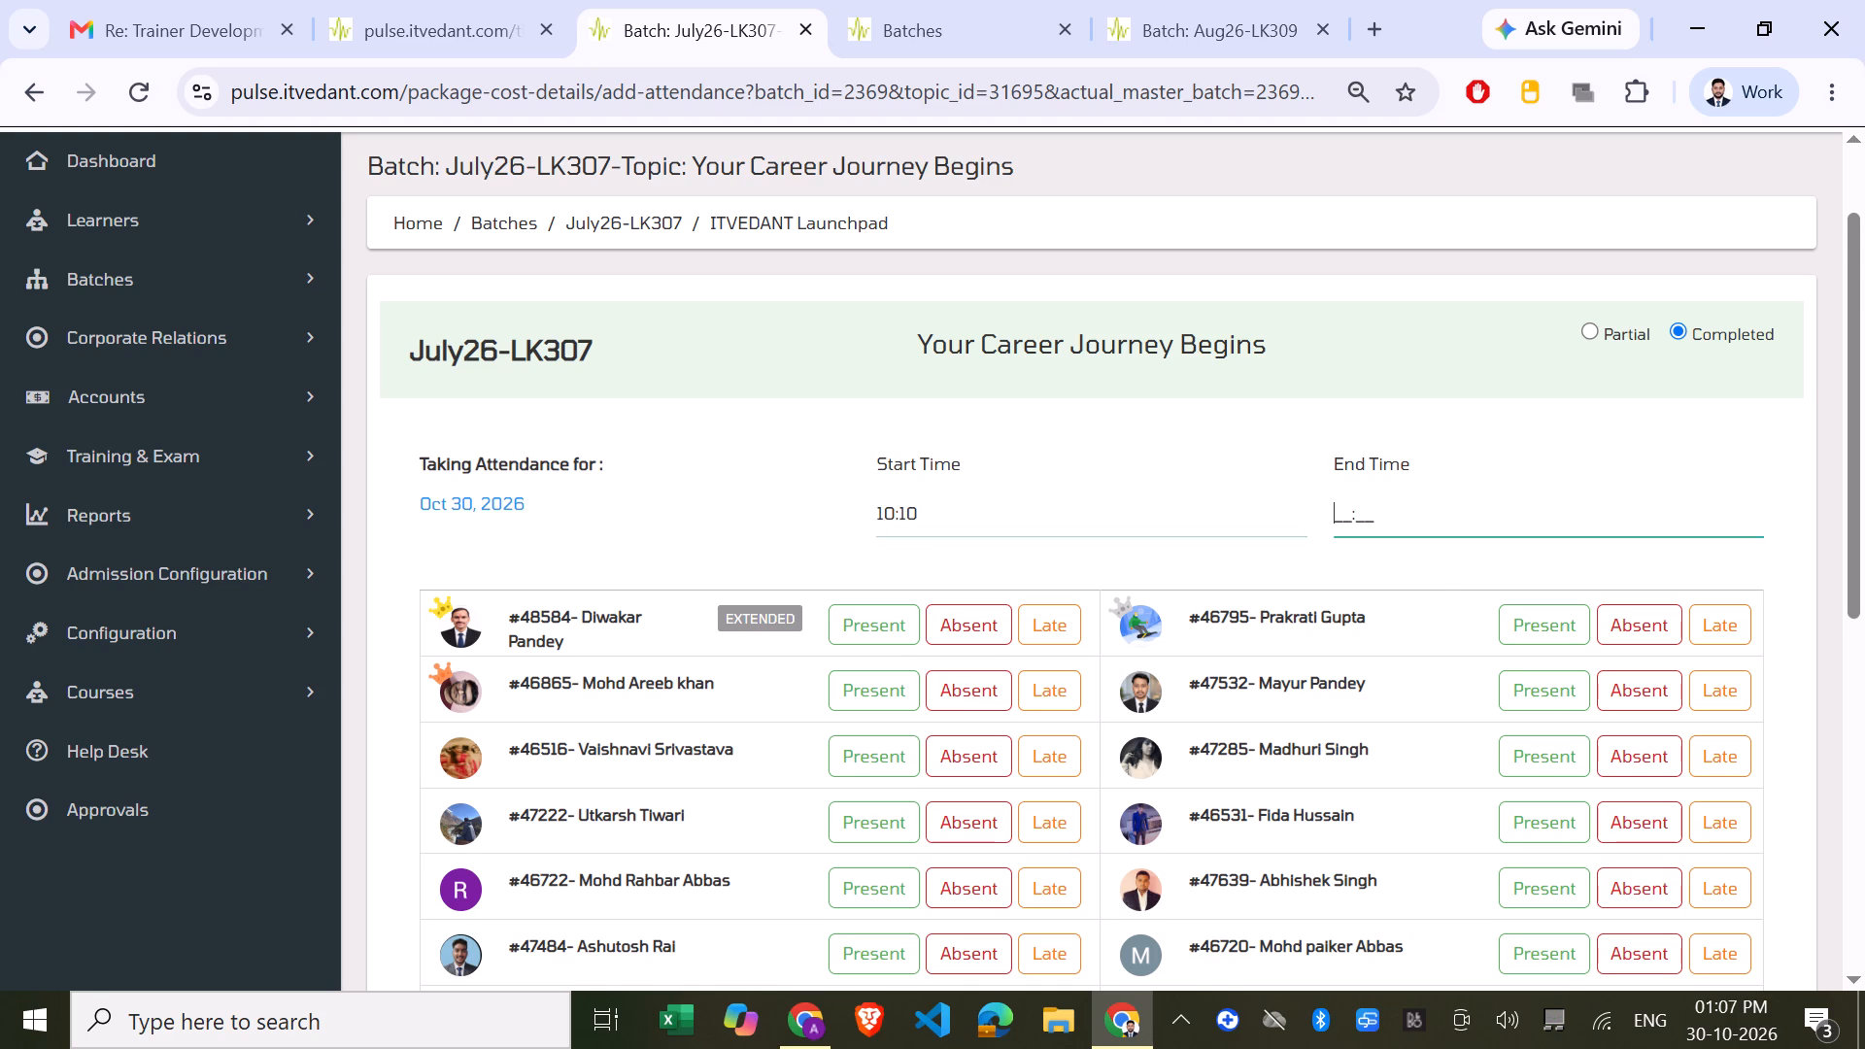
type("12")
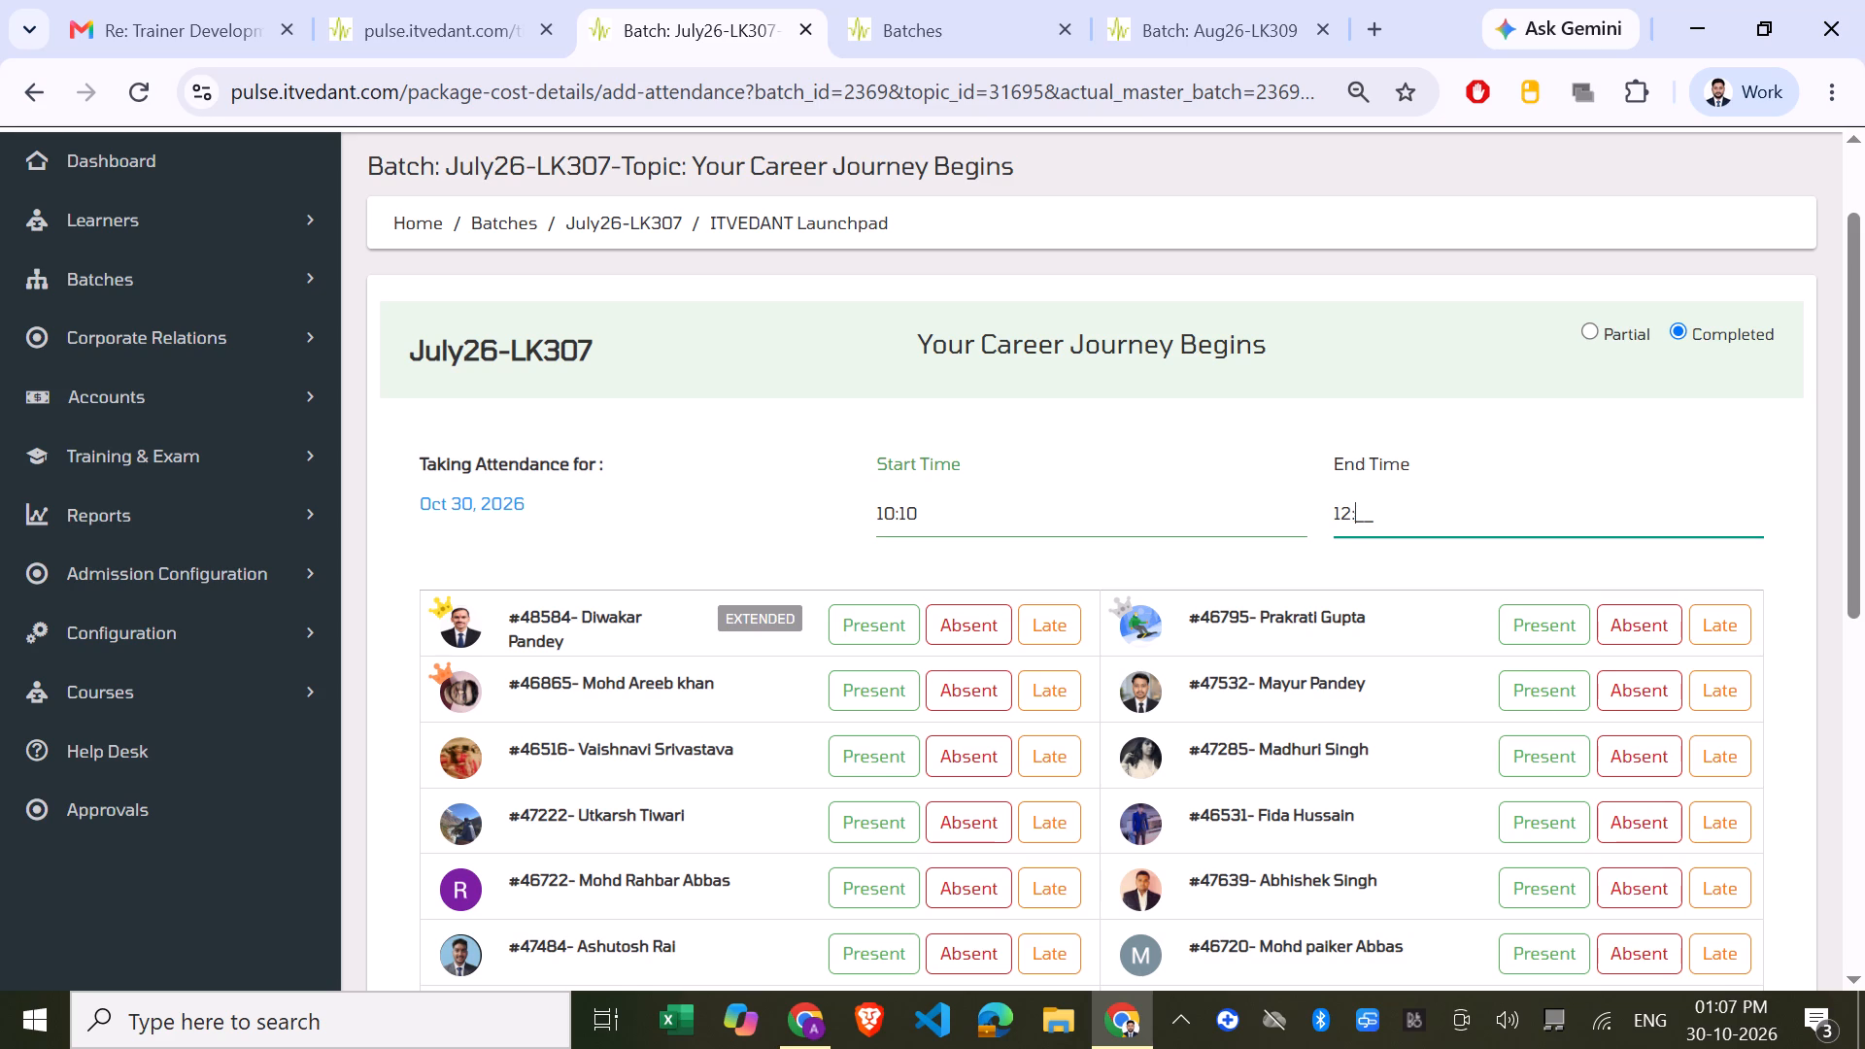
type("55")
In the first column of the batch learner list, mark the first nine learners Present and the last learner Absent.
scroll(1105, 639, "down", 1)
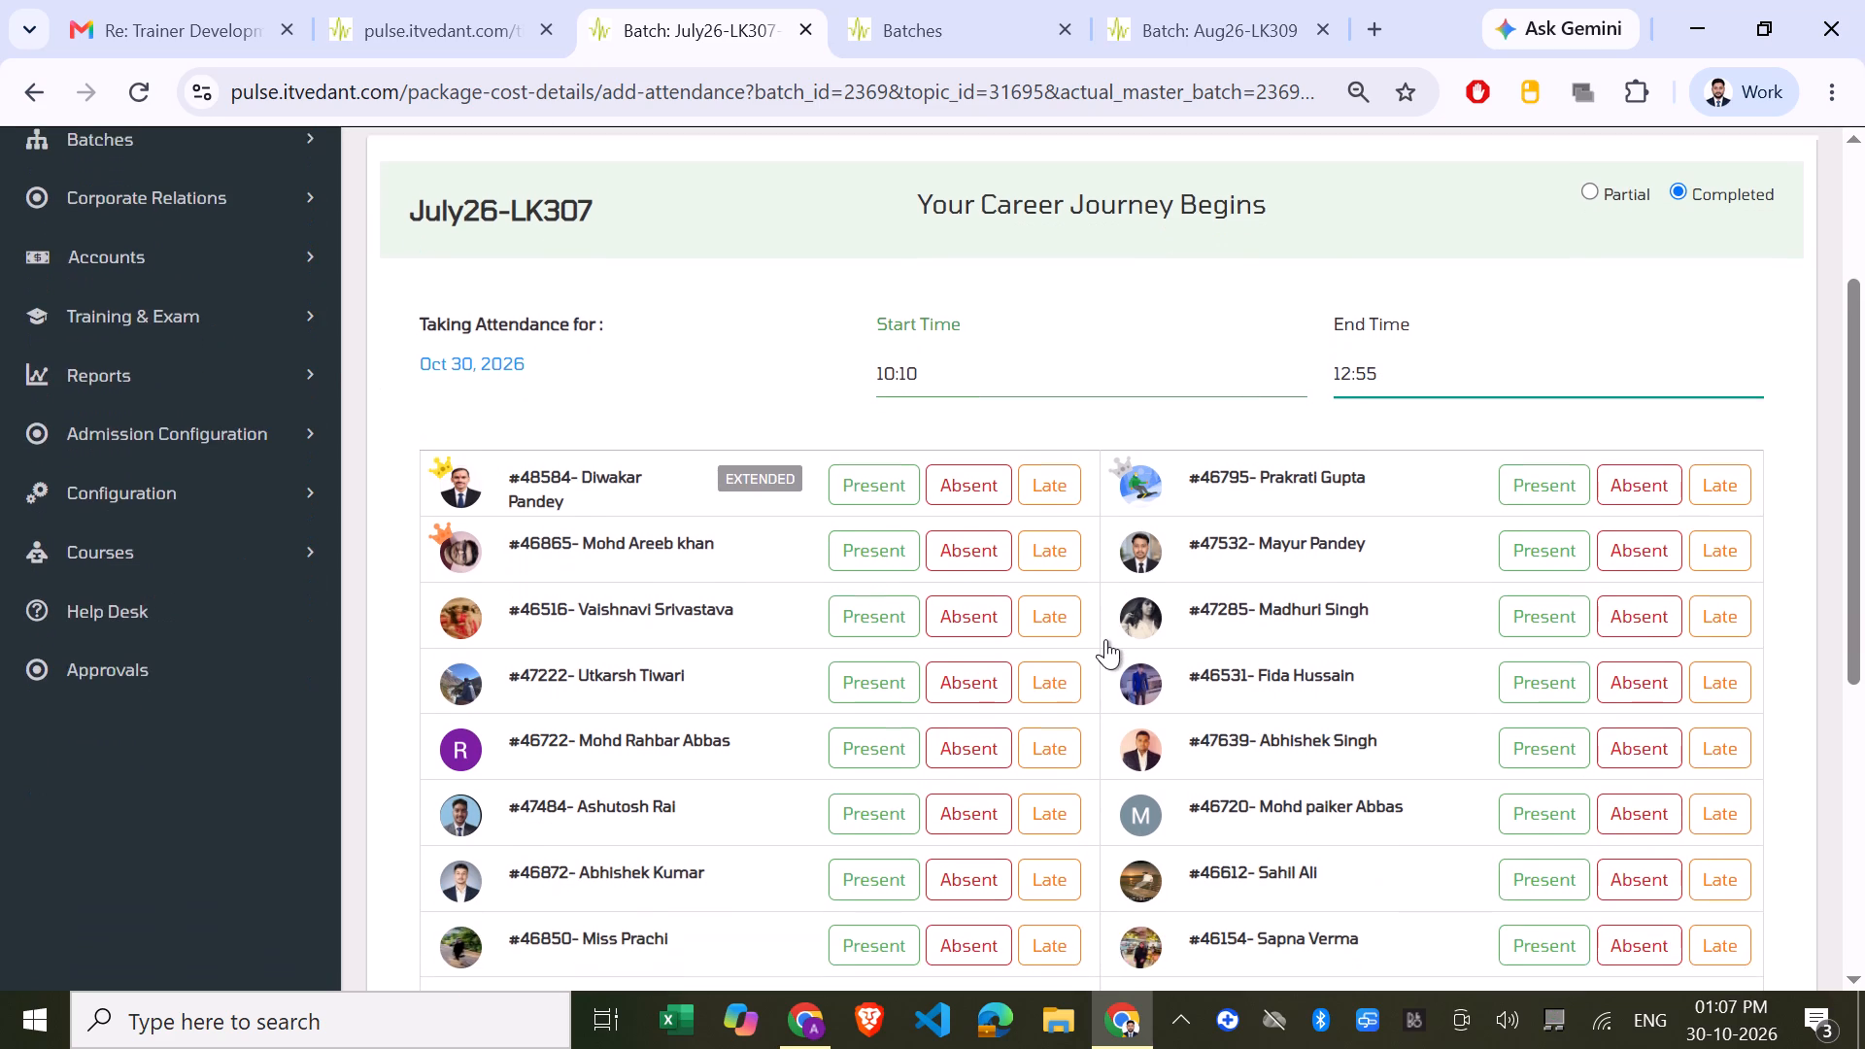
left_click(884, 473)
left_click(877, 536)
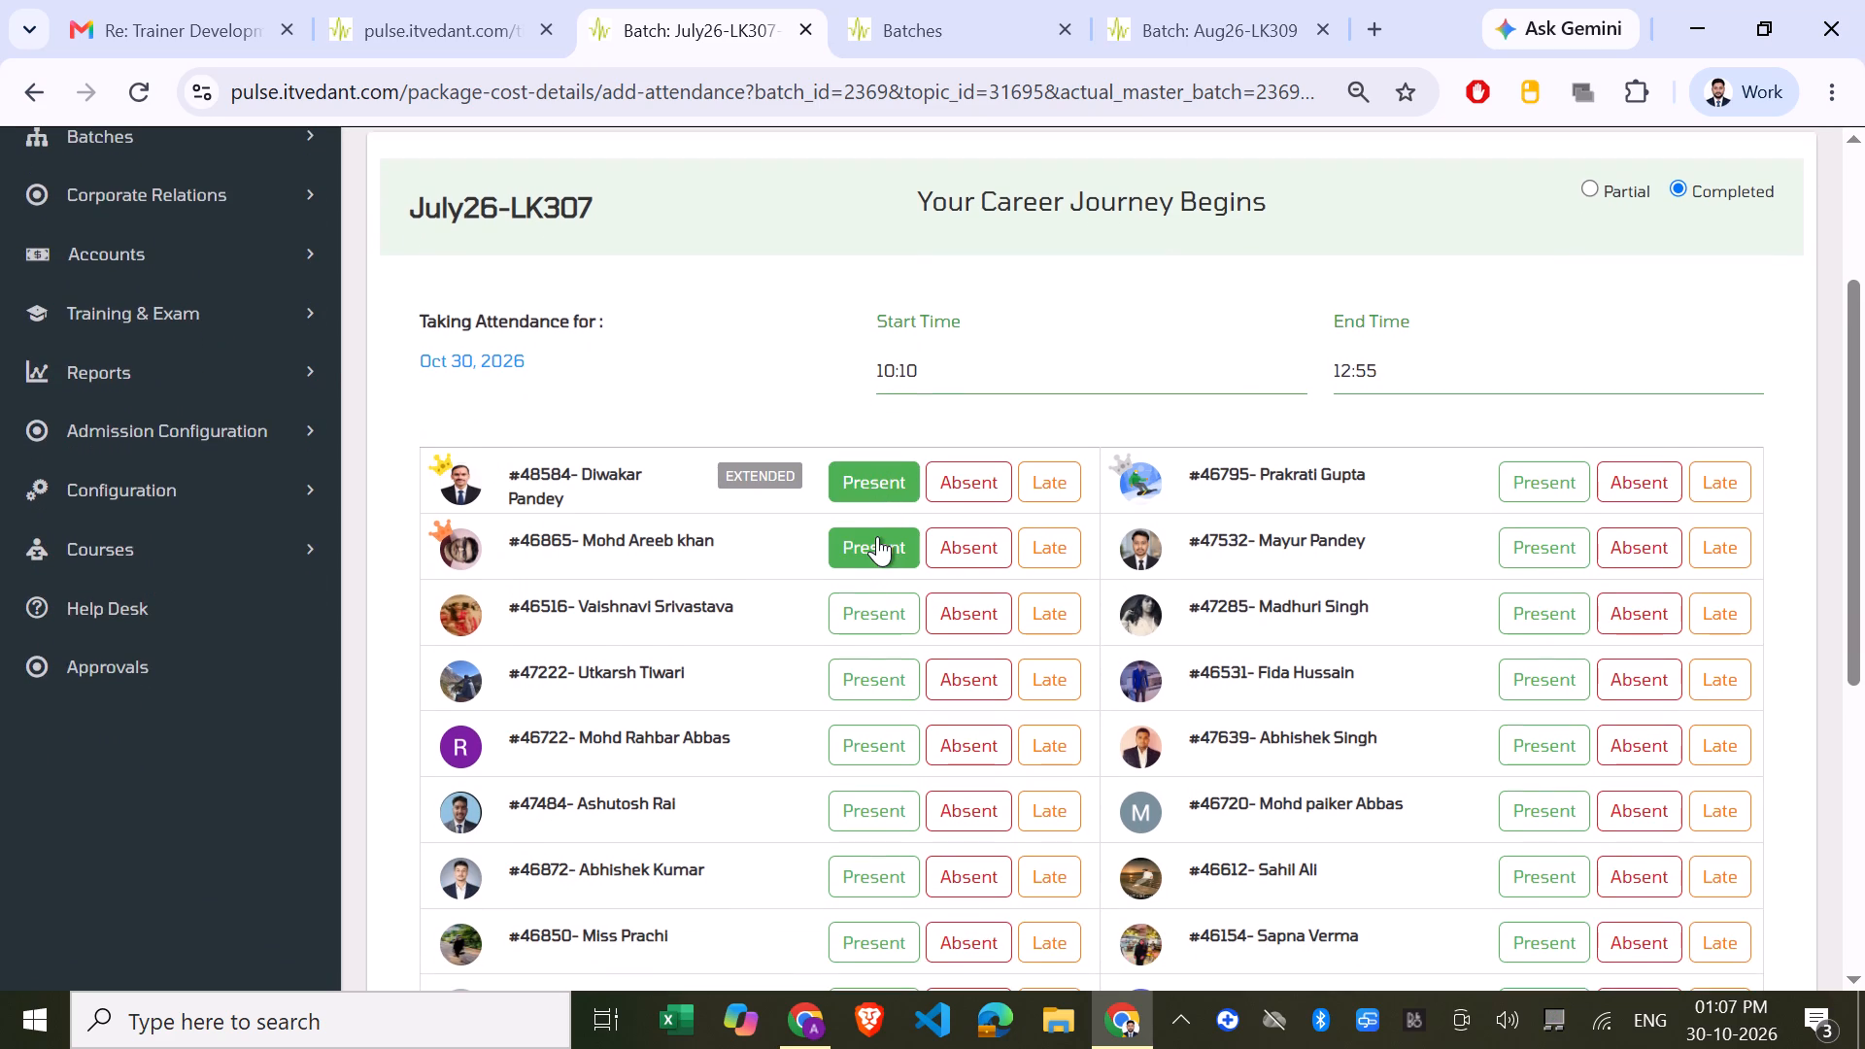
left_click(879, 593)
left_click(870, 692)
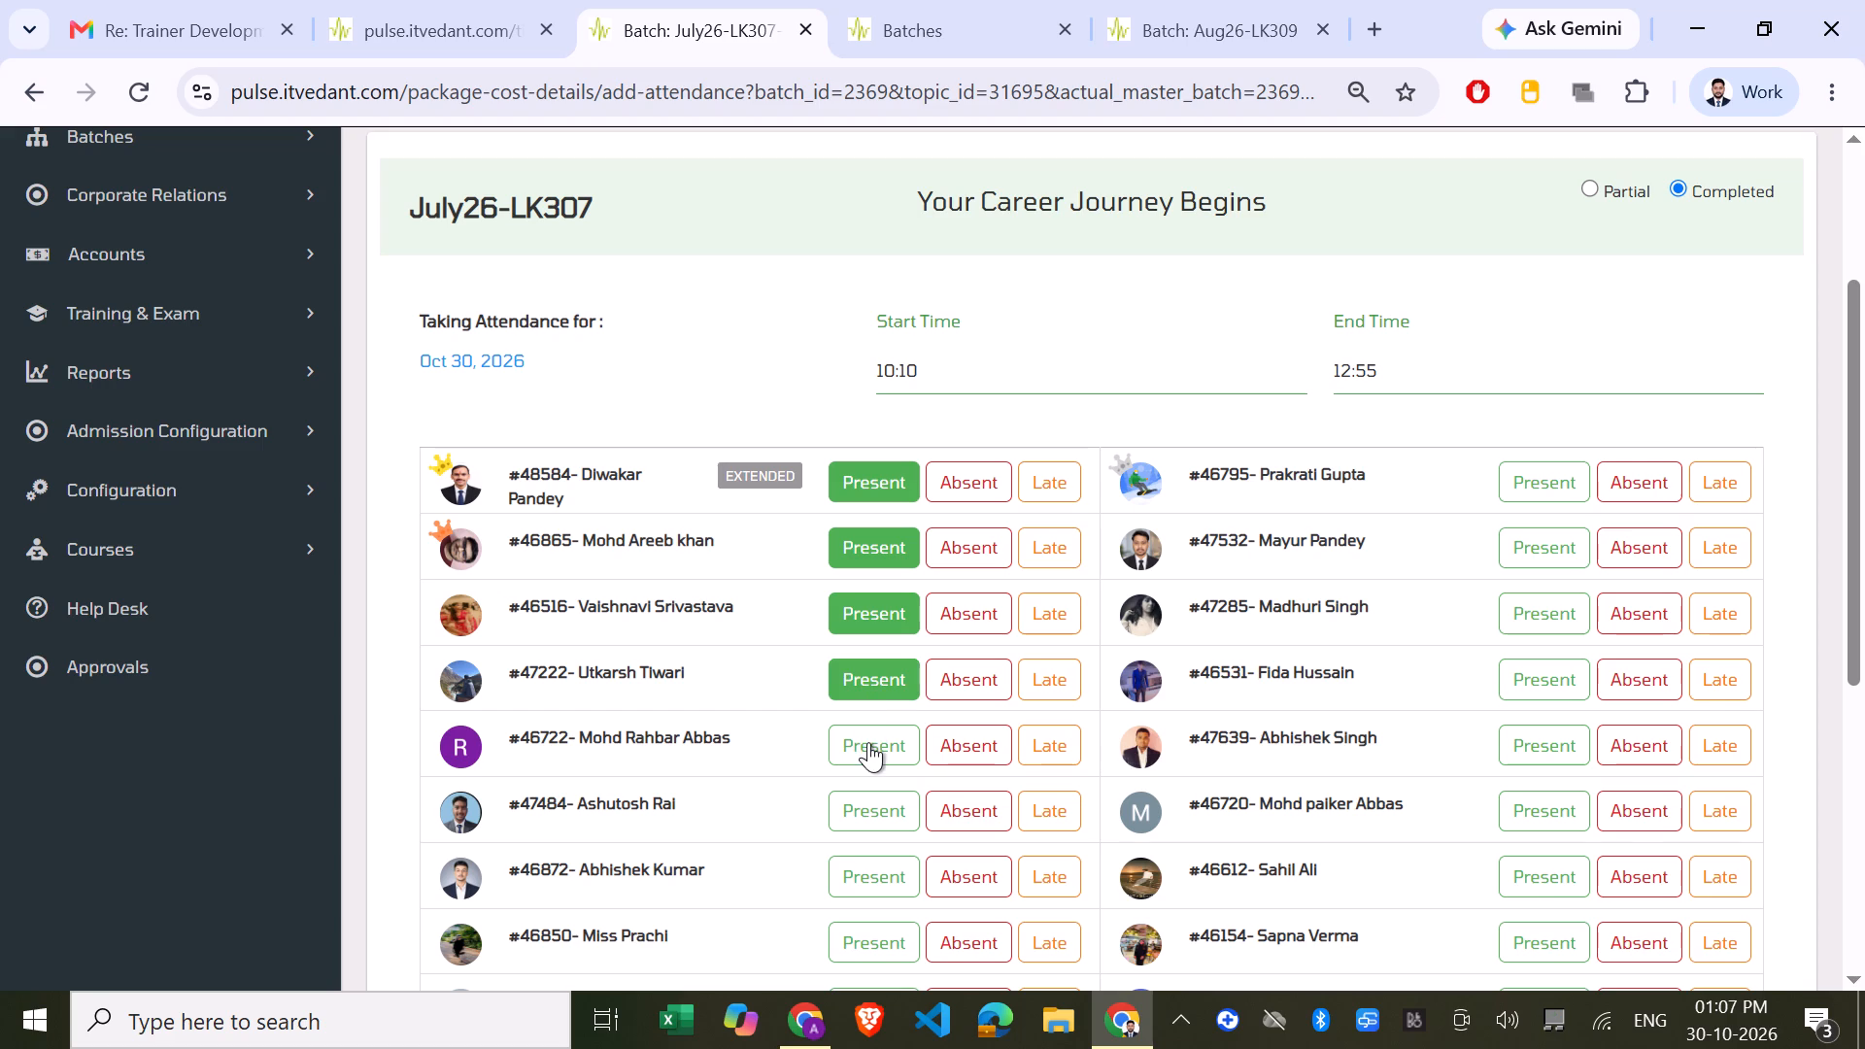
left_click(868, 742)
left_click(869, 799)
left_click(866, 863)
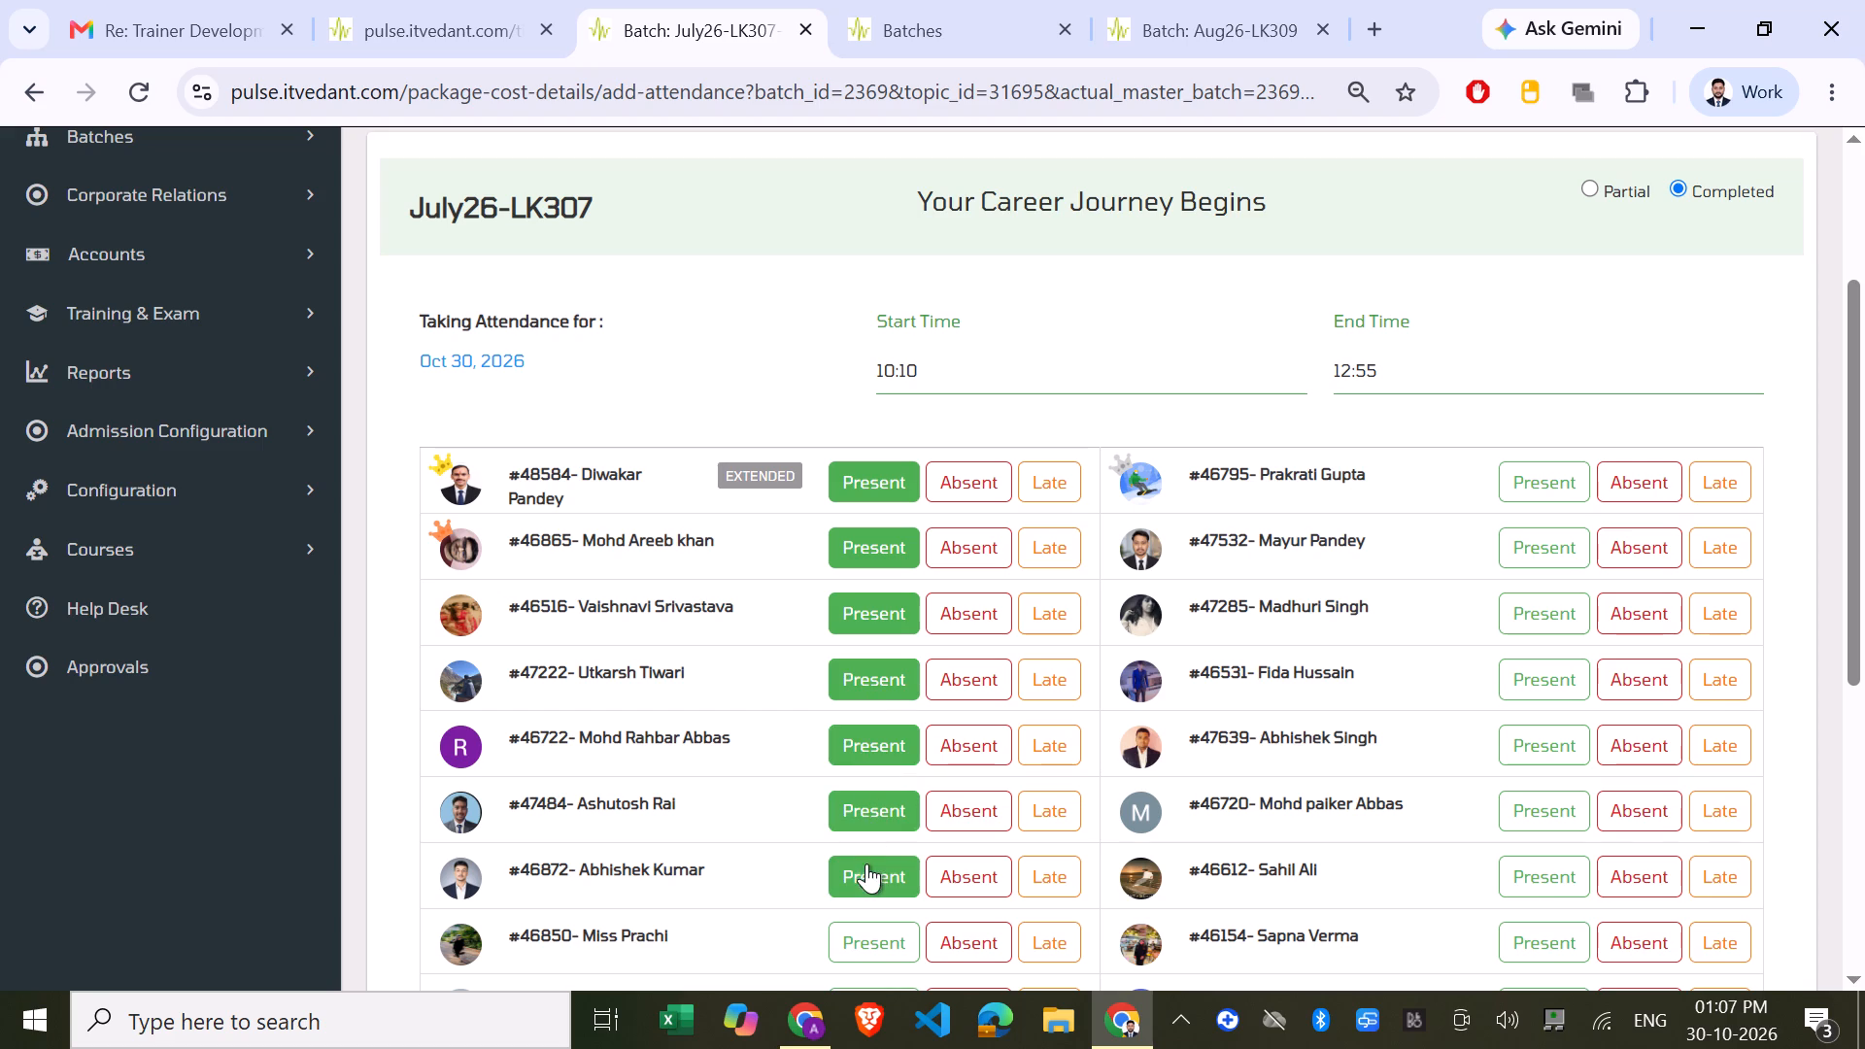
left_click(891, 948)
scroll(891, 948, "down", 1)
left_click(874, 864)
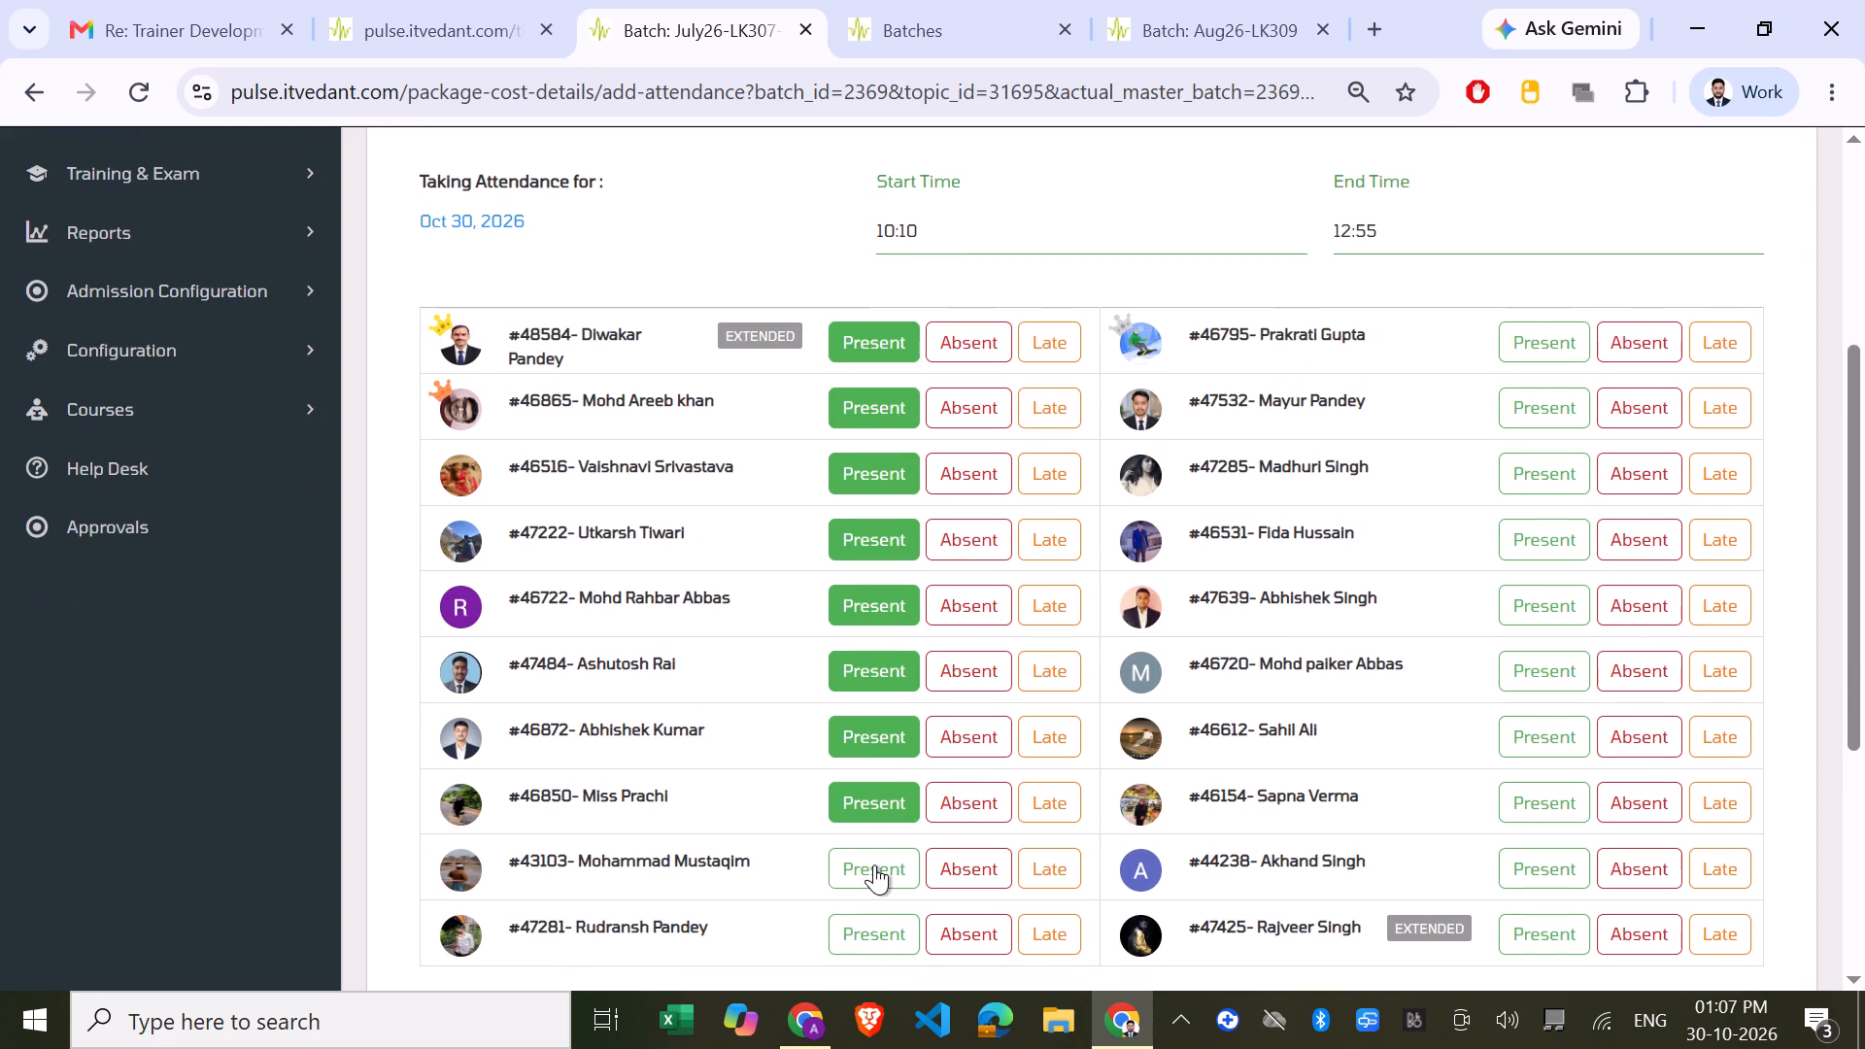
scroll(893, 922, "down", 1)
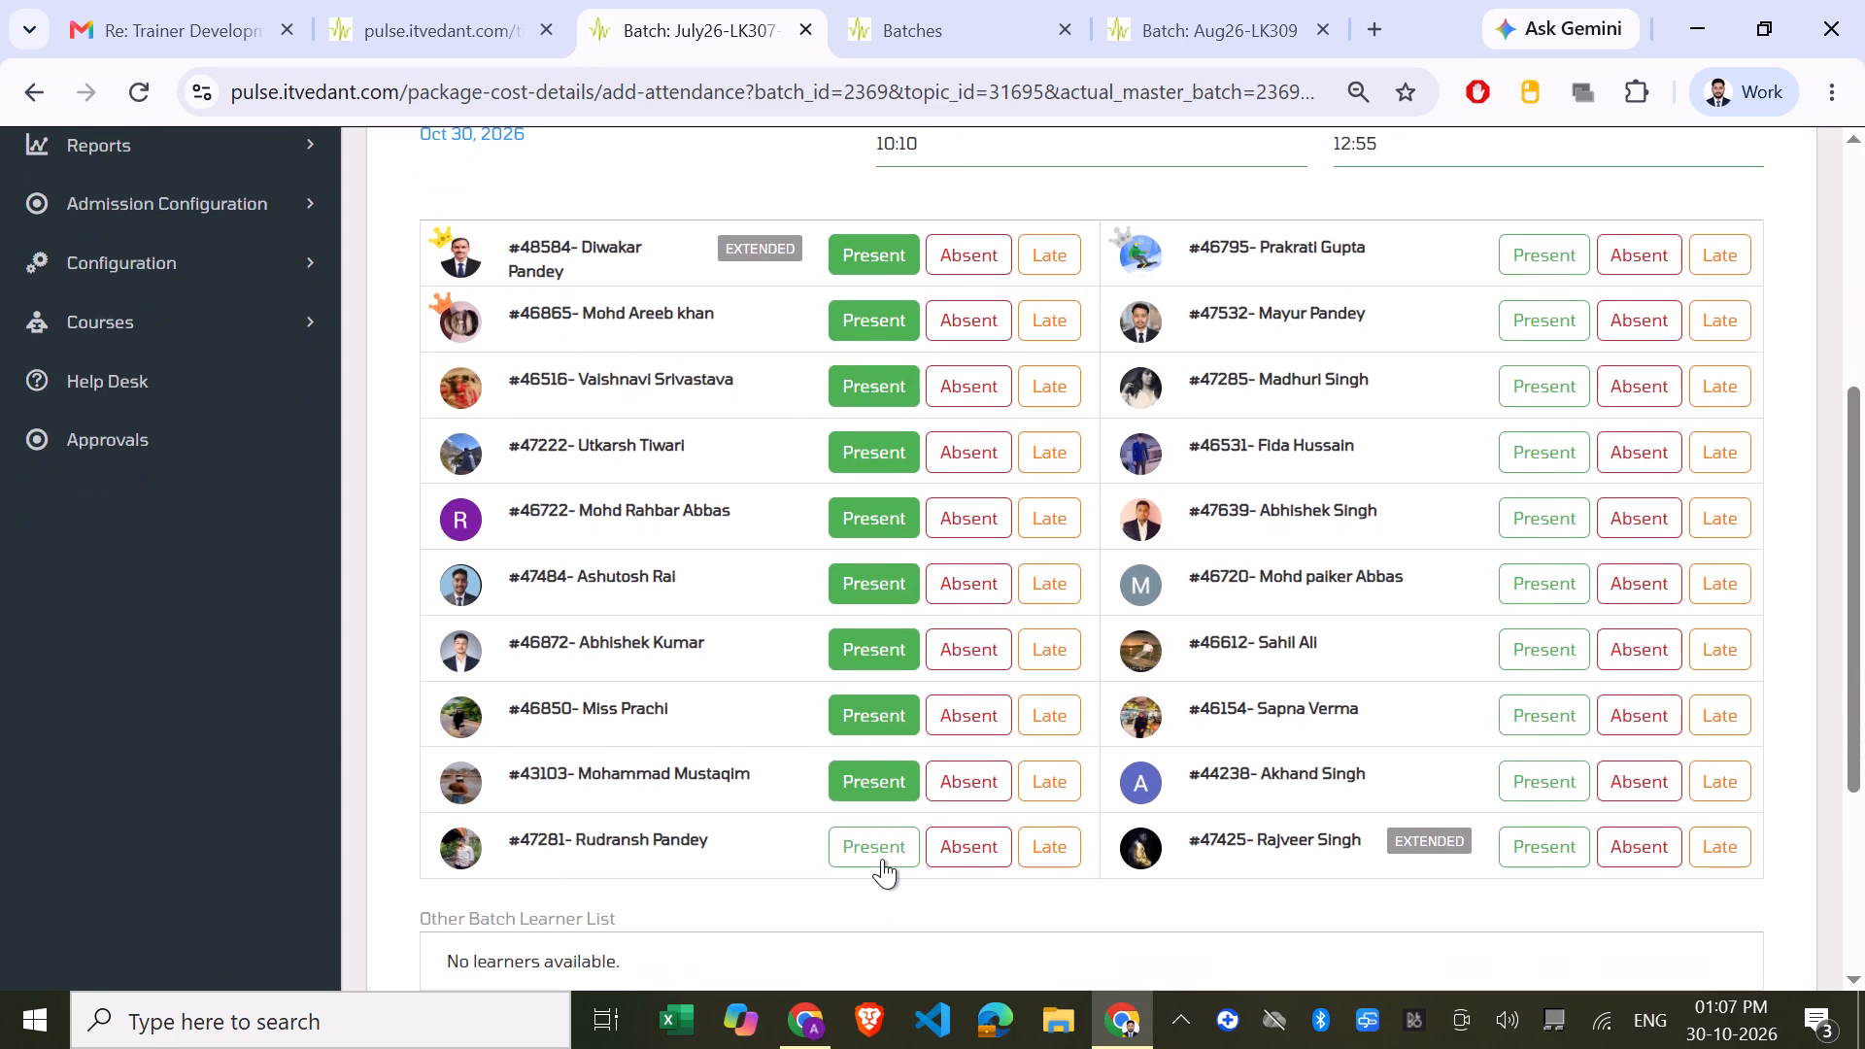
left_click(882, 859)
left_click(948, 854)
In the second column of the batch learner list, mark the first eight learners Present and the last two Absent.
scroll(1293, 698, "up", 1)
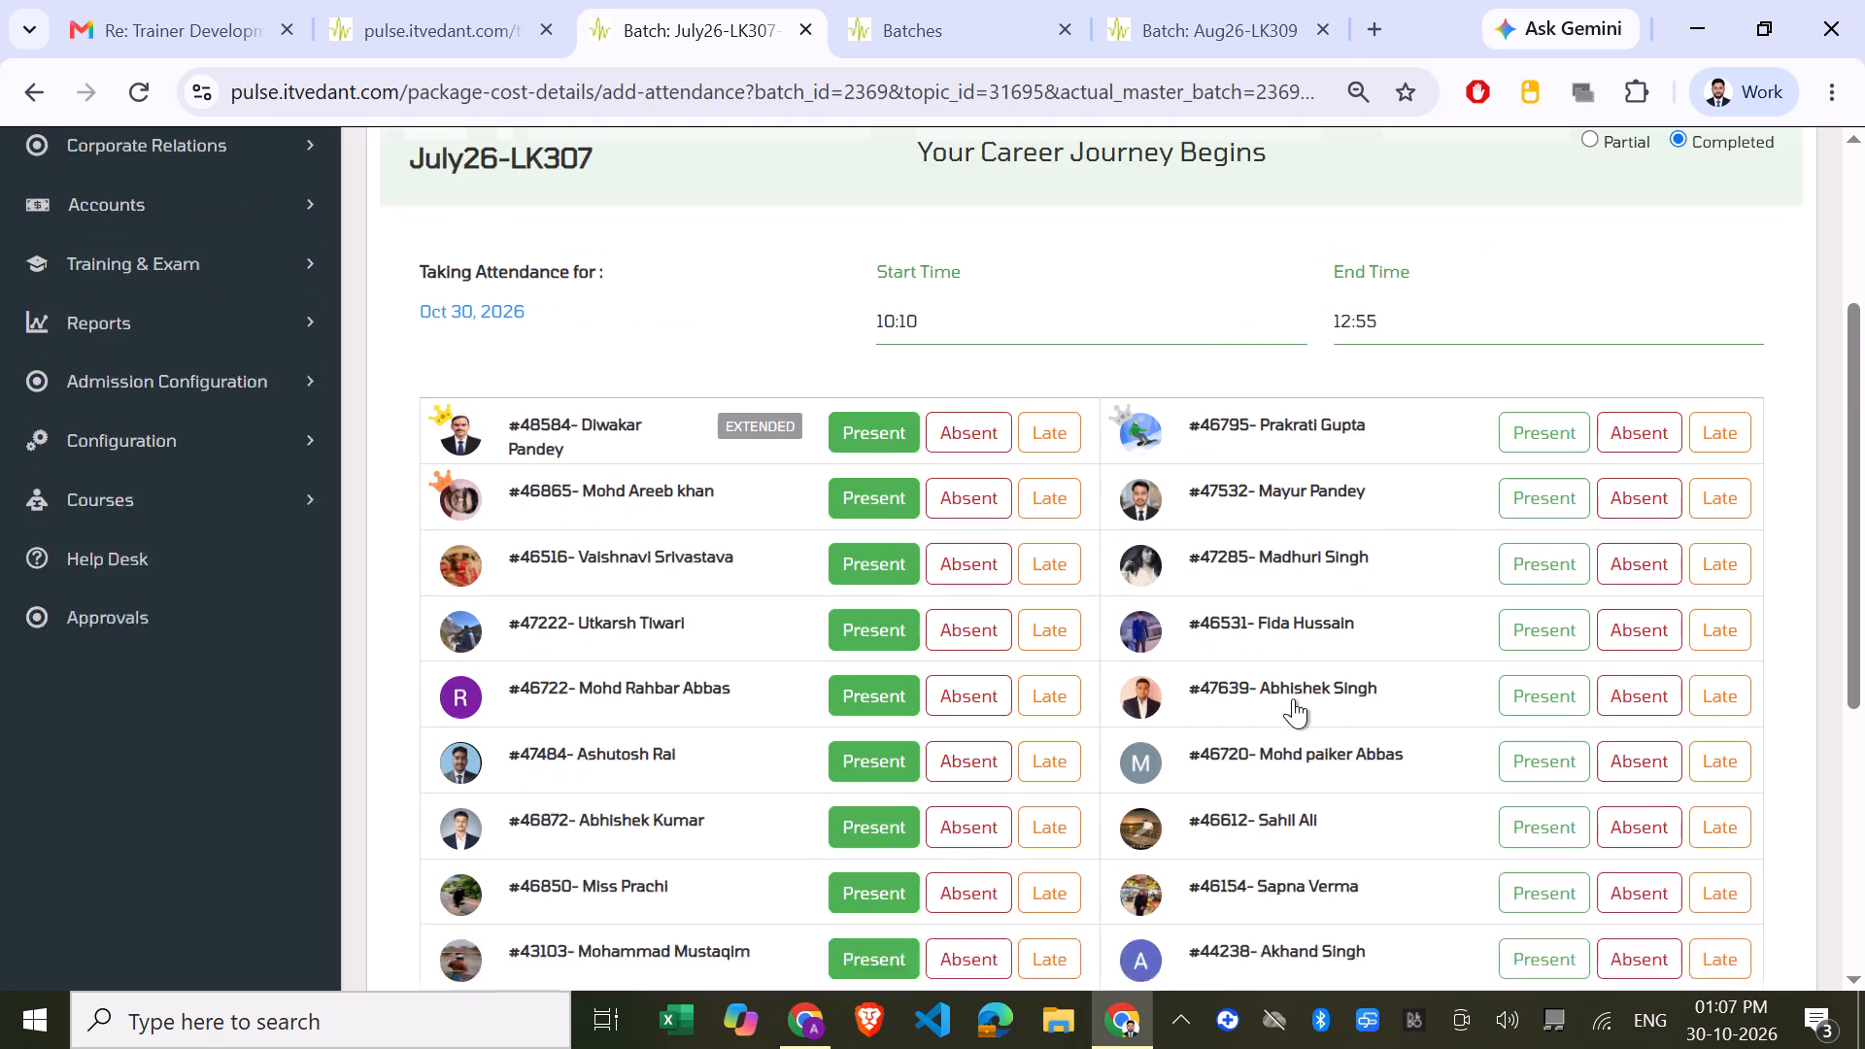
scroll(1293, 698, "up", 1)
left_click(1552, 470)
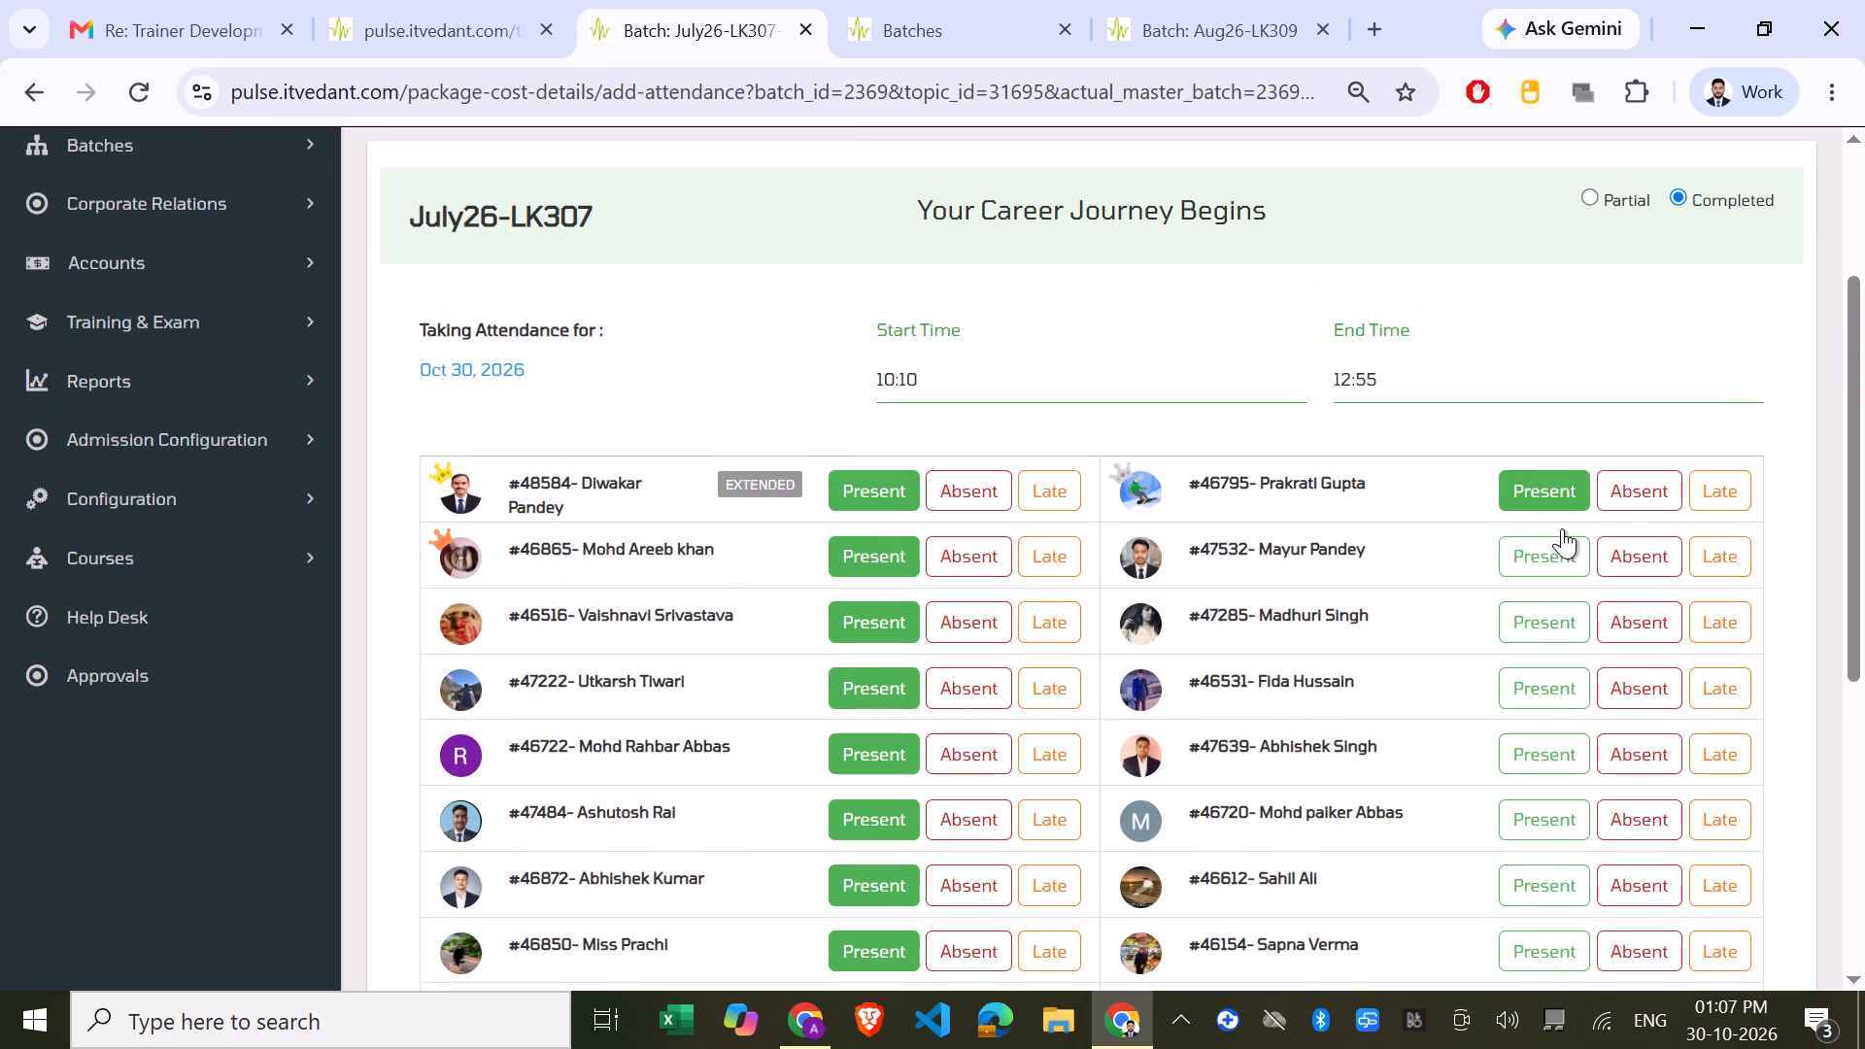
left_click(1562, 528)
left_click(1543, 561)
left_click(1537, 623)
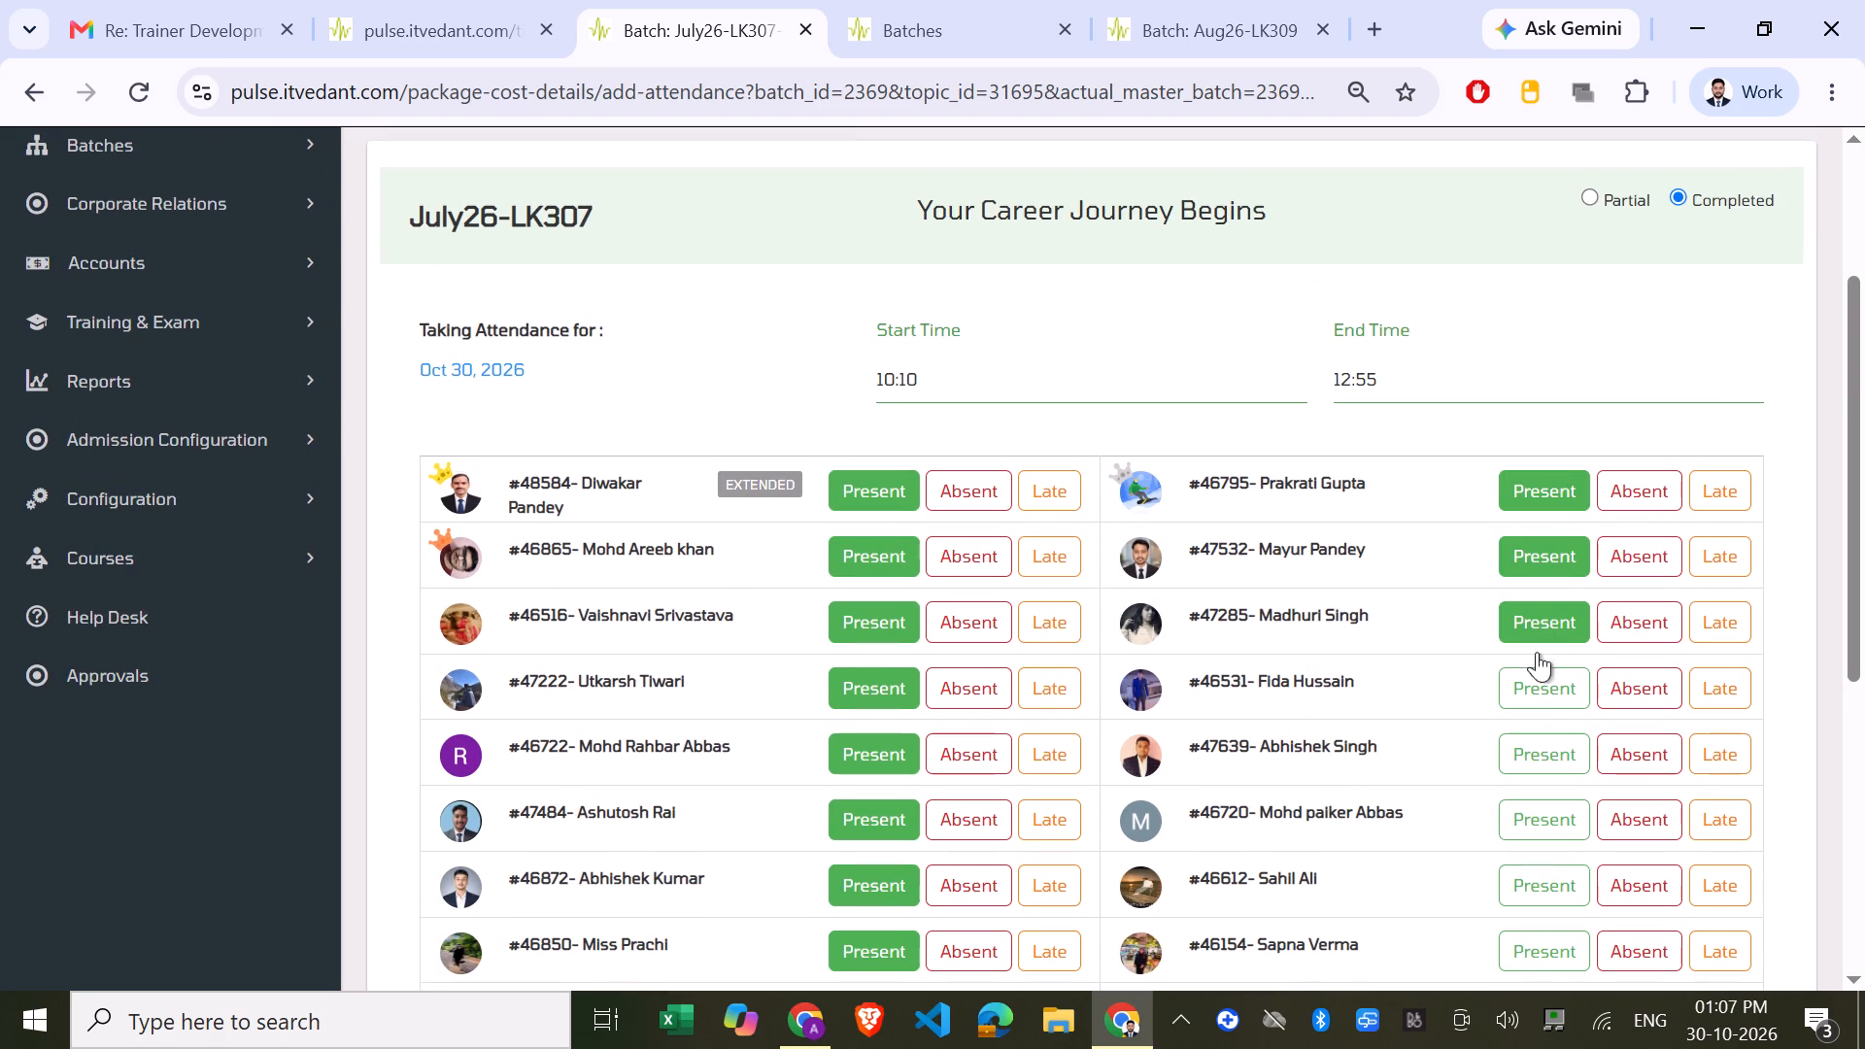
left_click(1538, 678)
left_click(1546, 754)
left_click(1550, 814)
scroll(1550, 814, "down", 1)
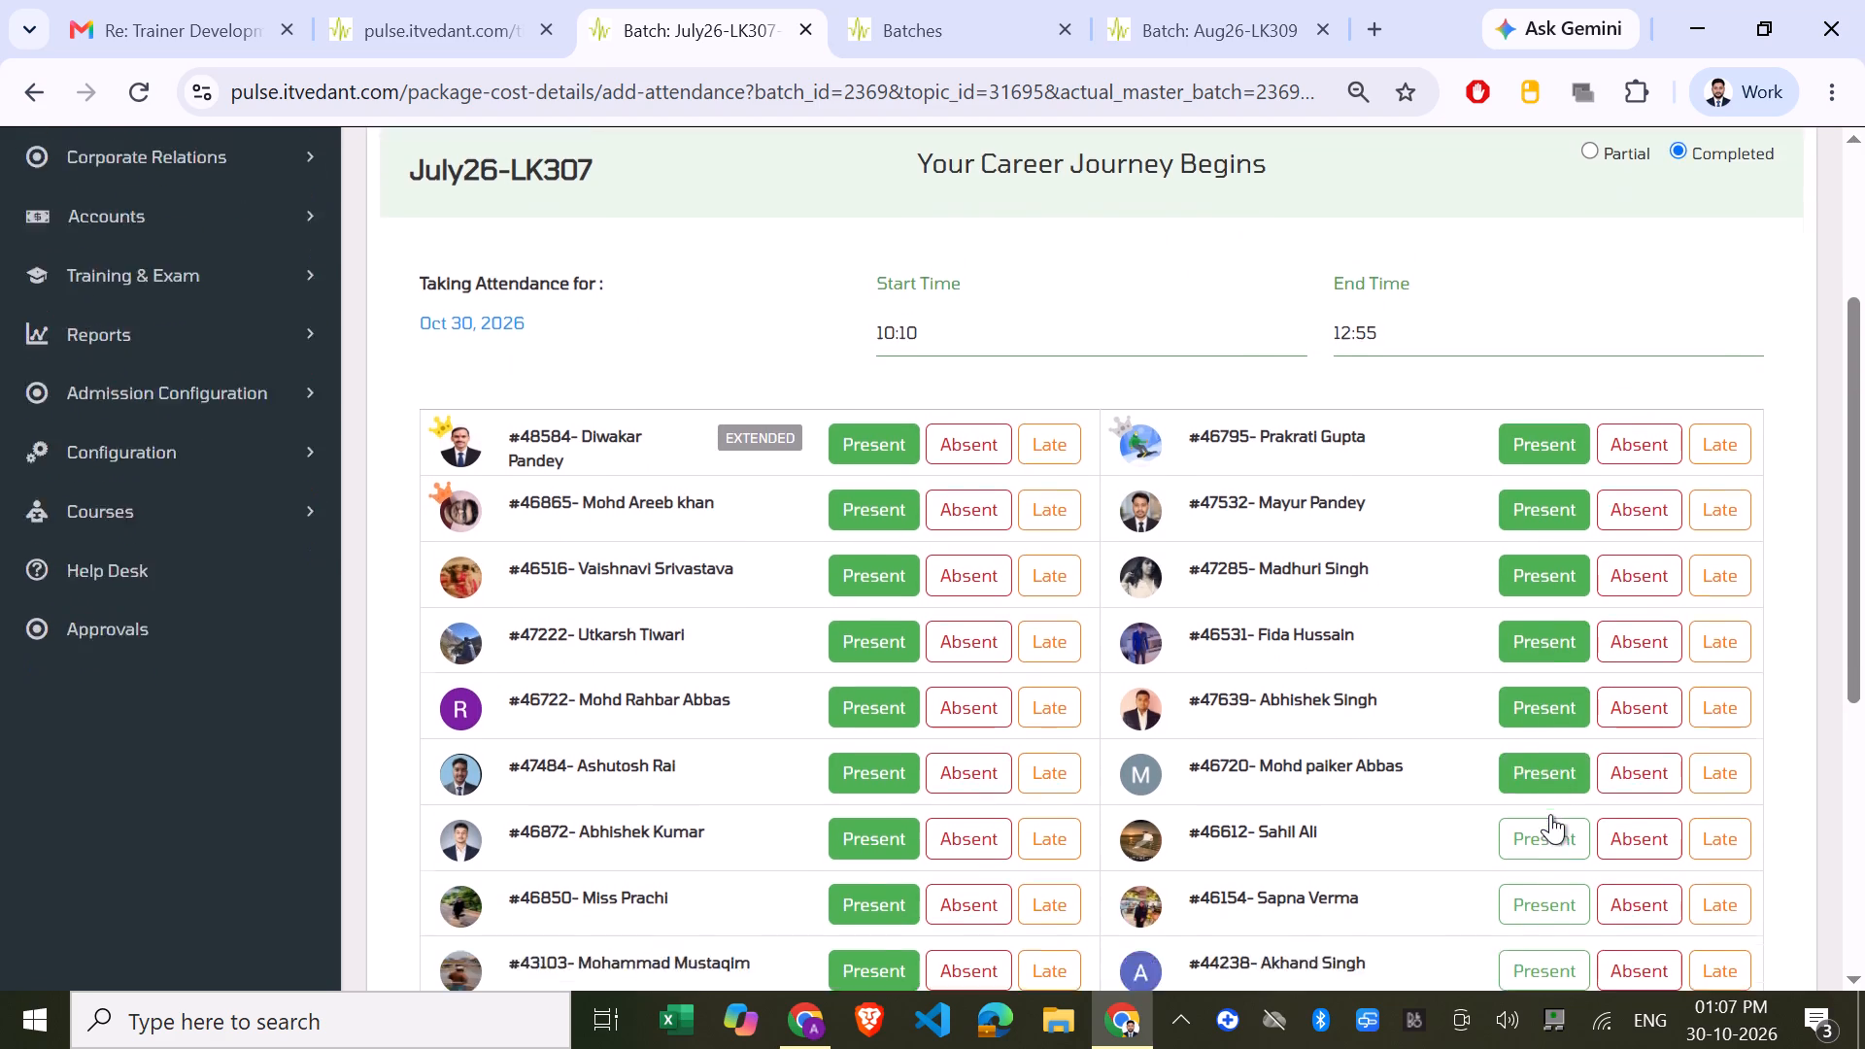
scroll(1550, 814, "down", 1)
left_click(1552, 705)
left_click(1557, 771)
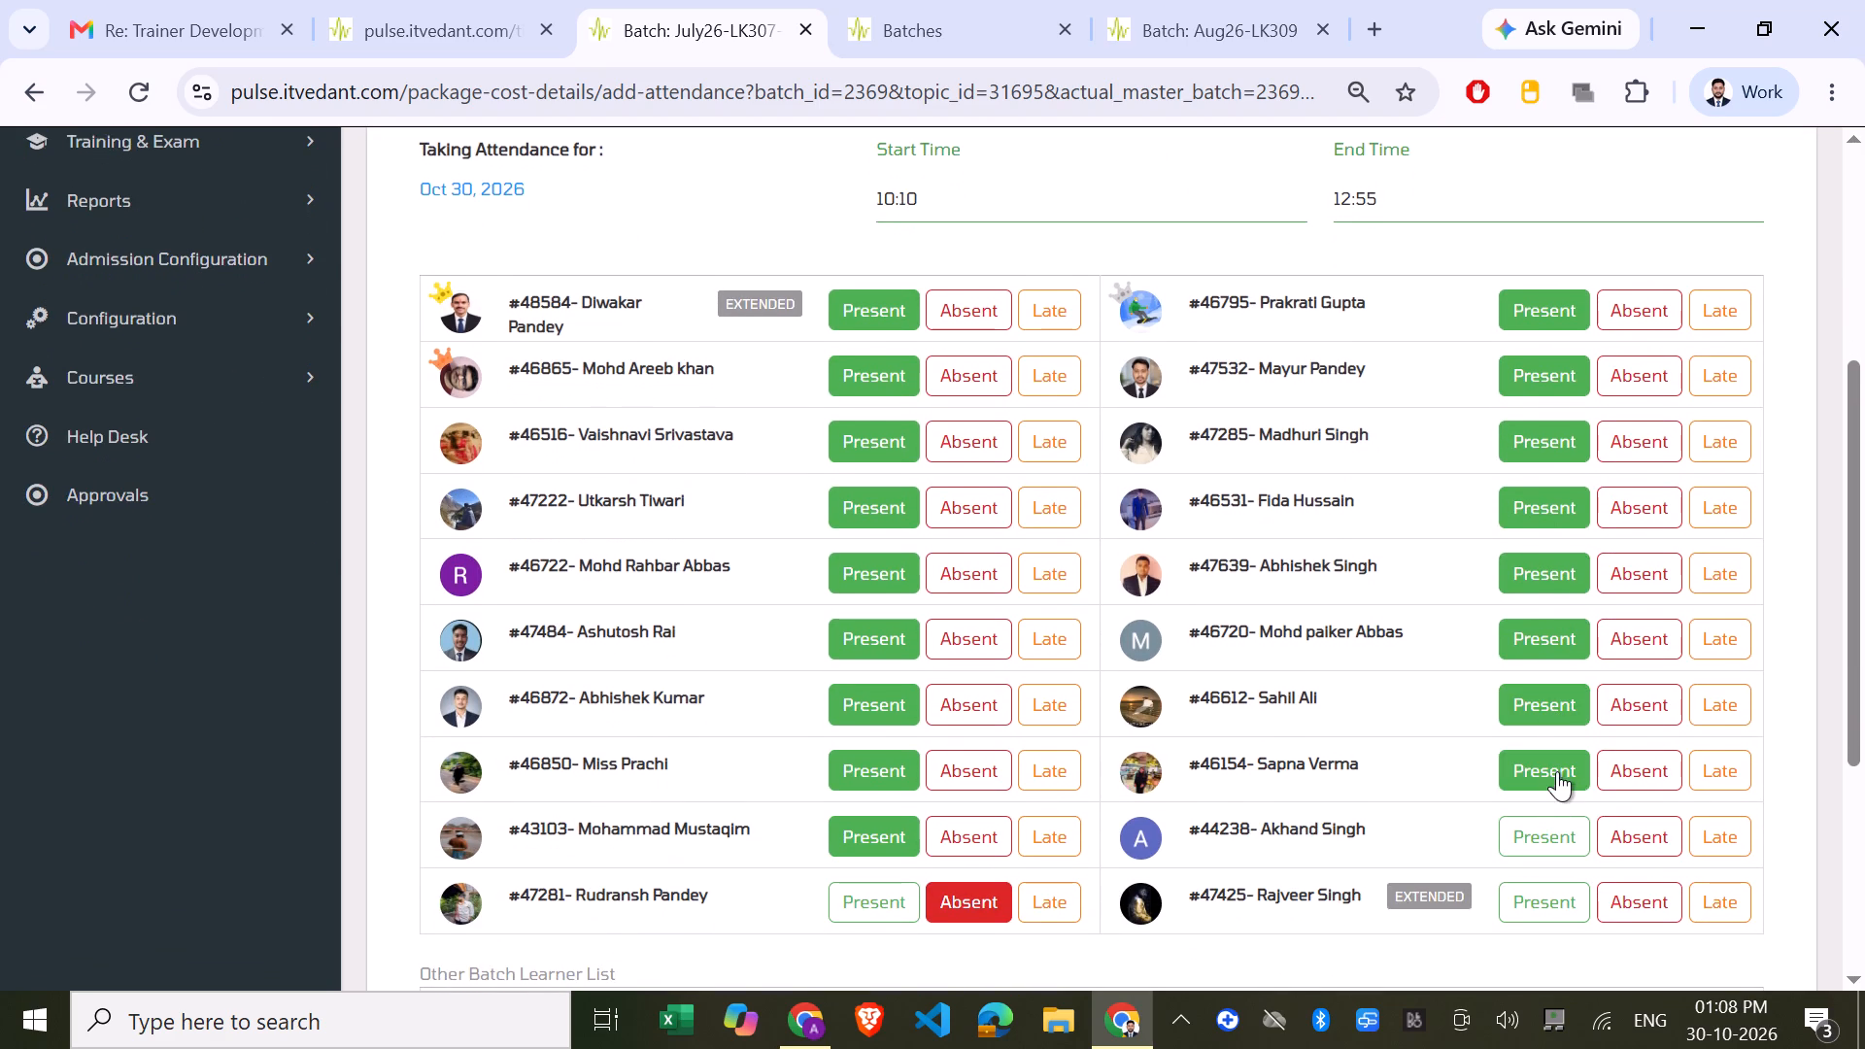
left_click(1576, 817)
left_click(1666, 831)
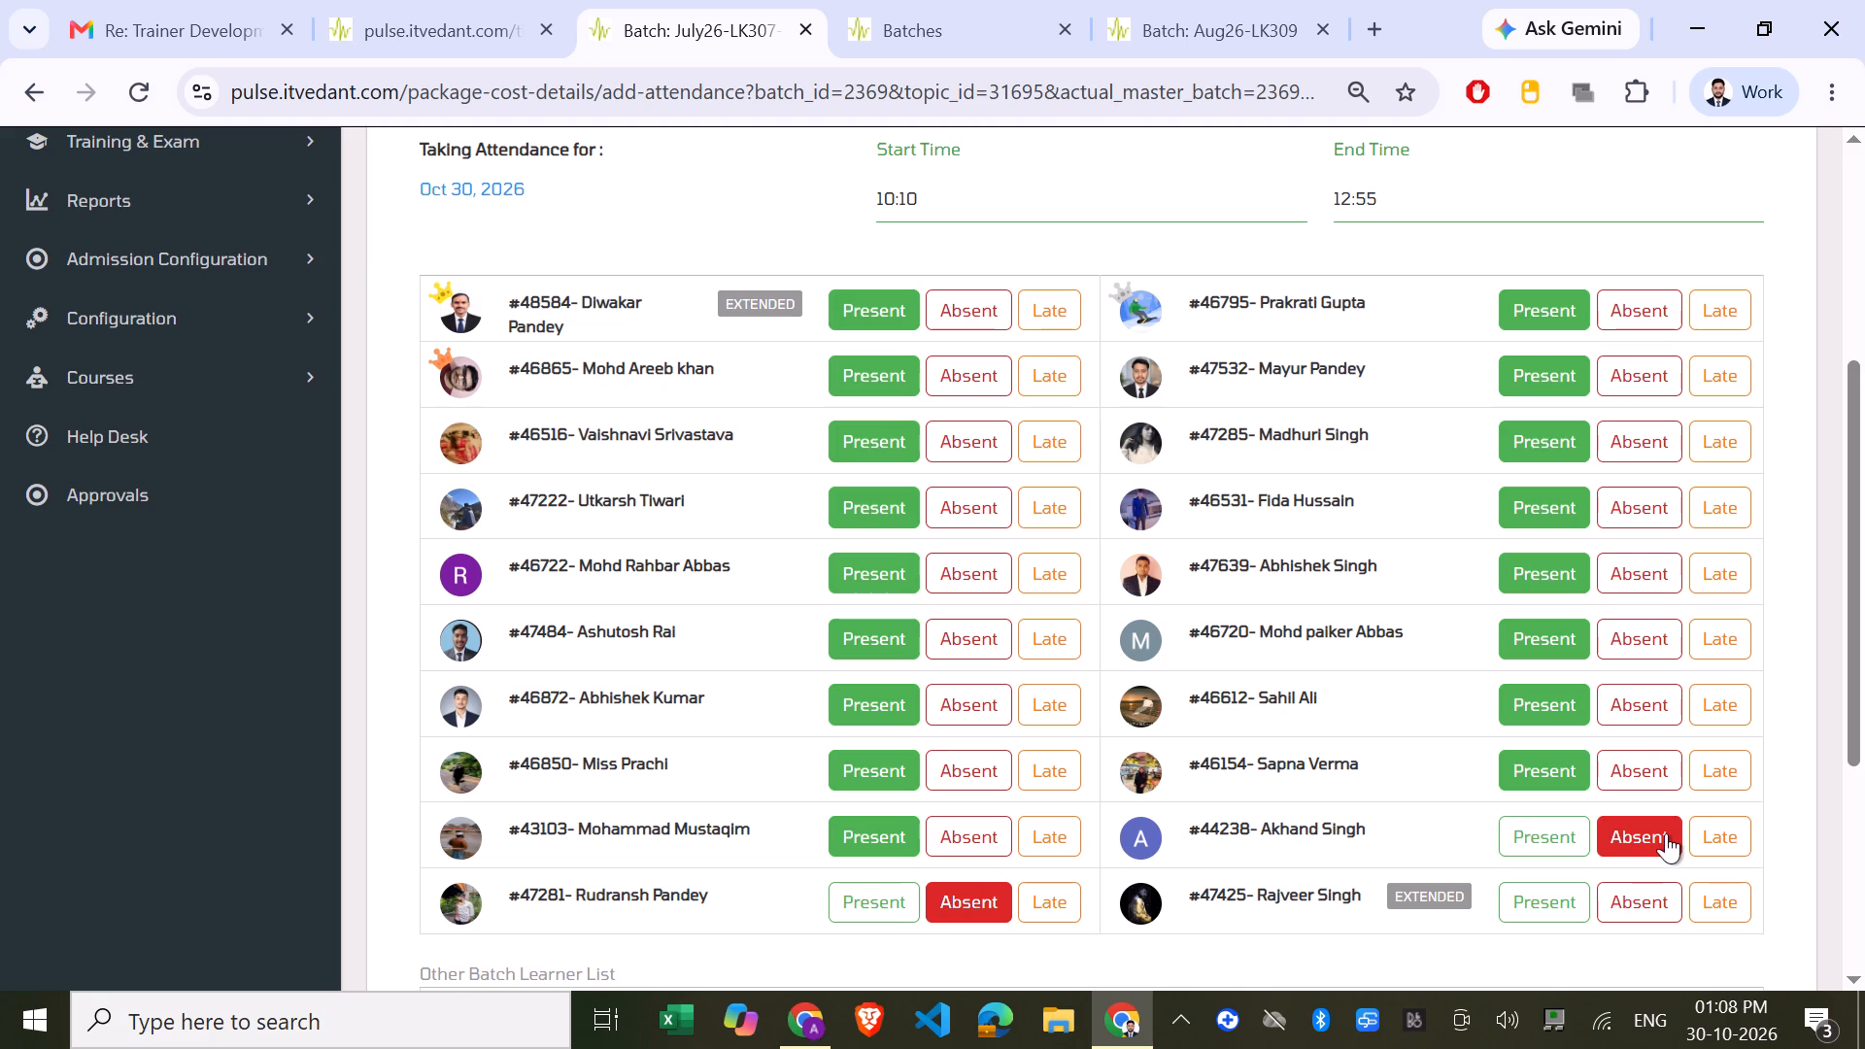
left_click(1643, 894)
Save the Your Career Journey Begins attendance, check the listed absent and present marks, and confirm the selection.
scroll(1543, 852, "down", 1)
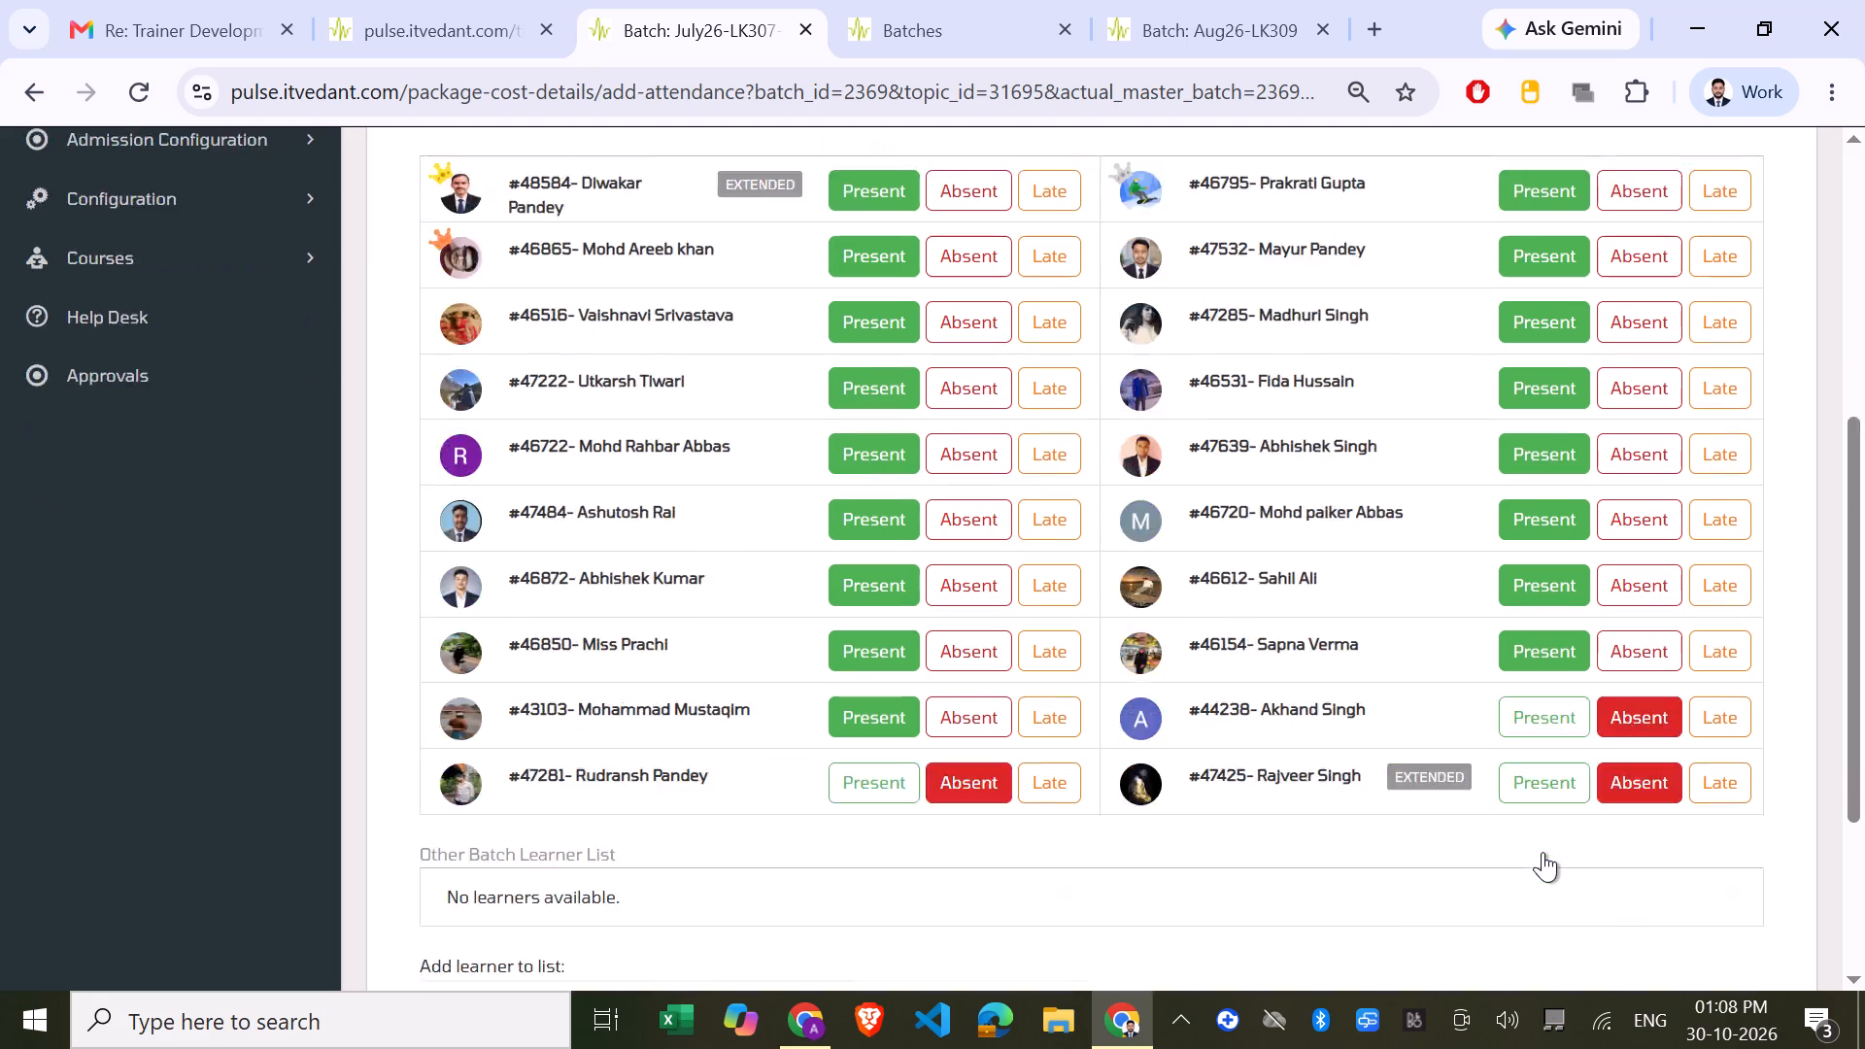
scroll(1543, 852, "down", 1)
left_click(1728, 790)
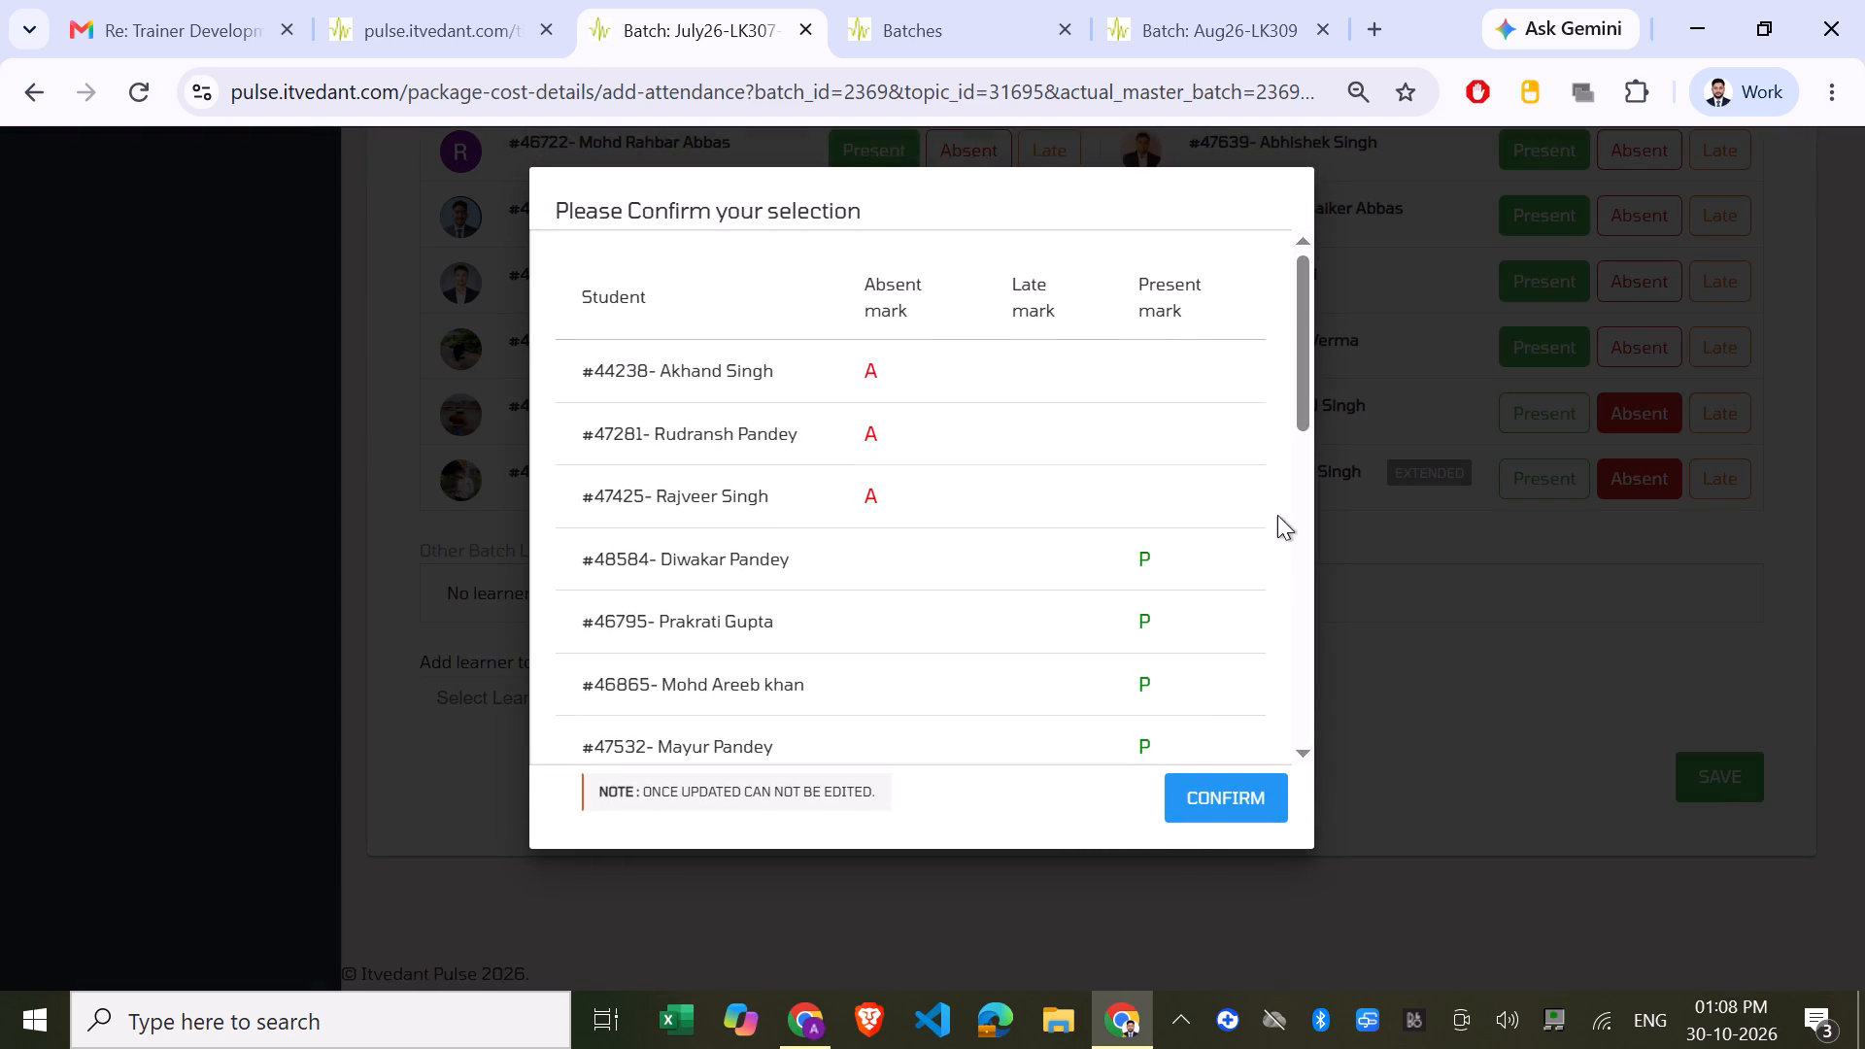
left_click(1457, 507)
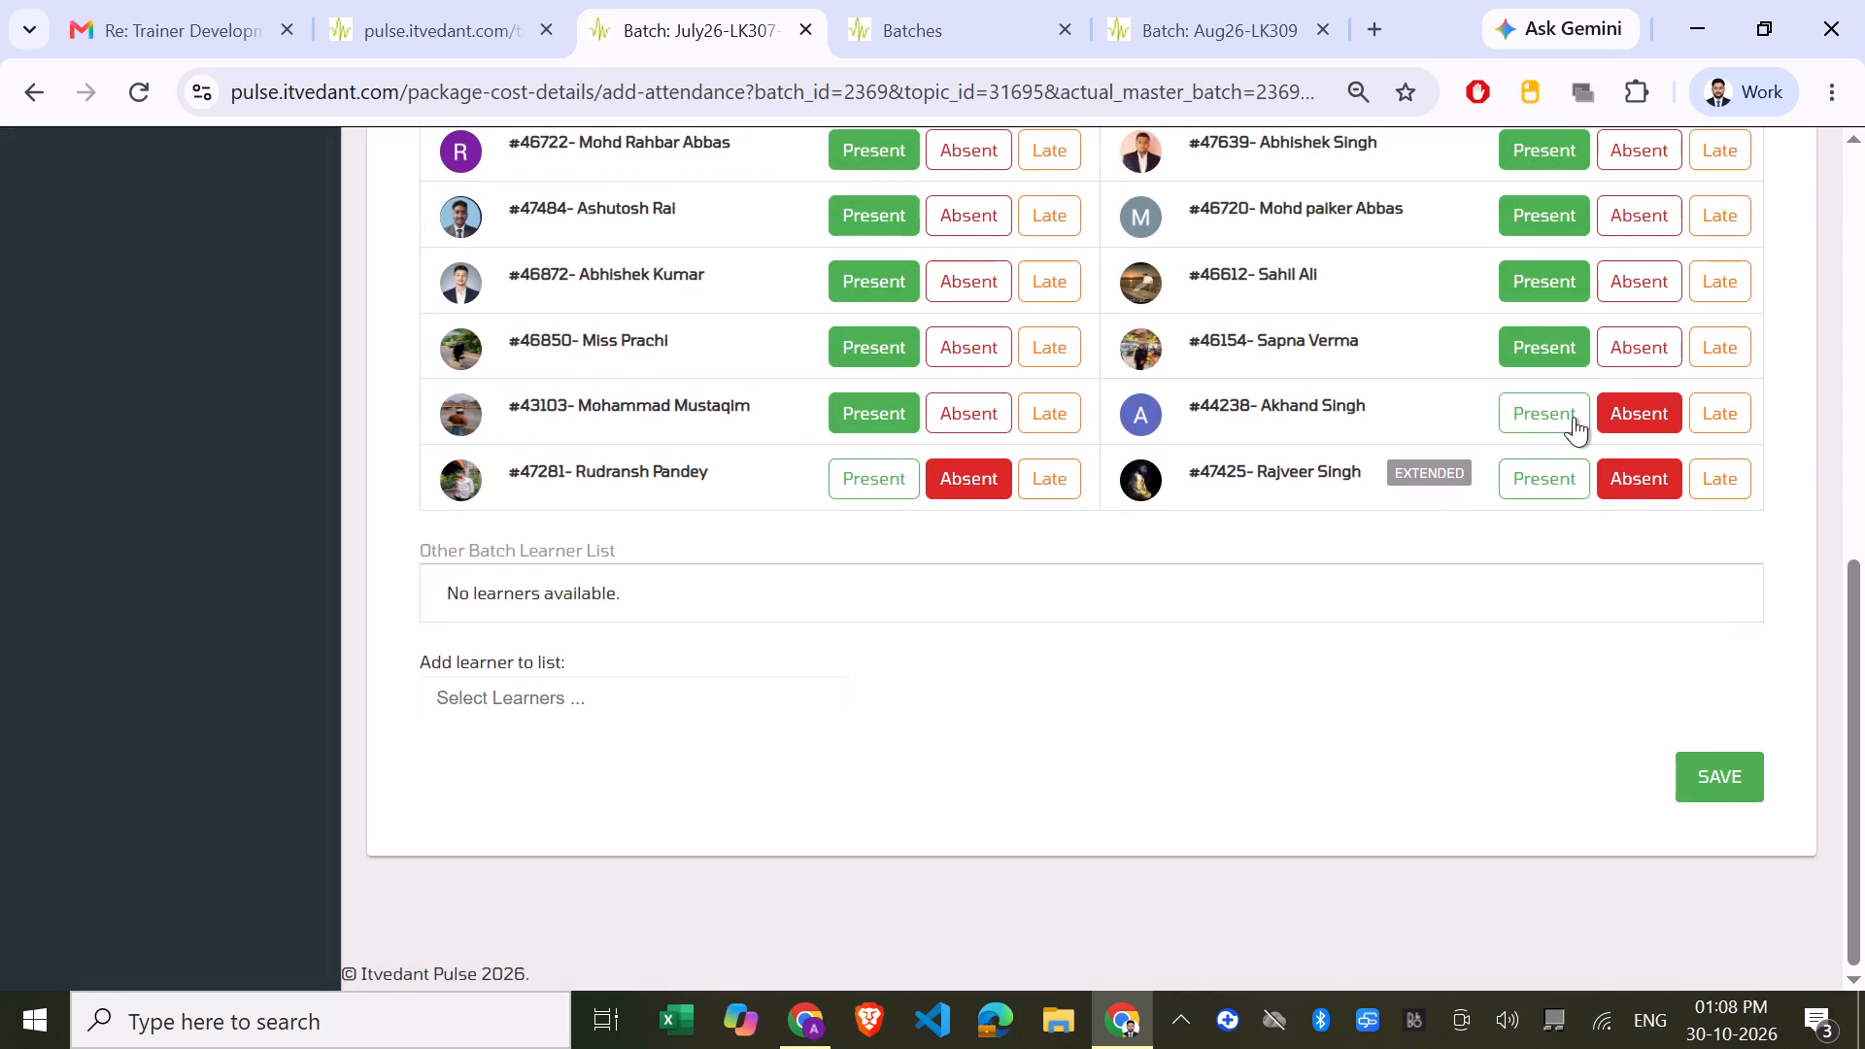
left_click(1718, 768)
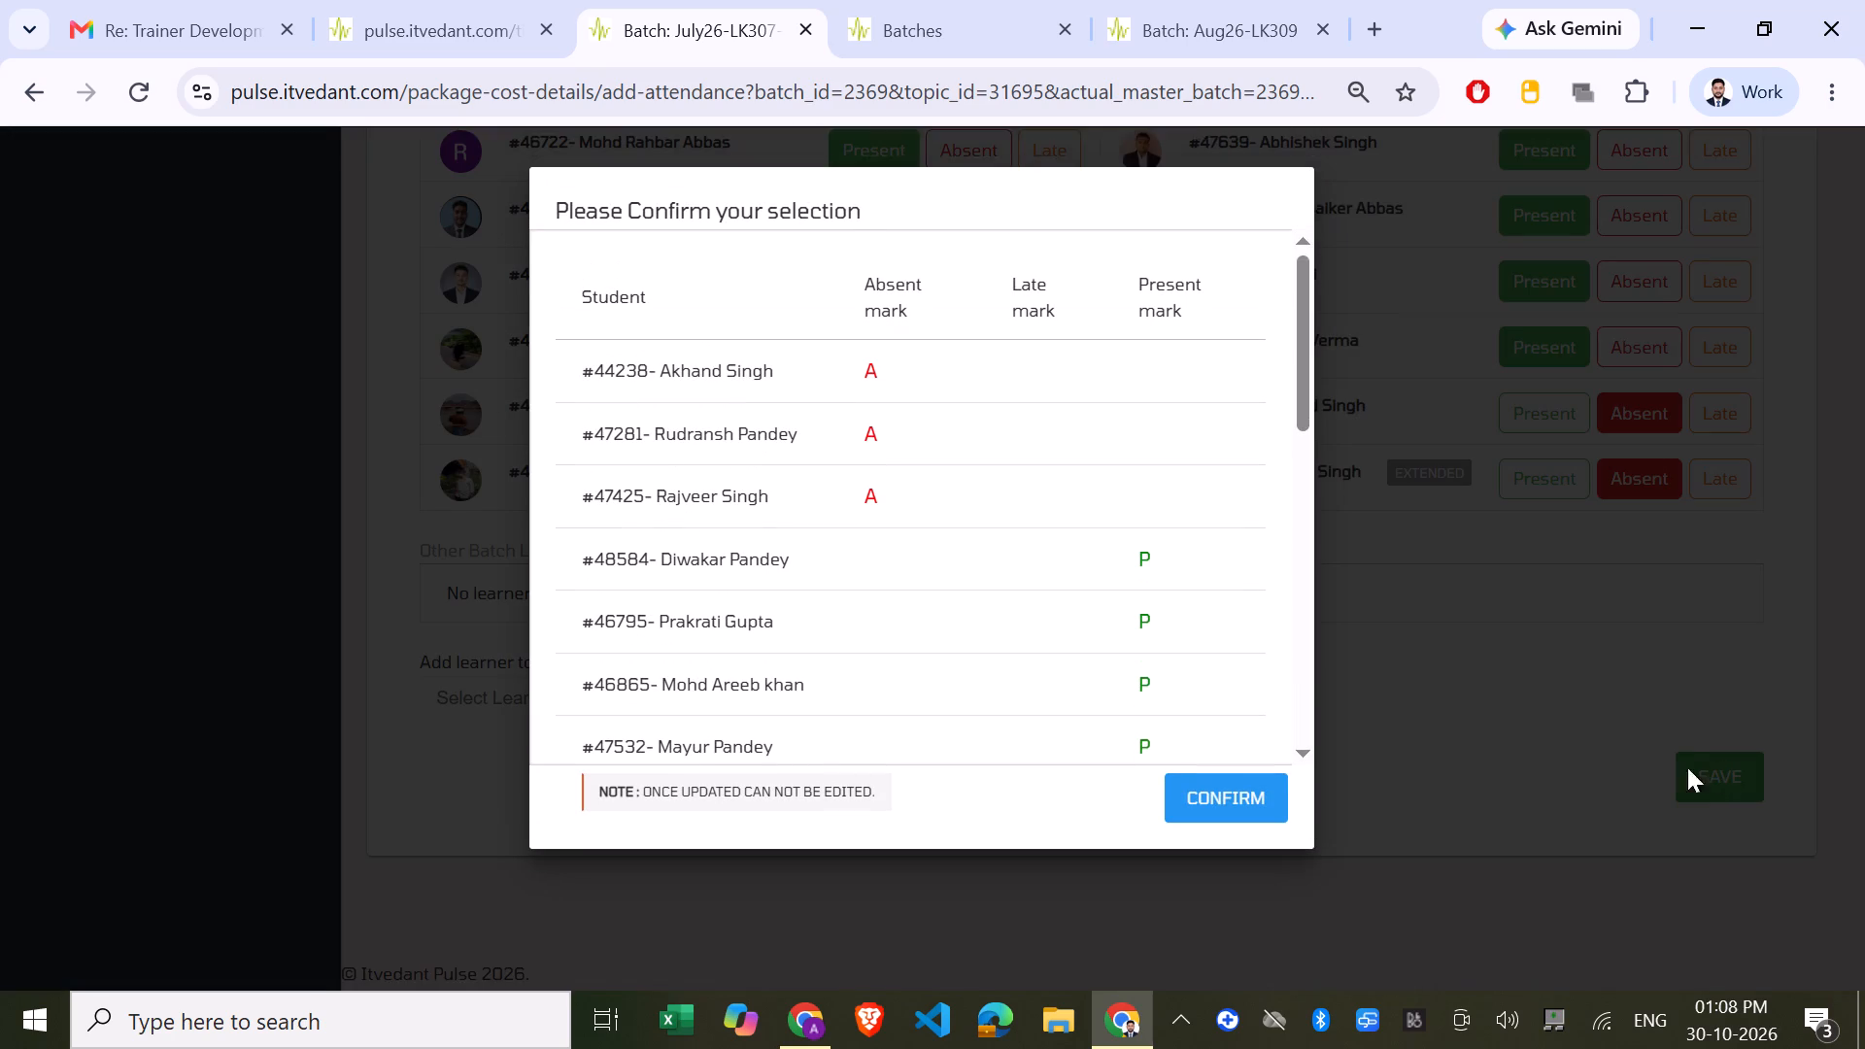
left_click(1202, 793)
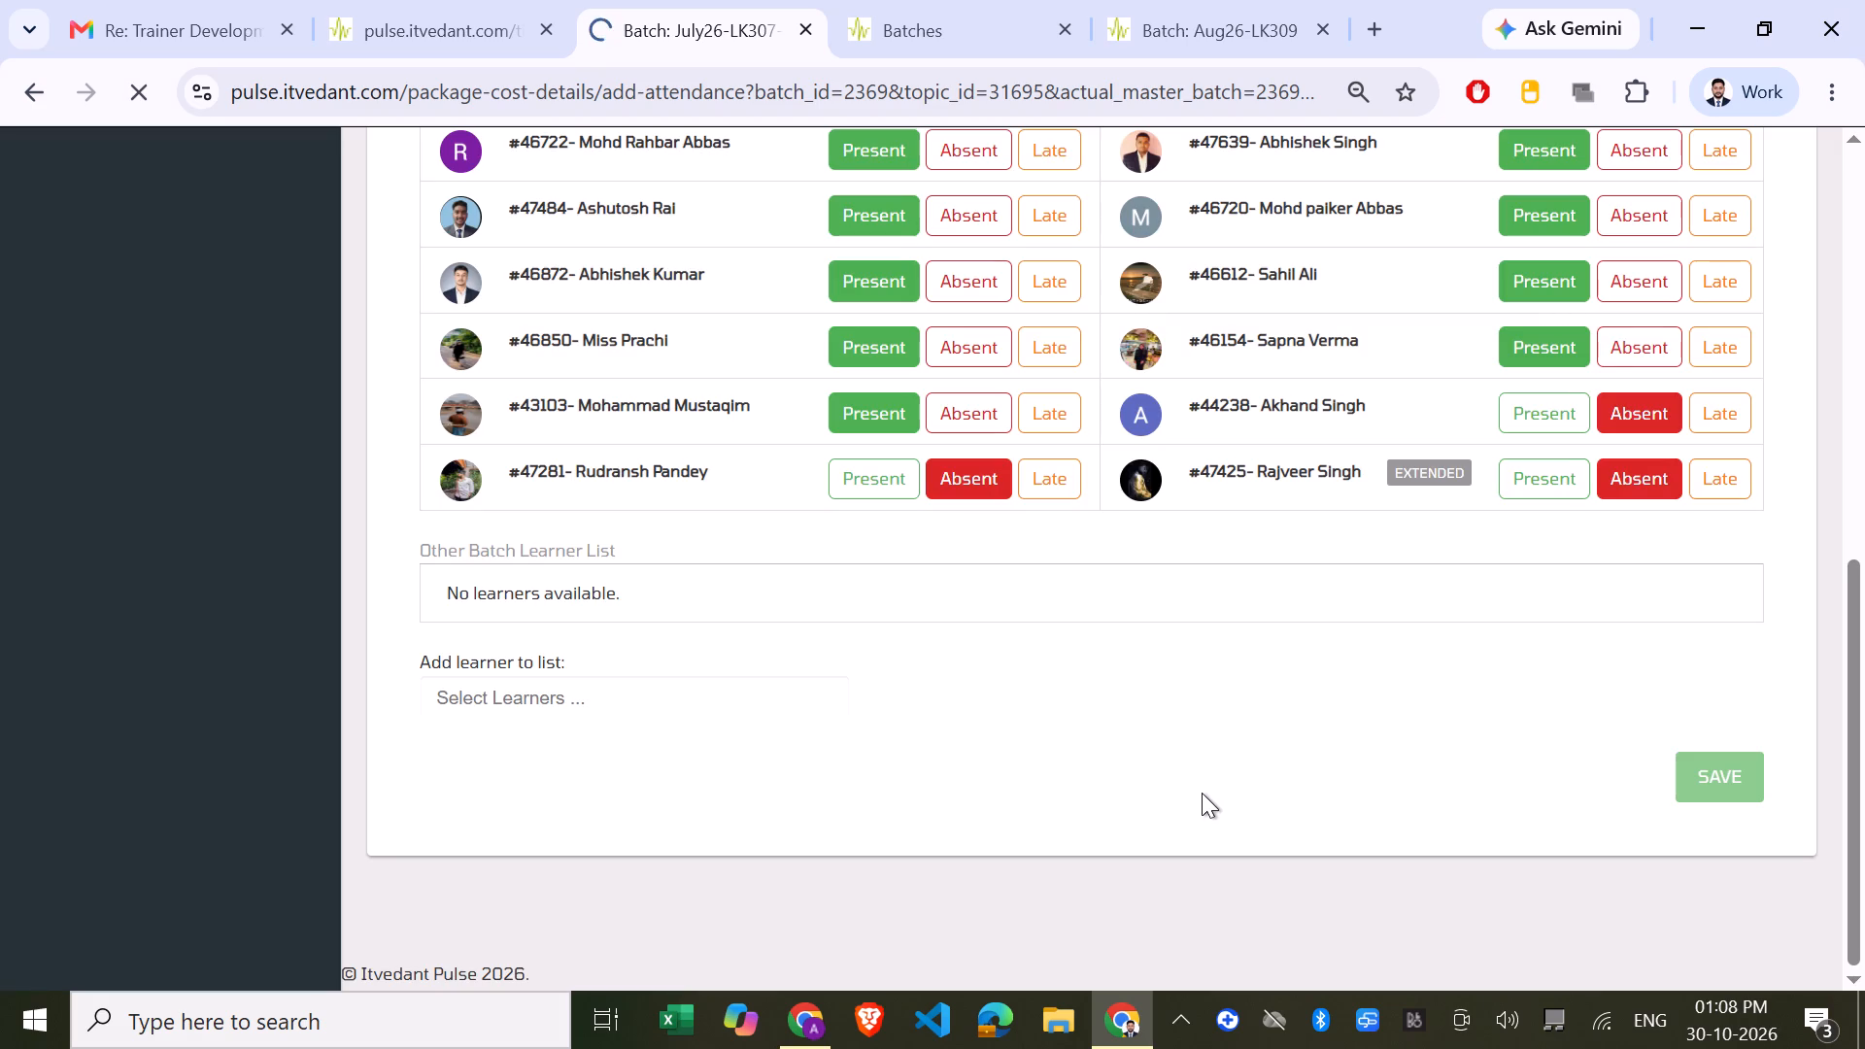
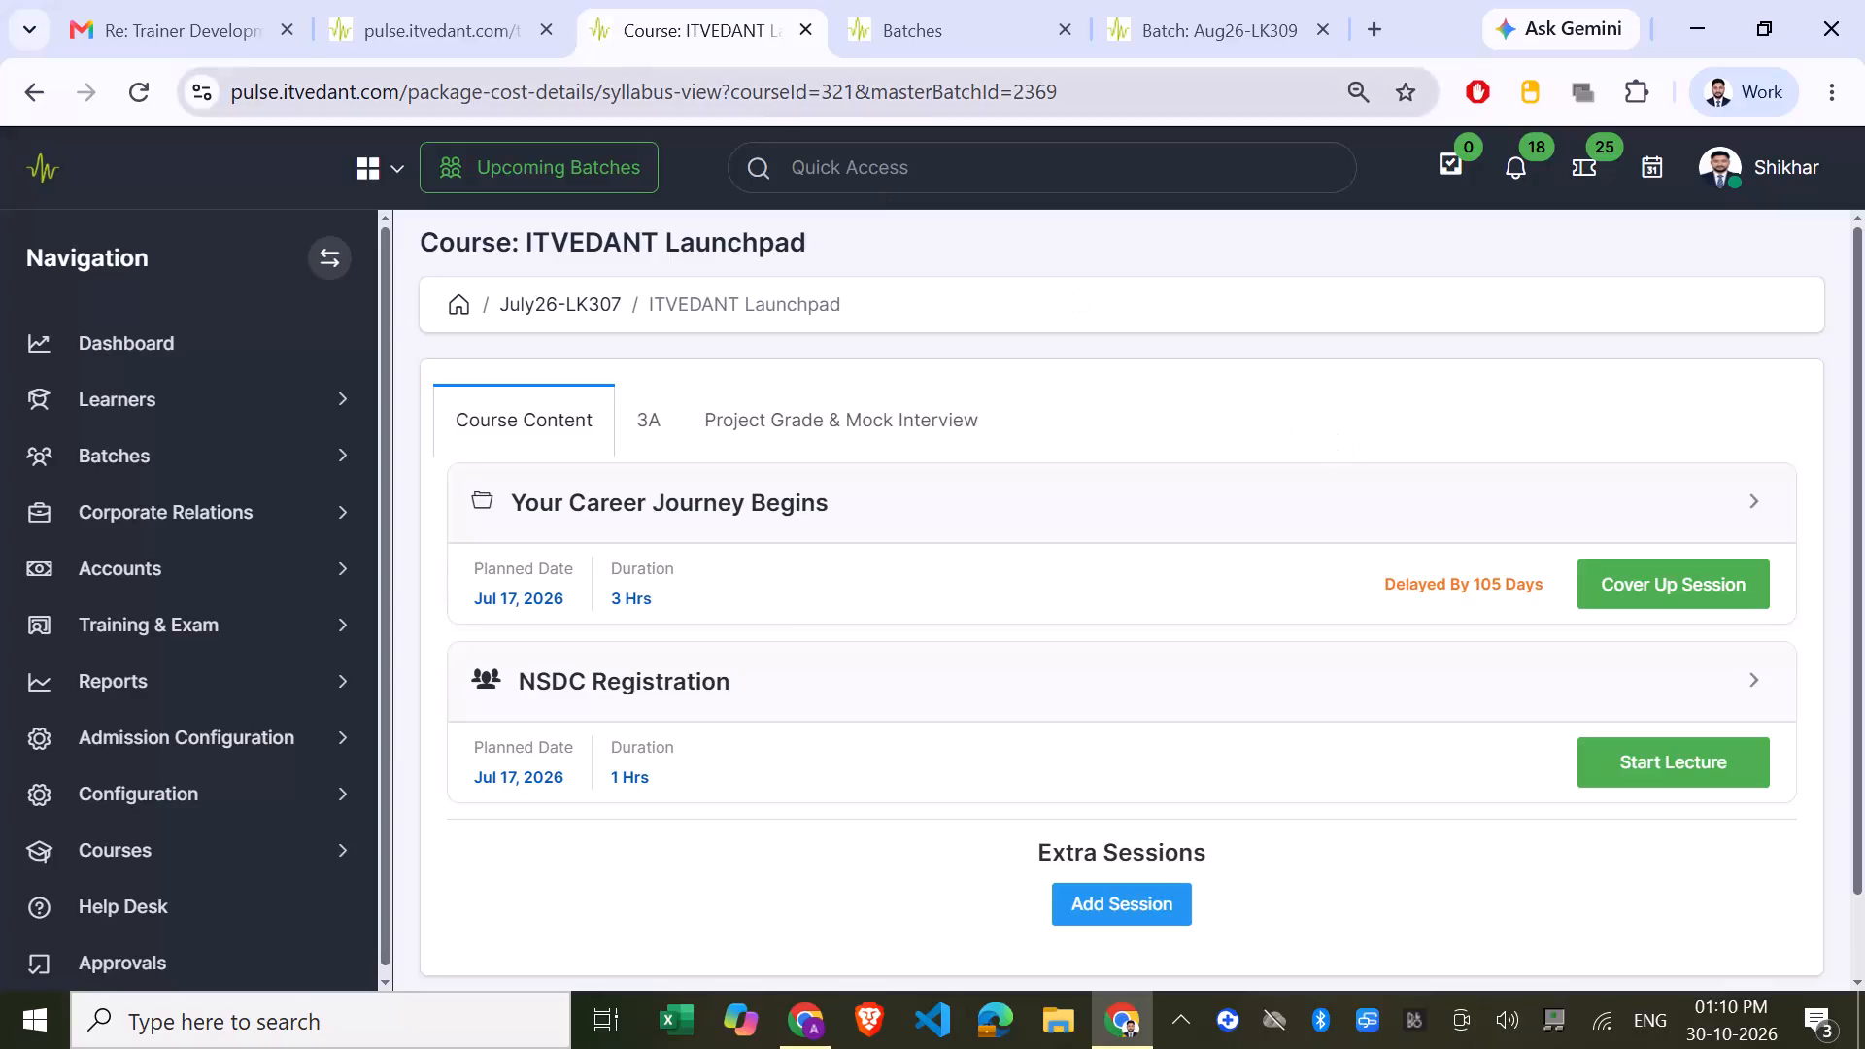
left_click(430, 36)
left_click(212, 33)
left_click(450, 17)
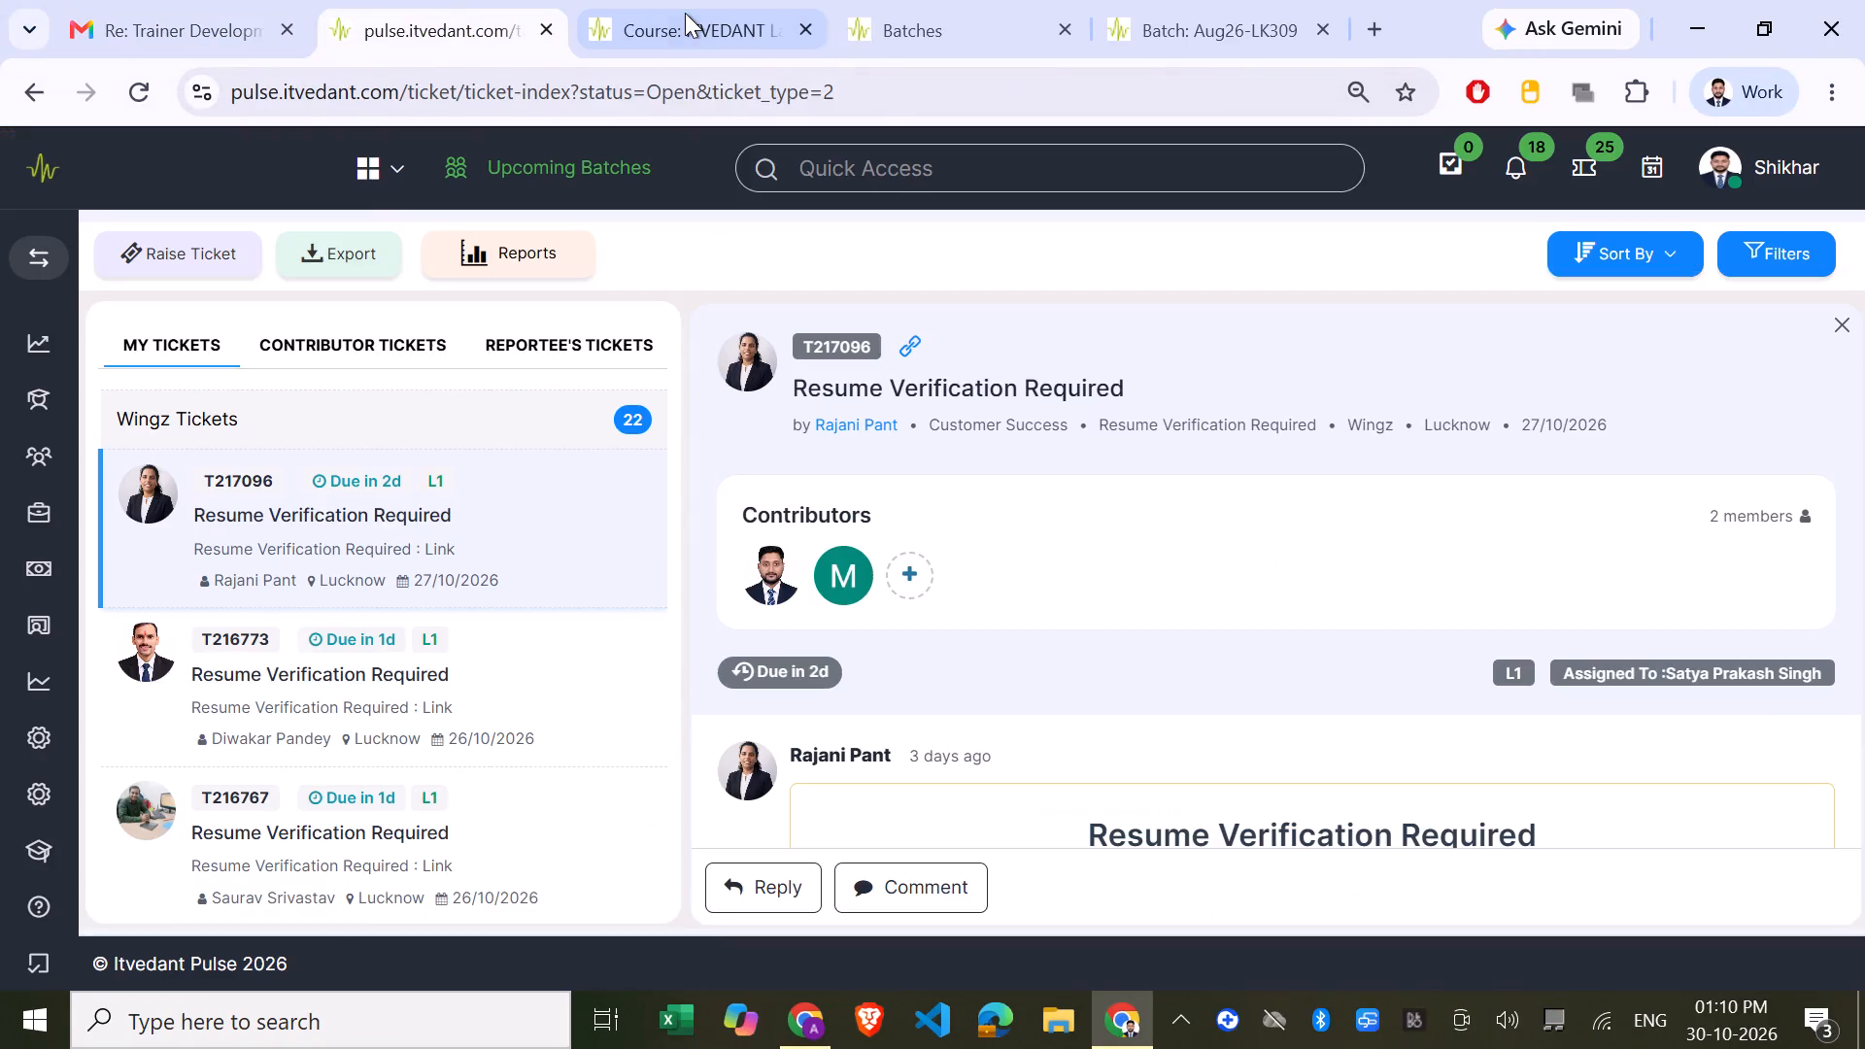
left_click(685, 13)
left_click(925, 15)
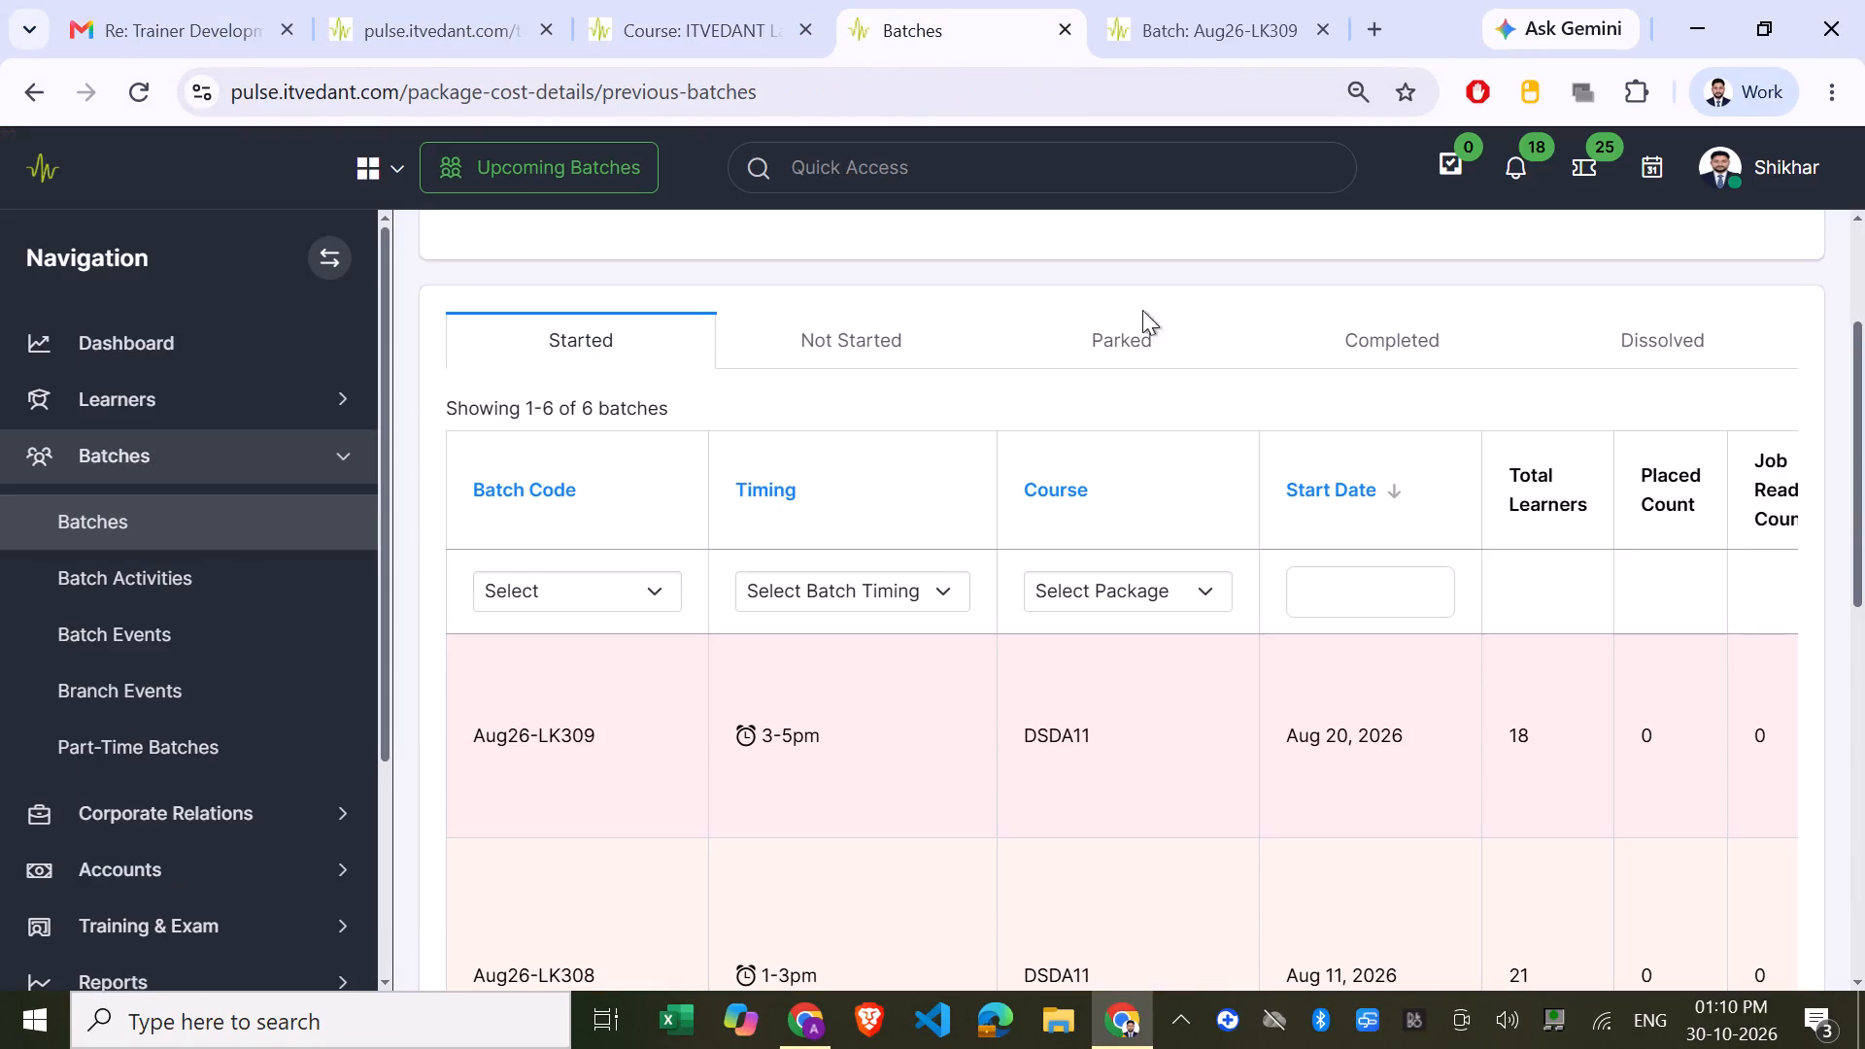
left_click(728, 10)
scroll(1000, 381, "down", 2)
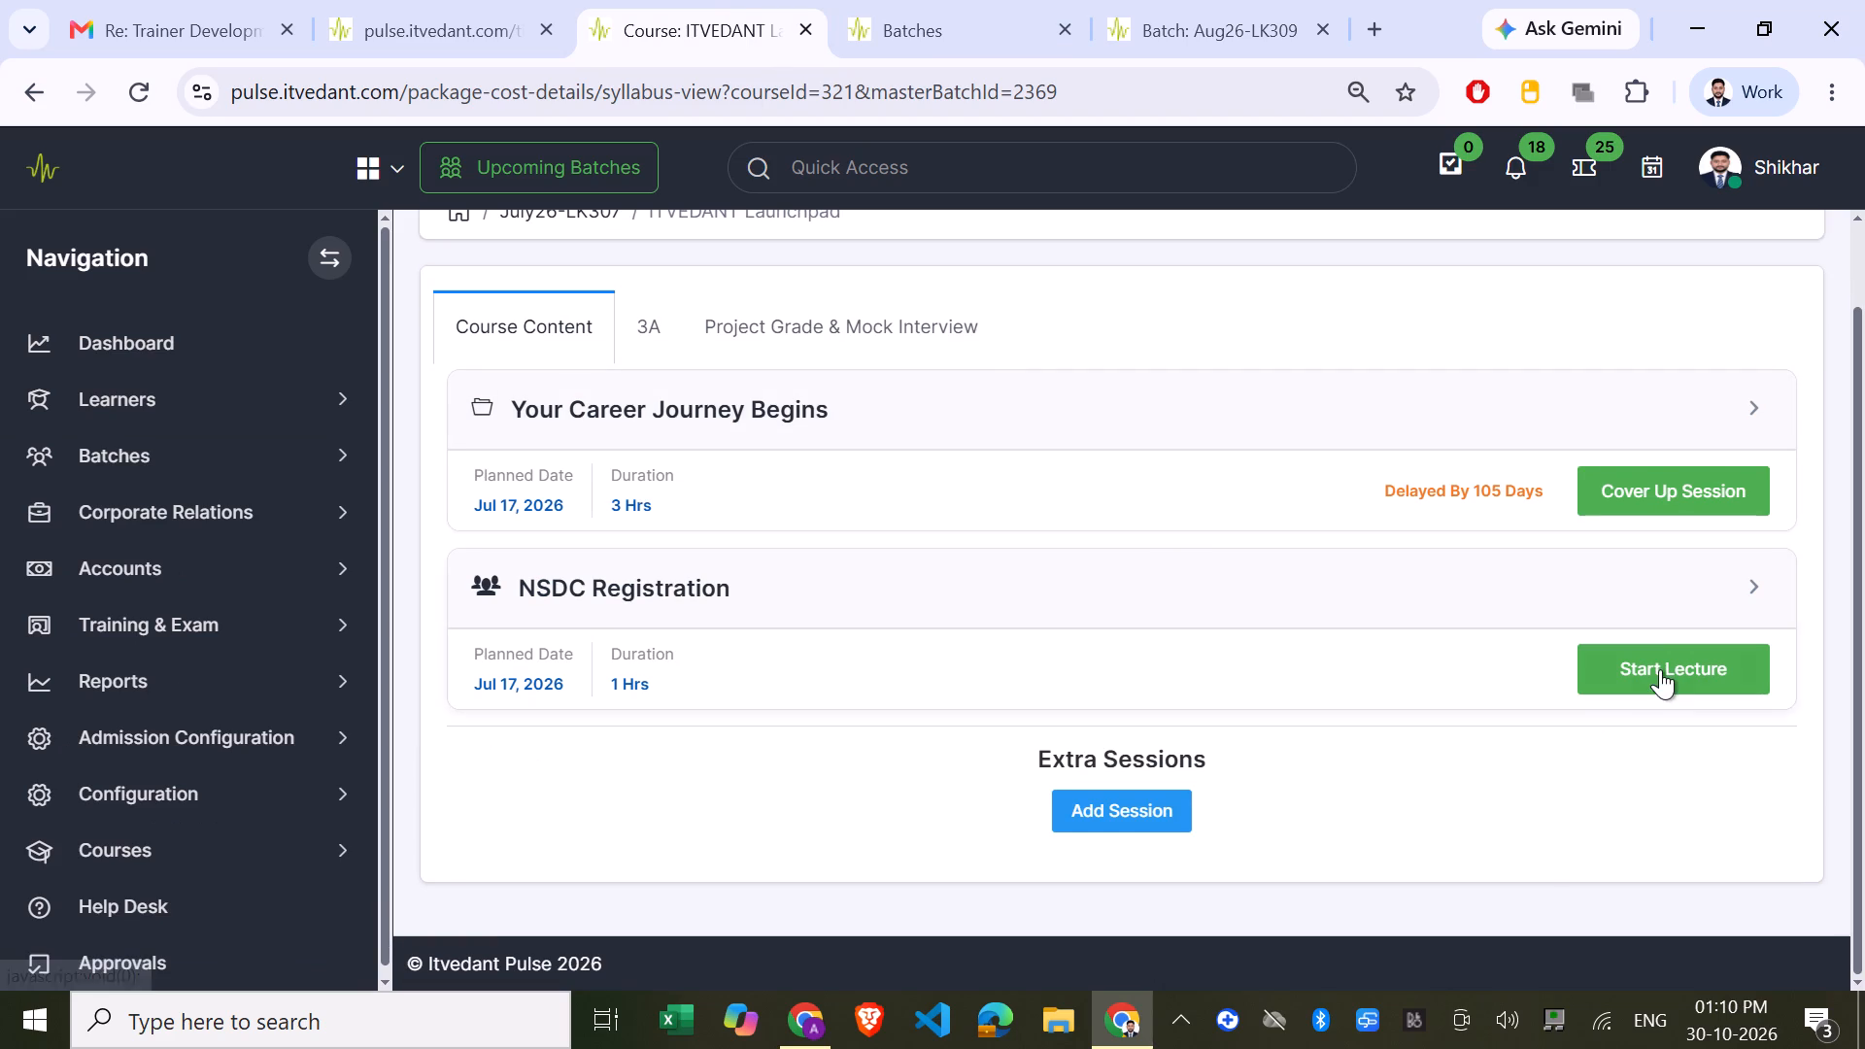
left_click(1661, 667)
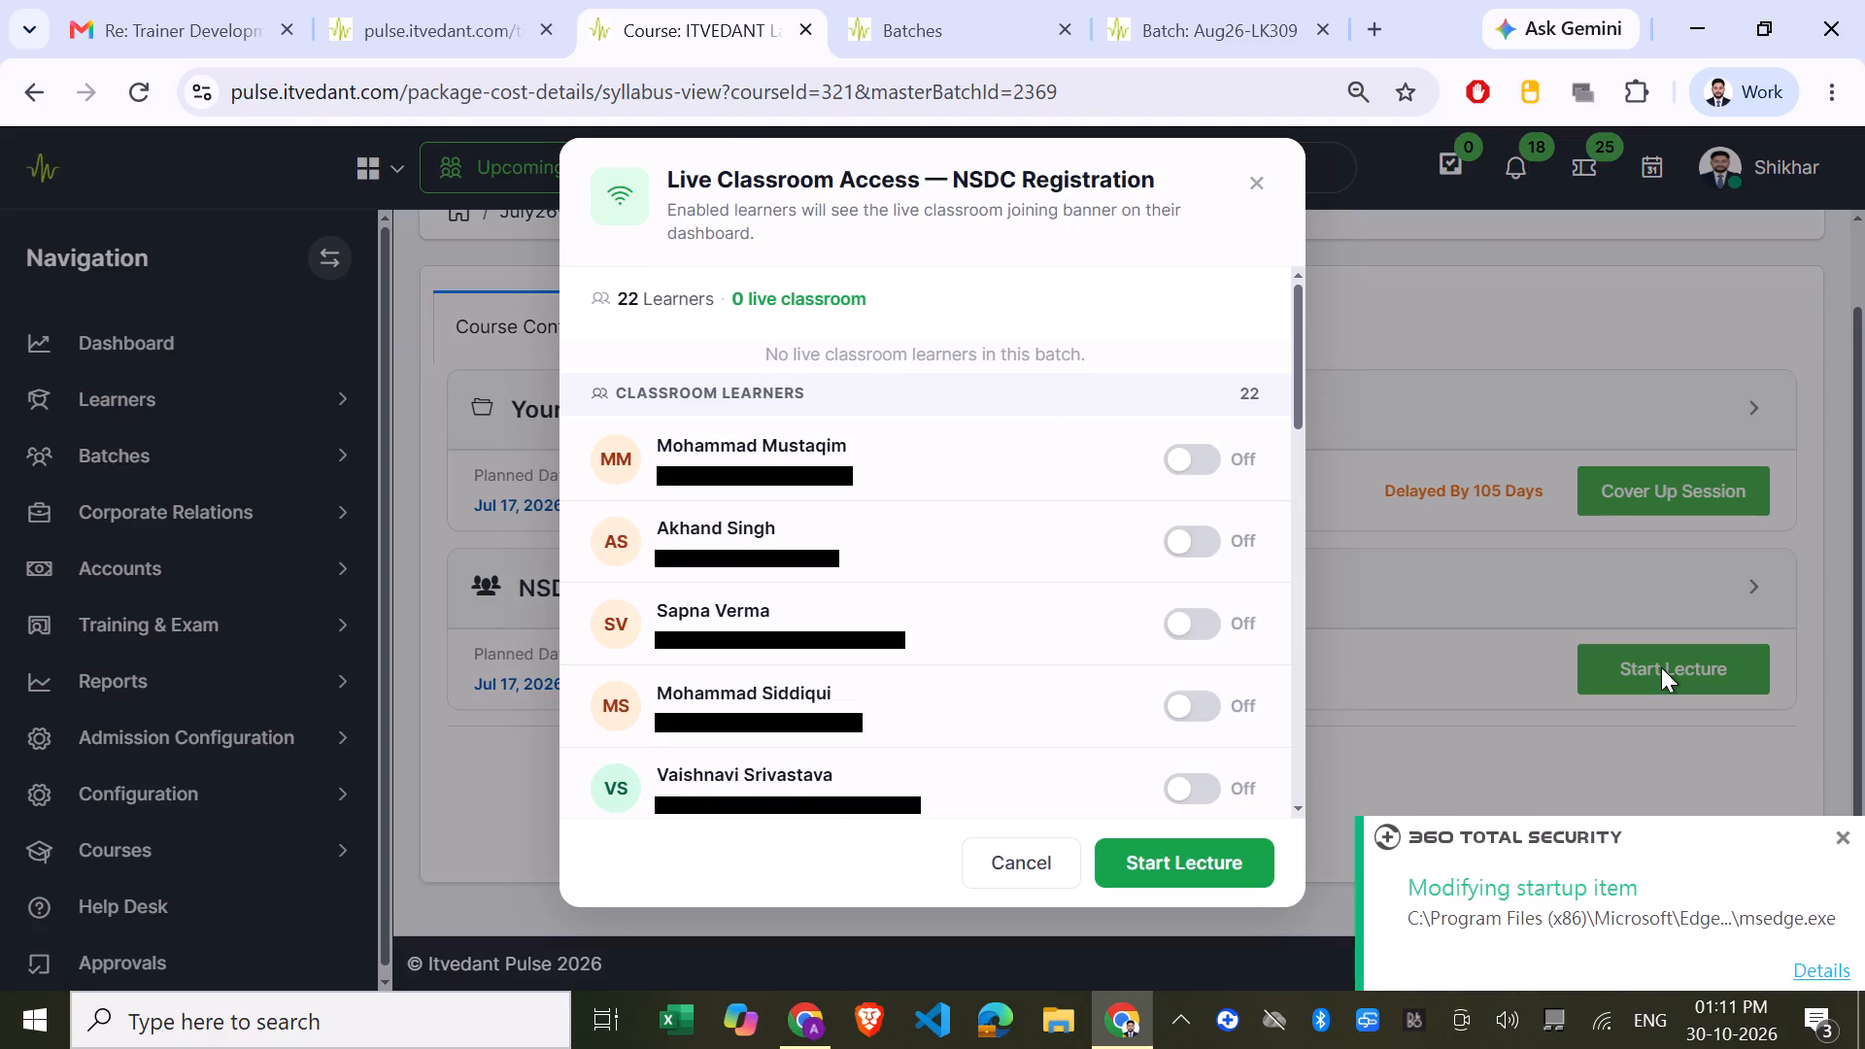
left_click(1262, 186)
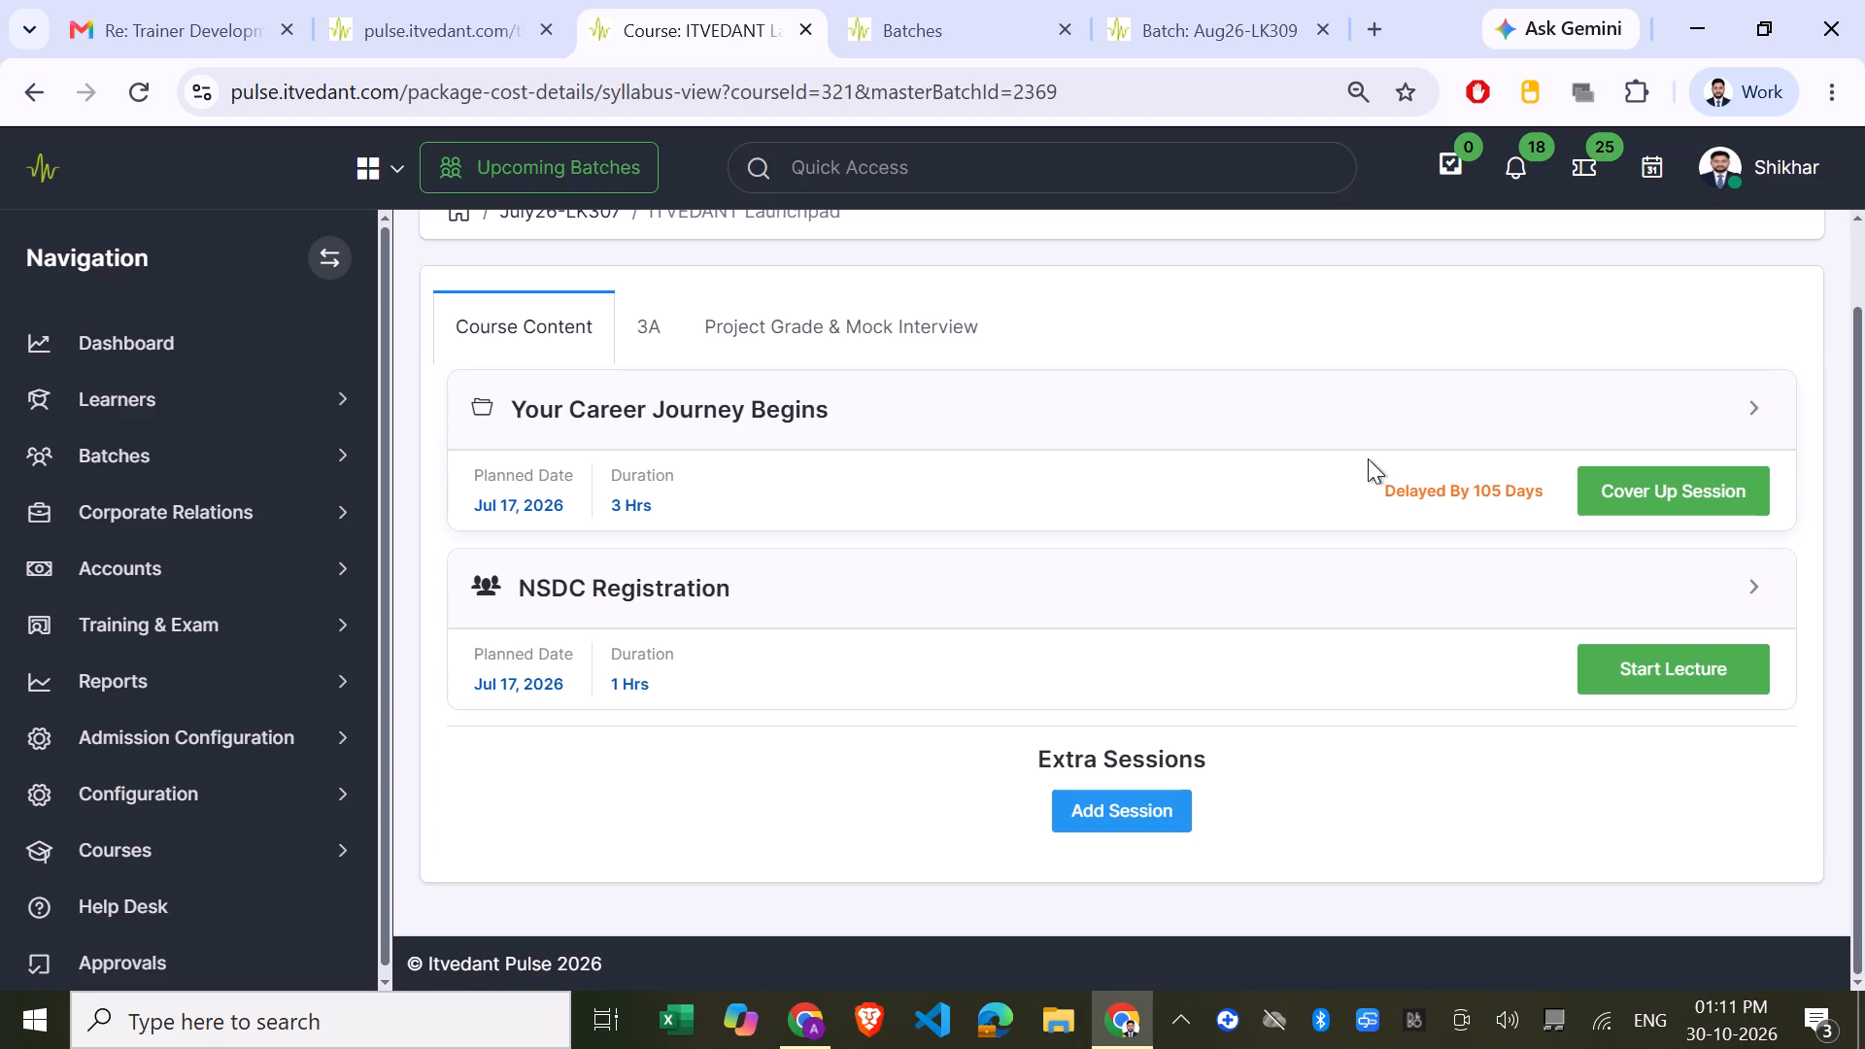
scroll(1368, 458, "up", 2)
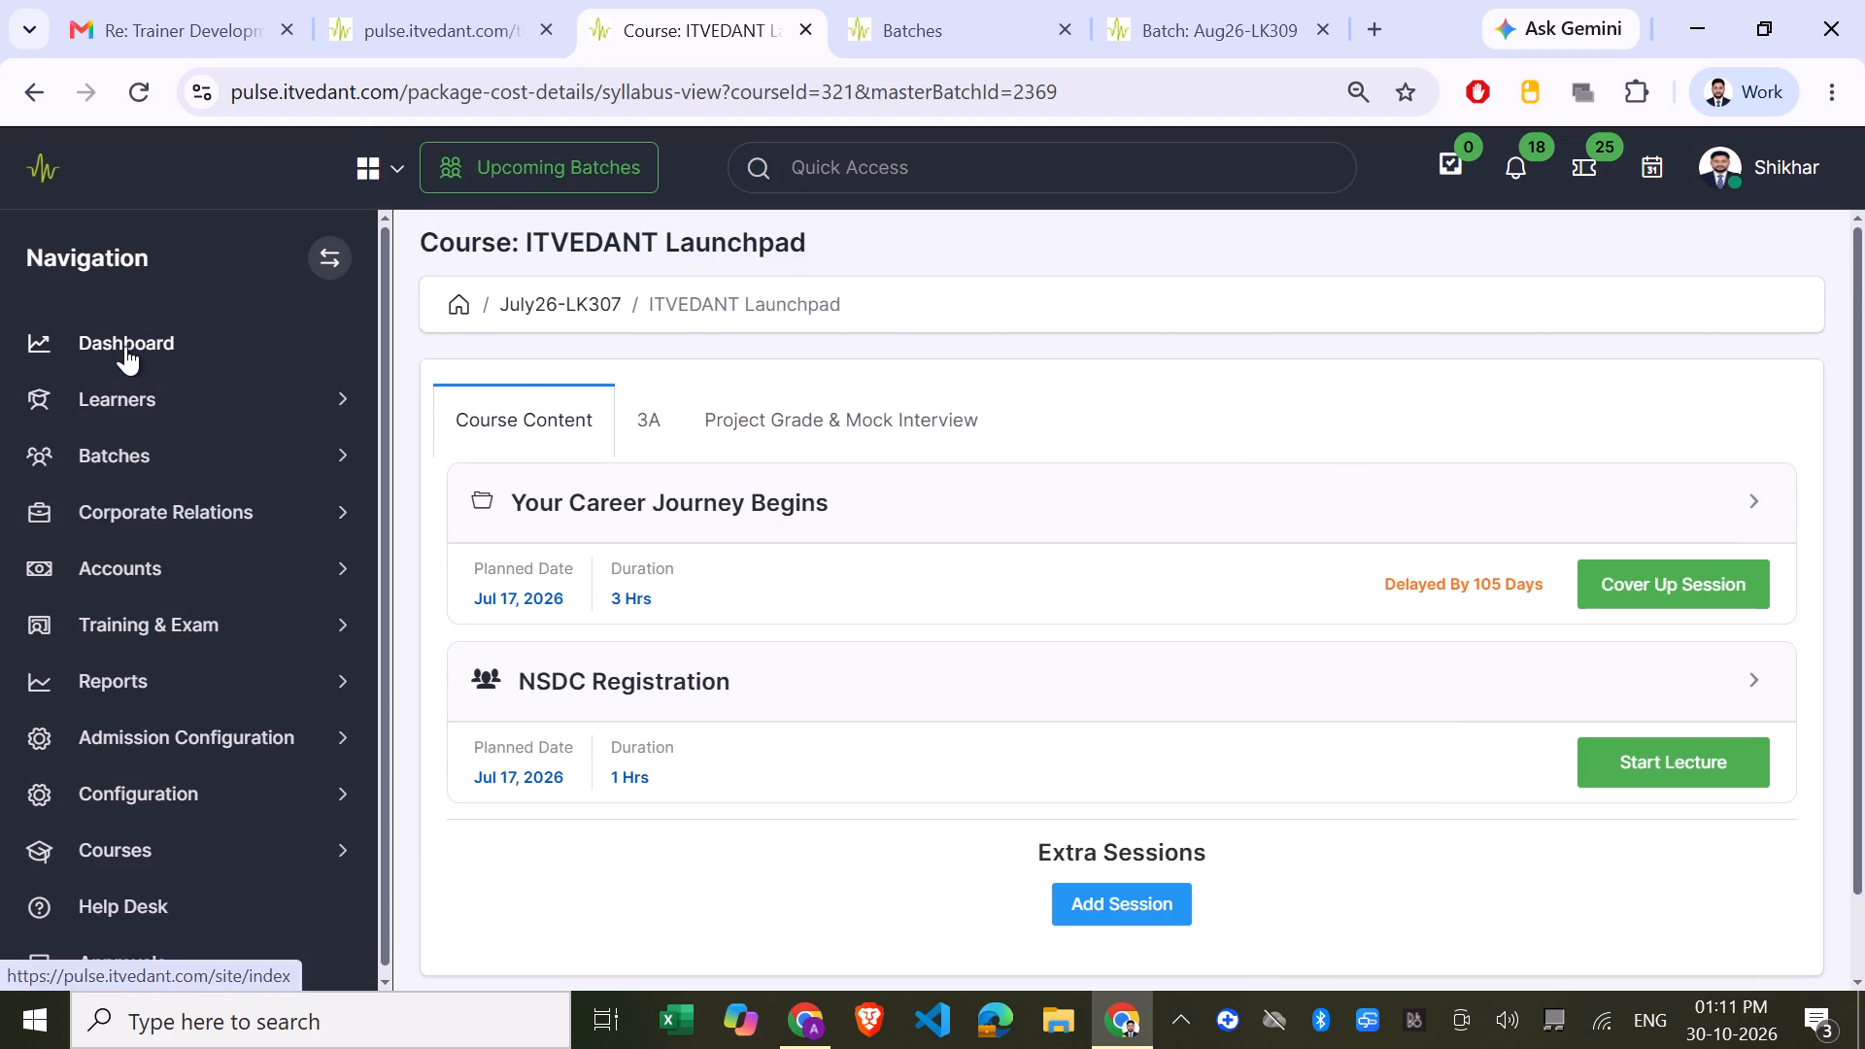
Open the Aug26-LK308 batch from the list of started batches.
left_click(417, 24)
left_click(632, 23)
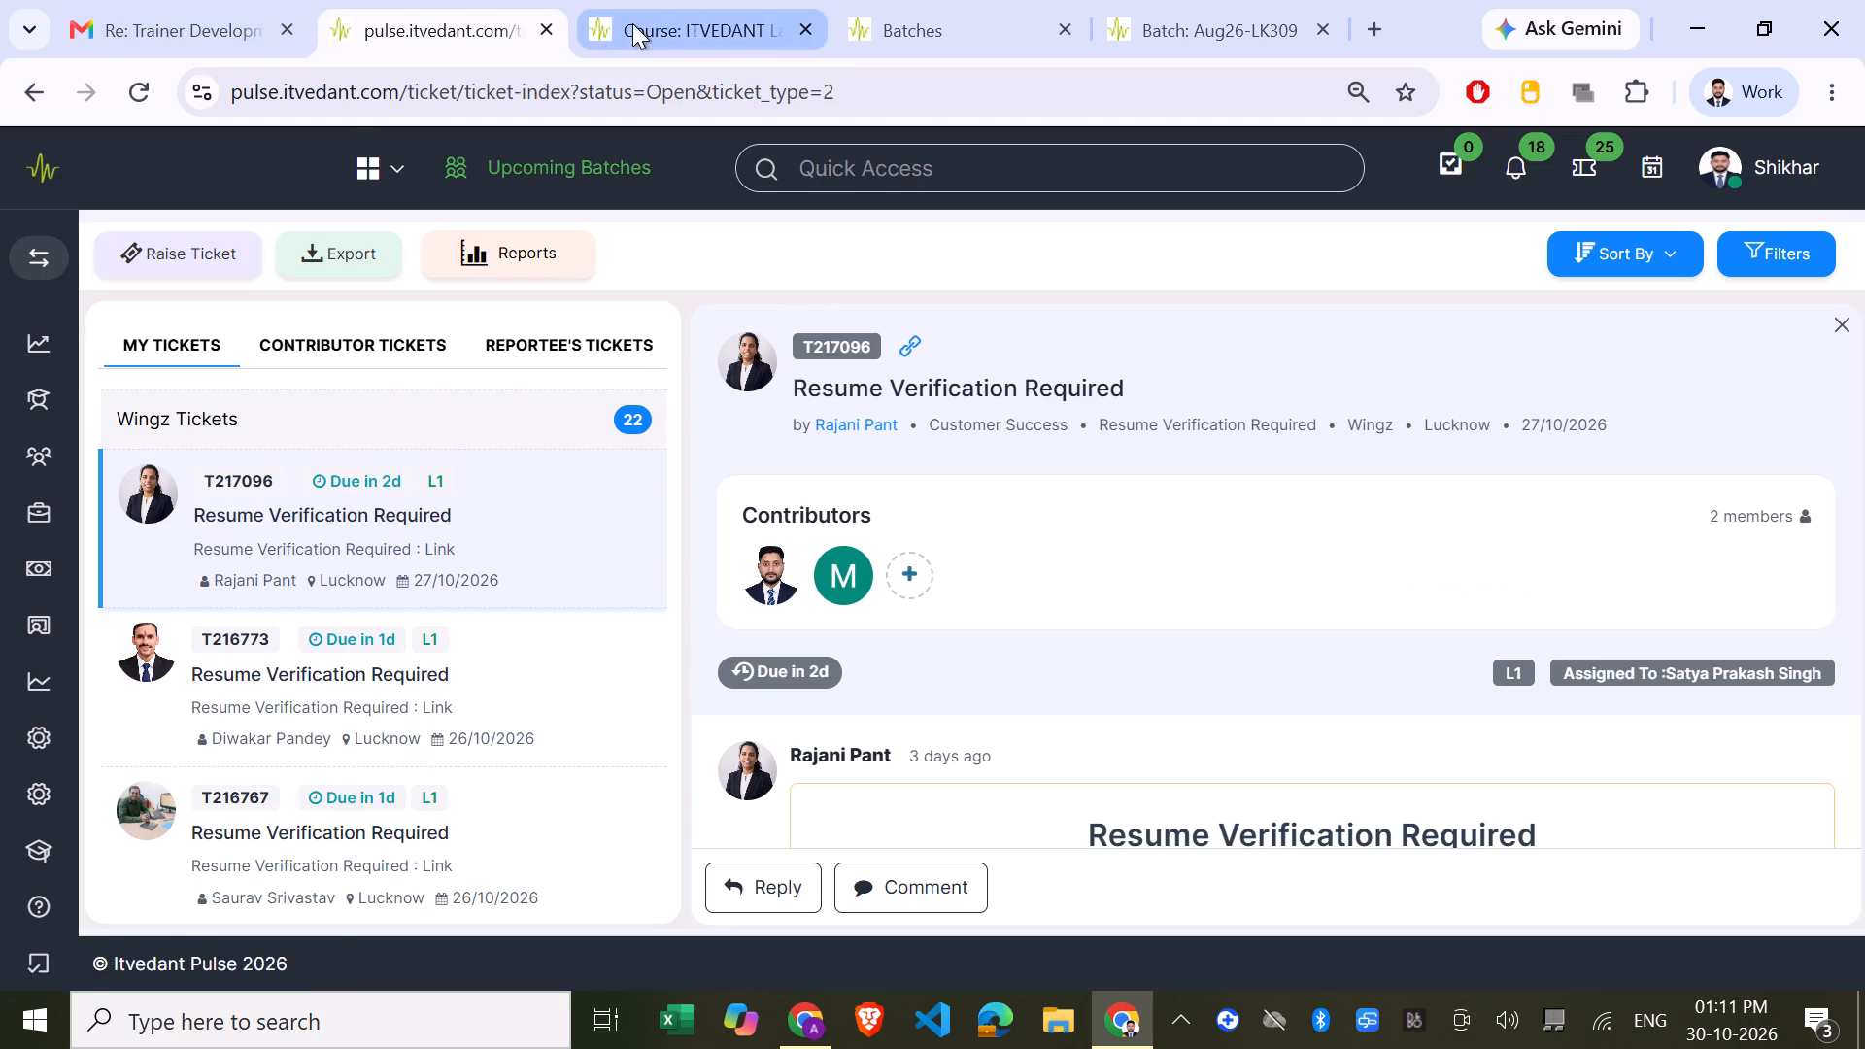
left_click(867, 17)
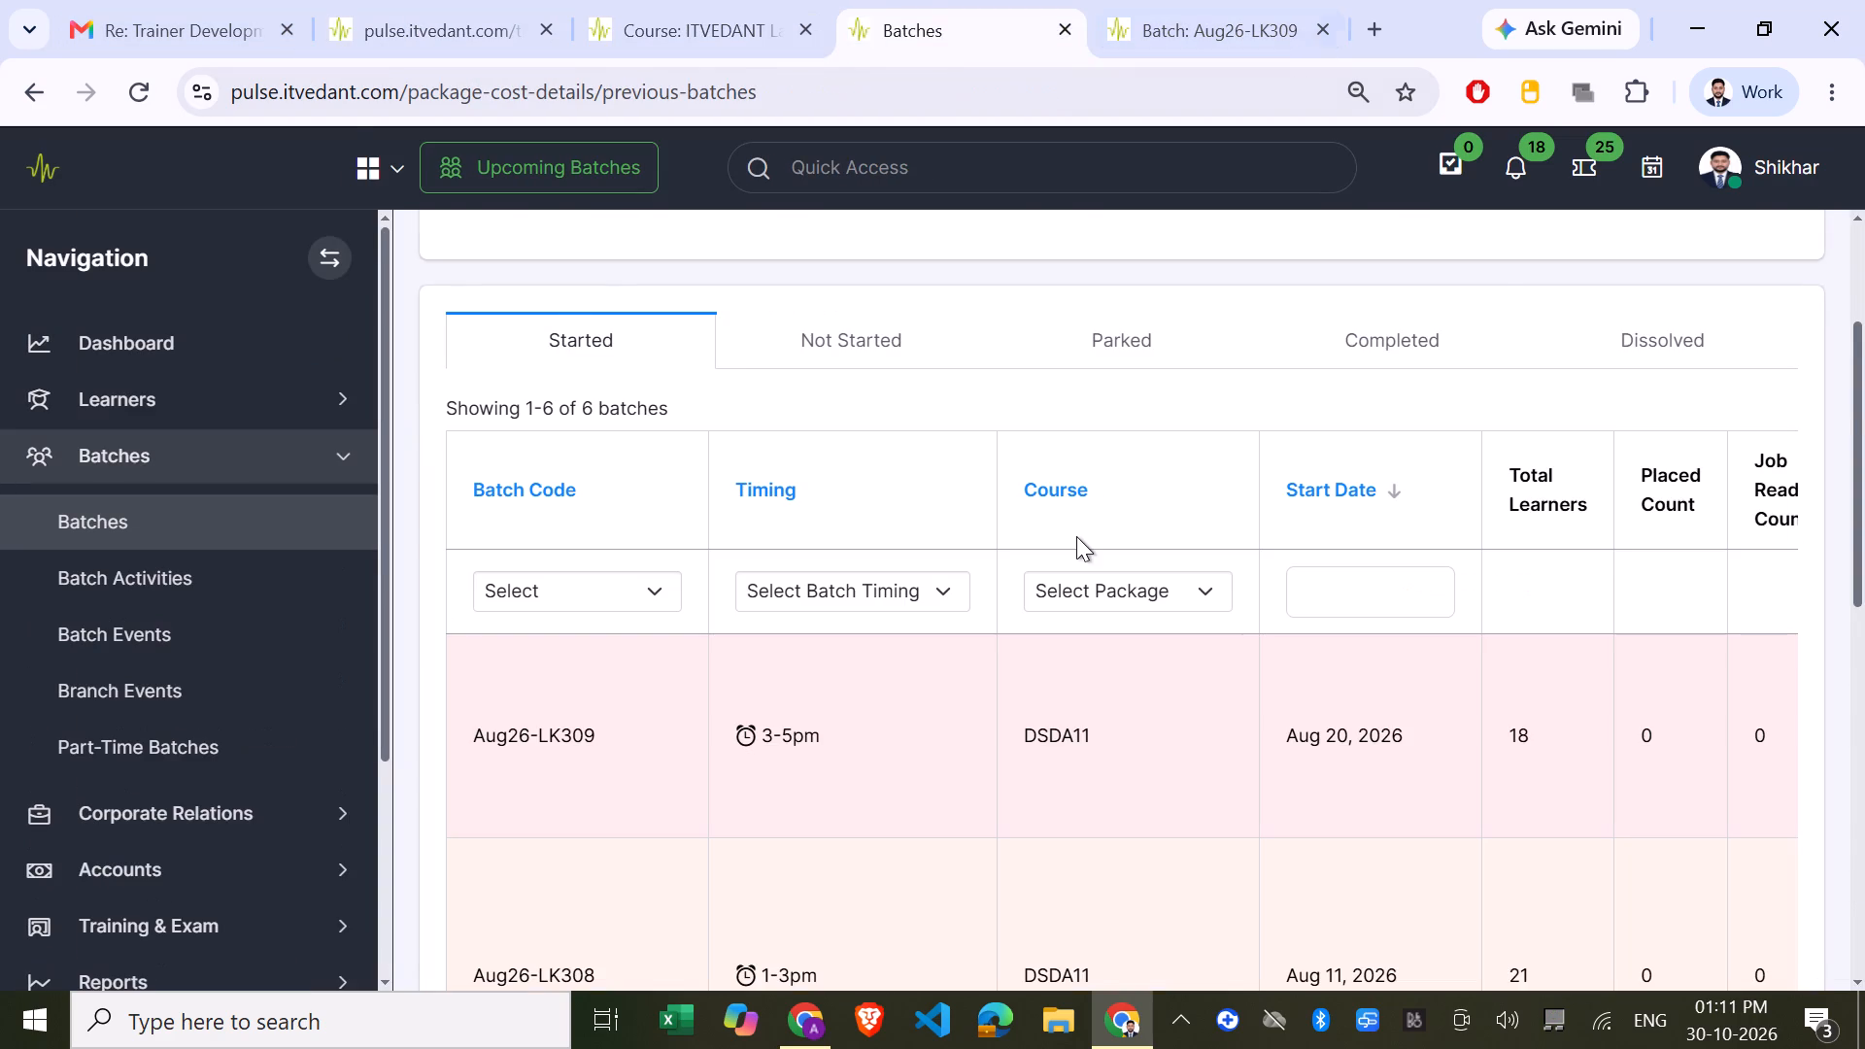
scroll(1076, 536, "down", 6)
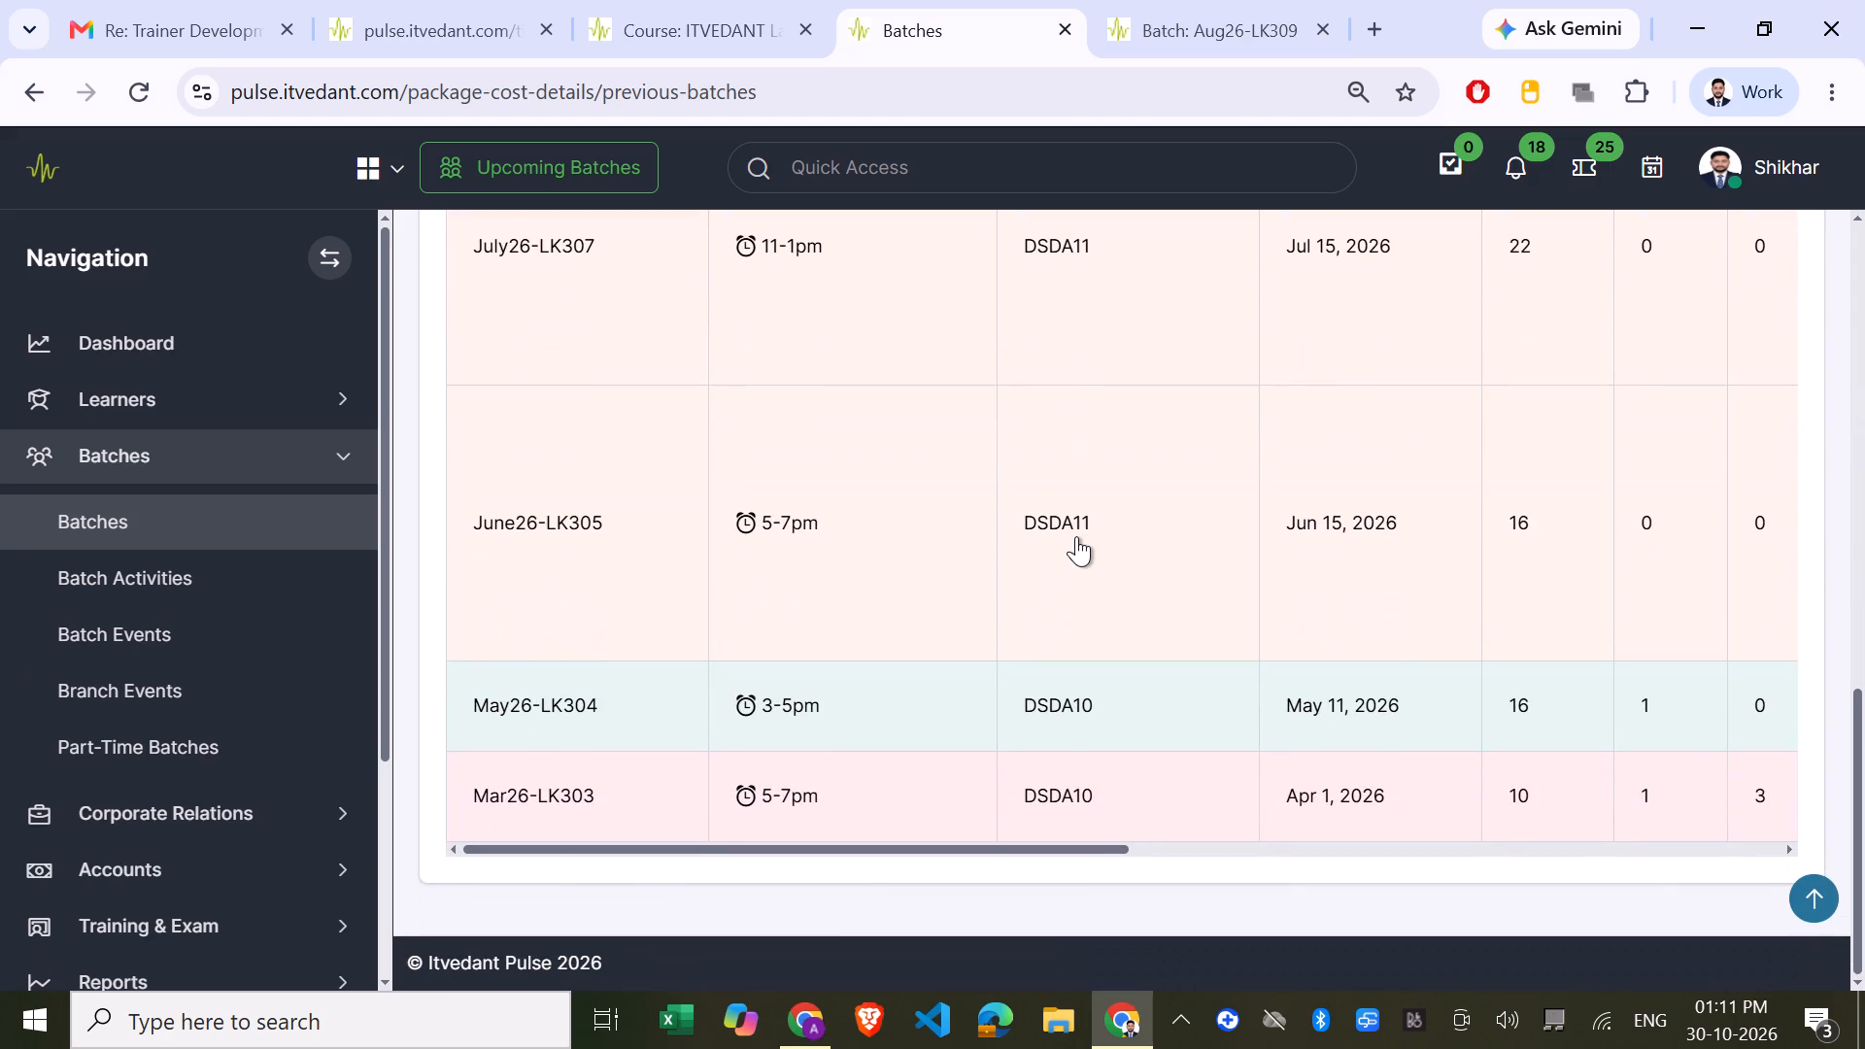
scroll(1076, 536, "up", 4)
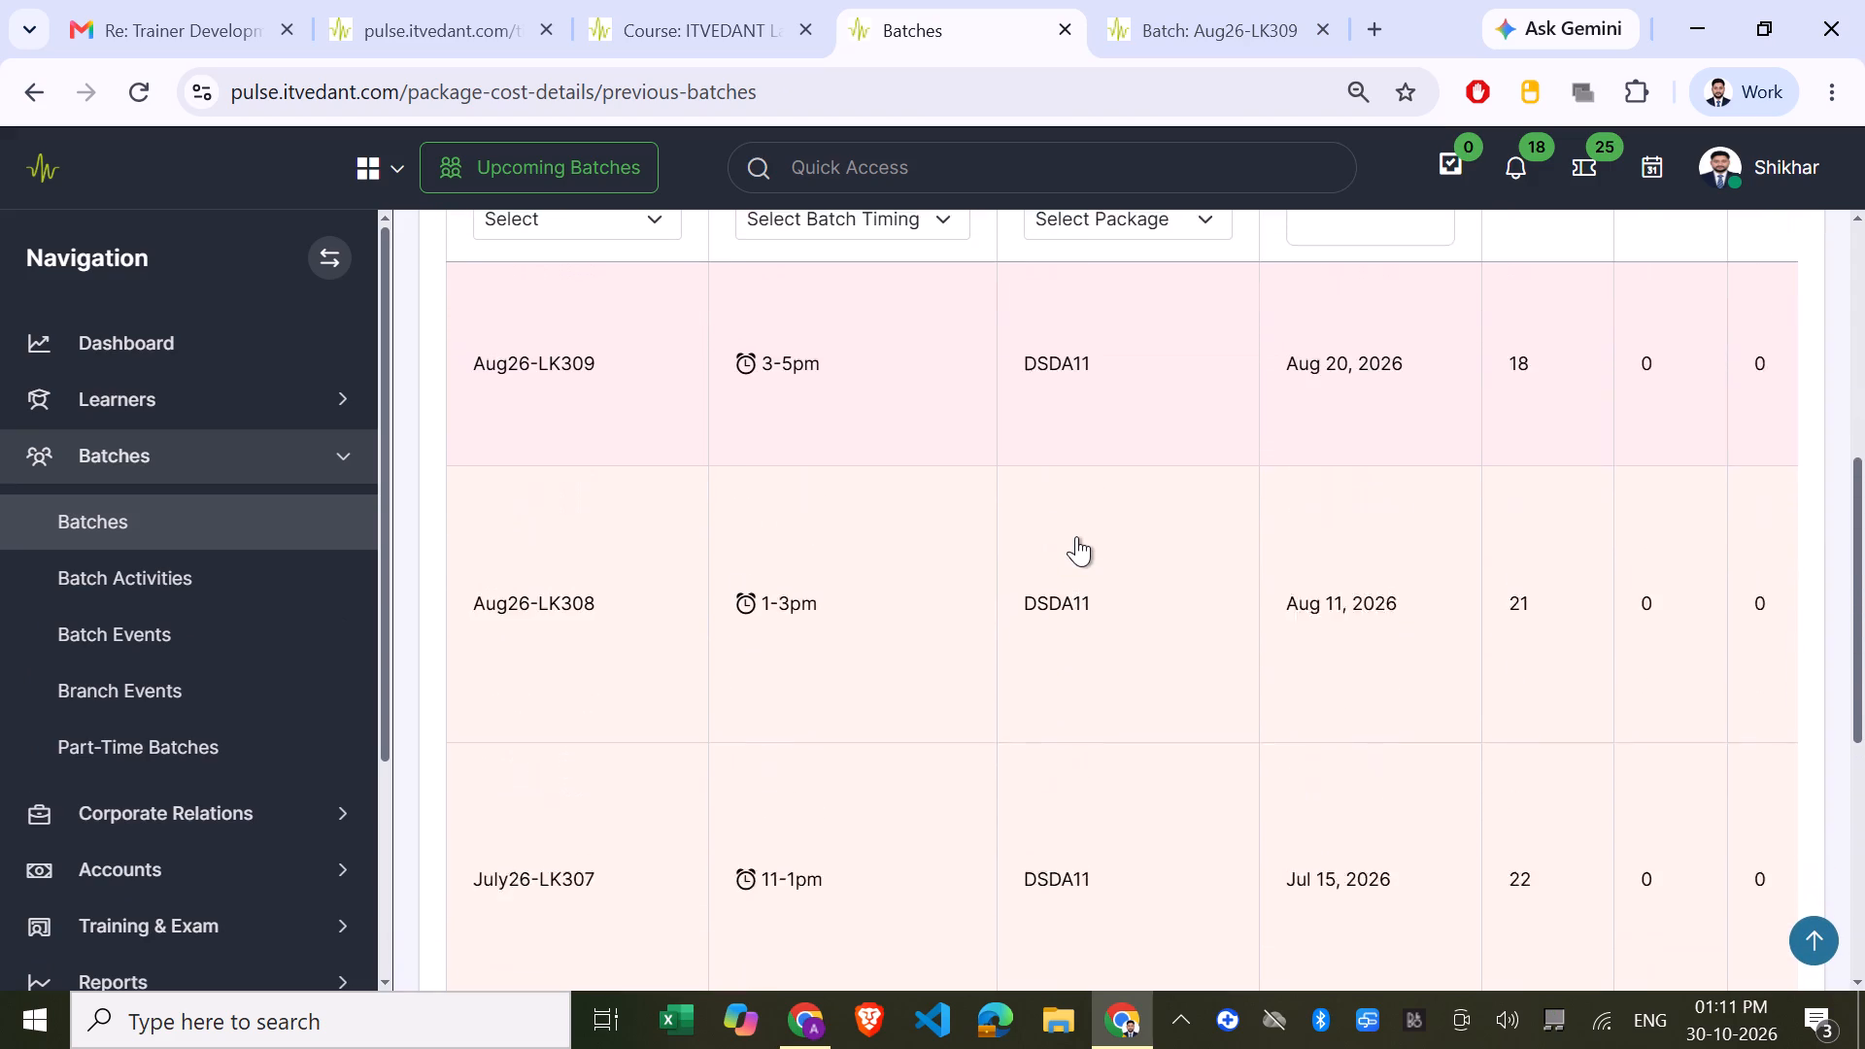
scroll(1076, 536, "up", 1)
left_click(594, 750)
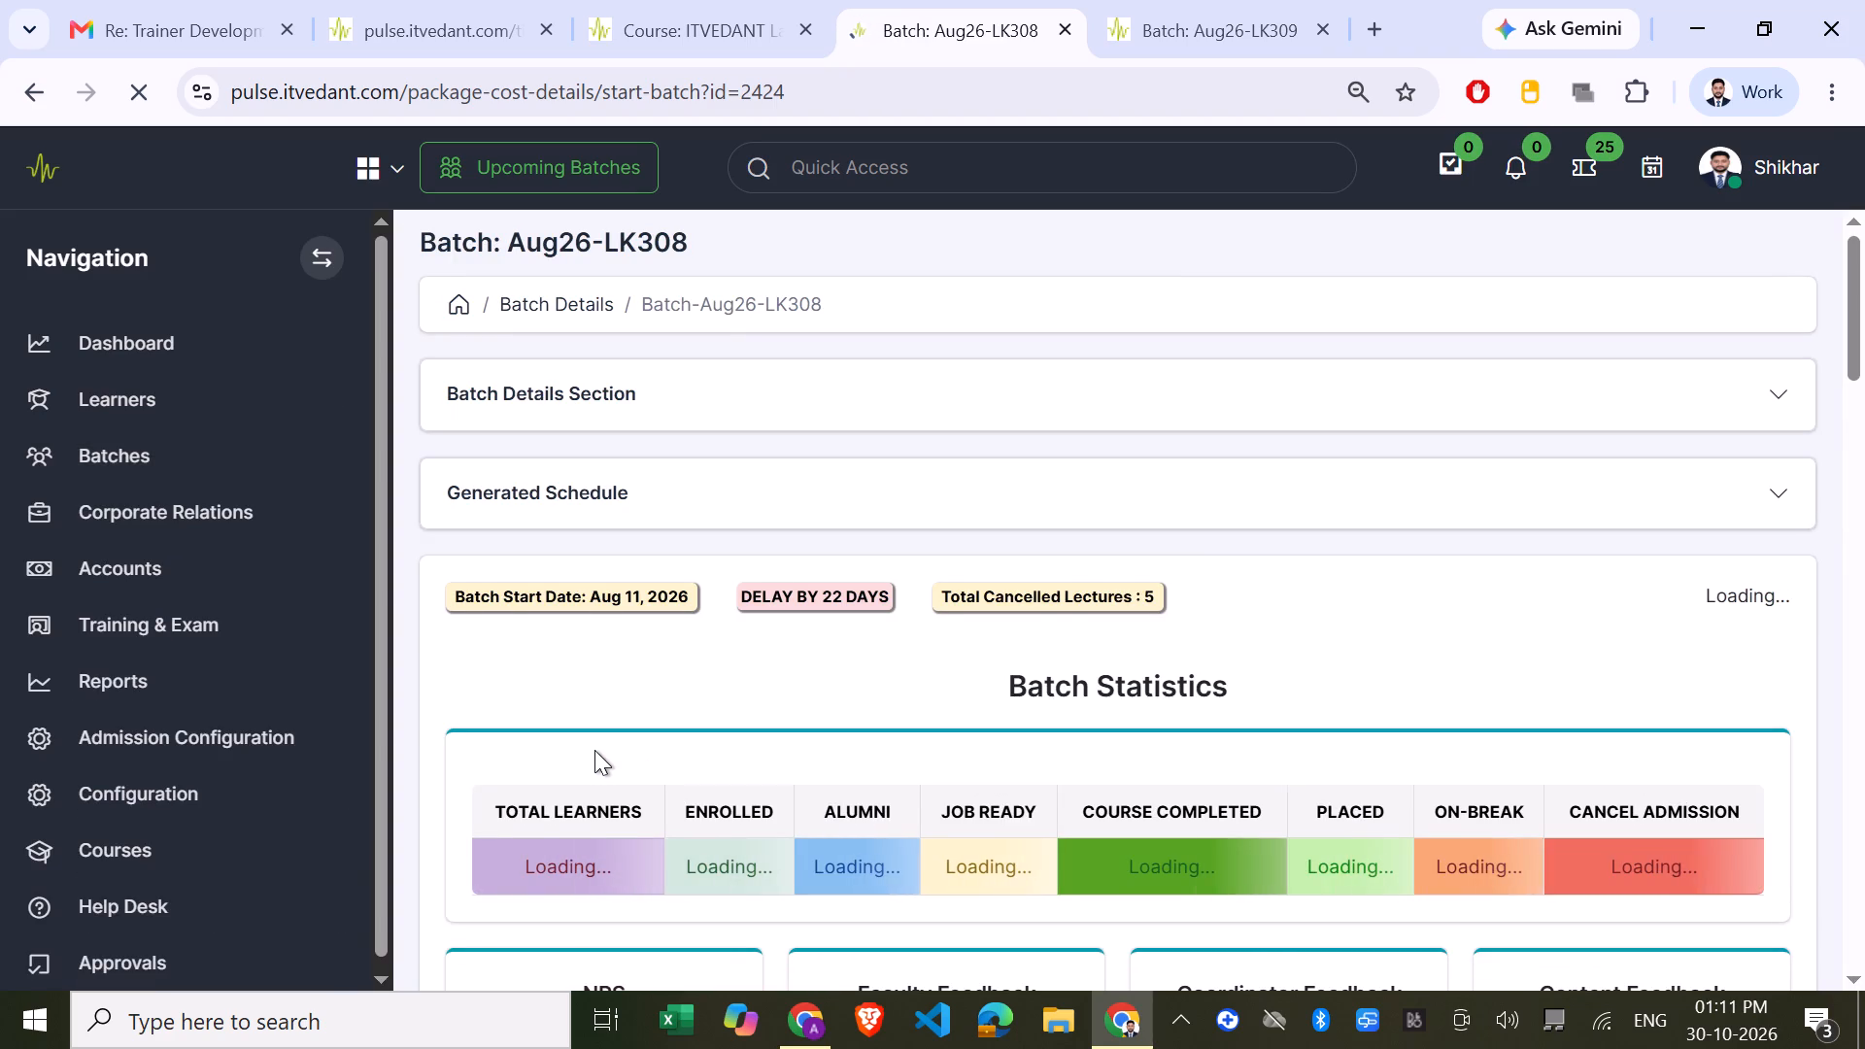
Open the PowerBI 11.0 course from the Aug26-LK308 batch's essential modules.
scroll(594, 750, "down", 5)
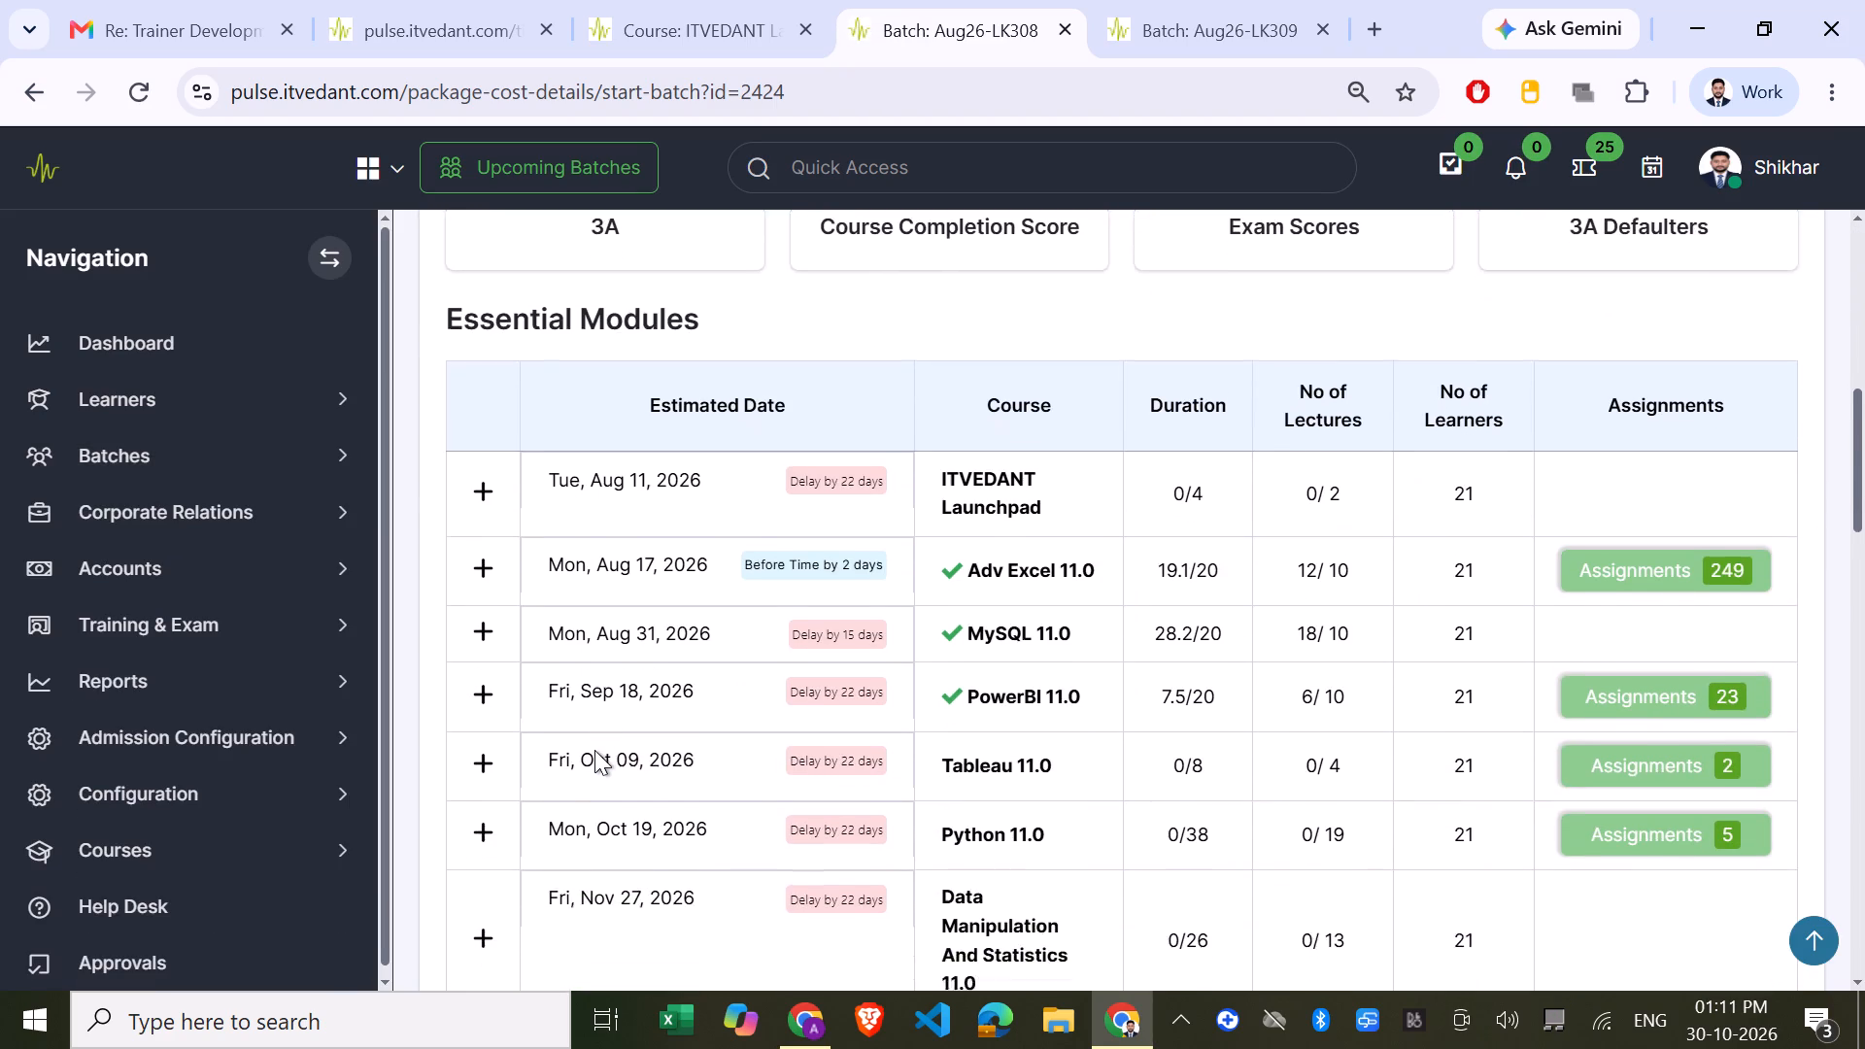
scroll(594, 750, "down", 1)
left_click(1008, 577)
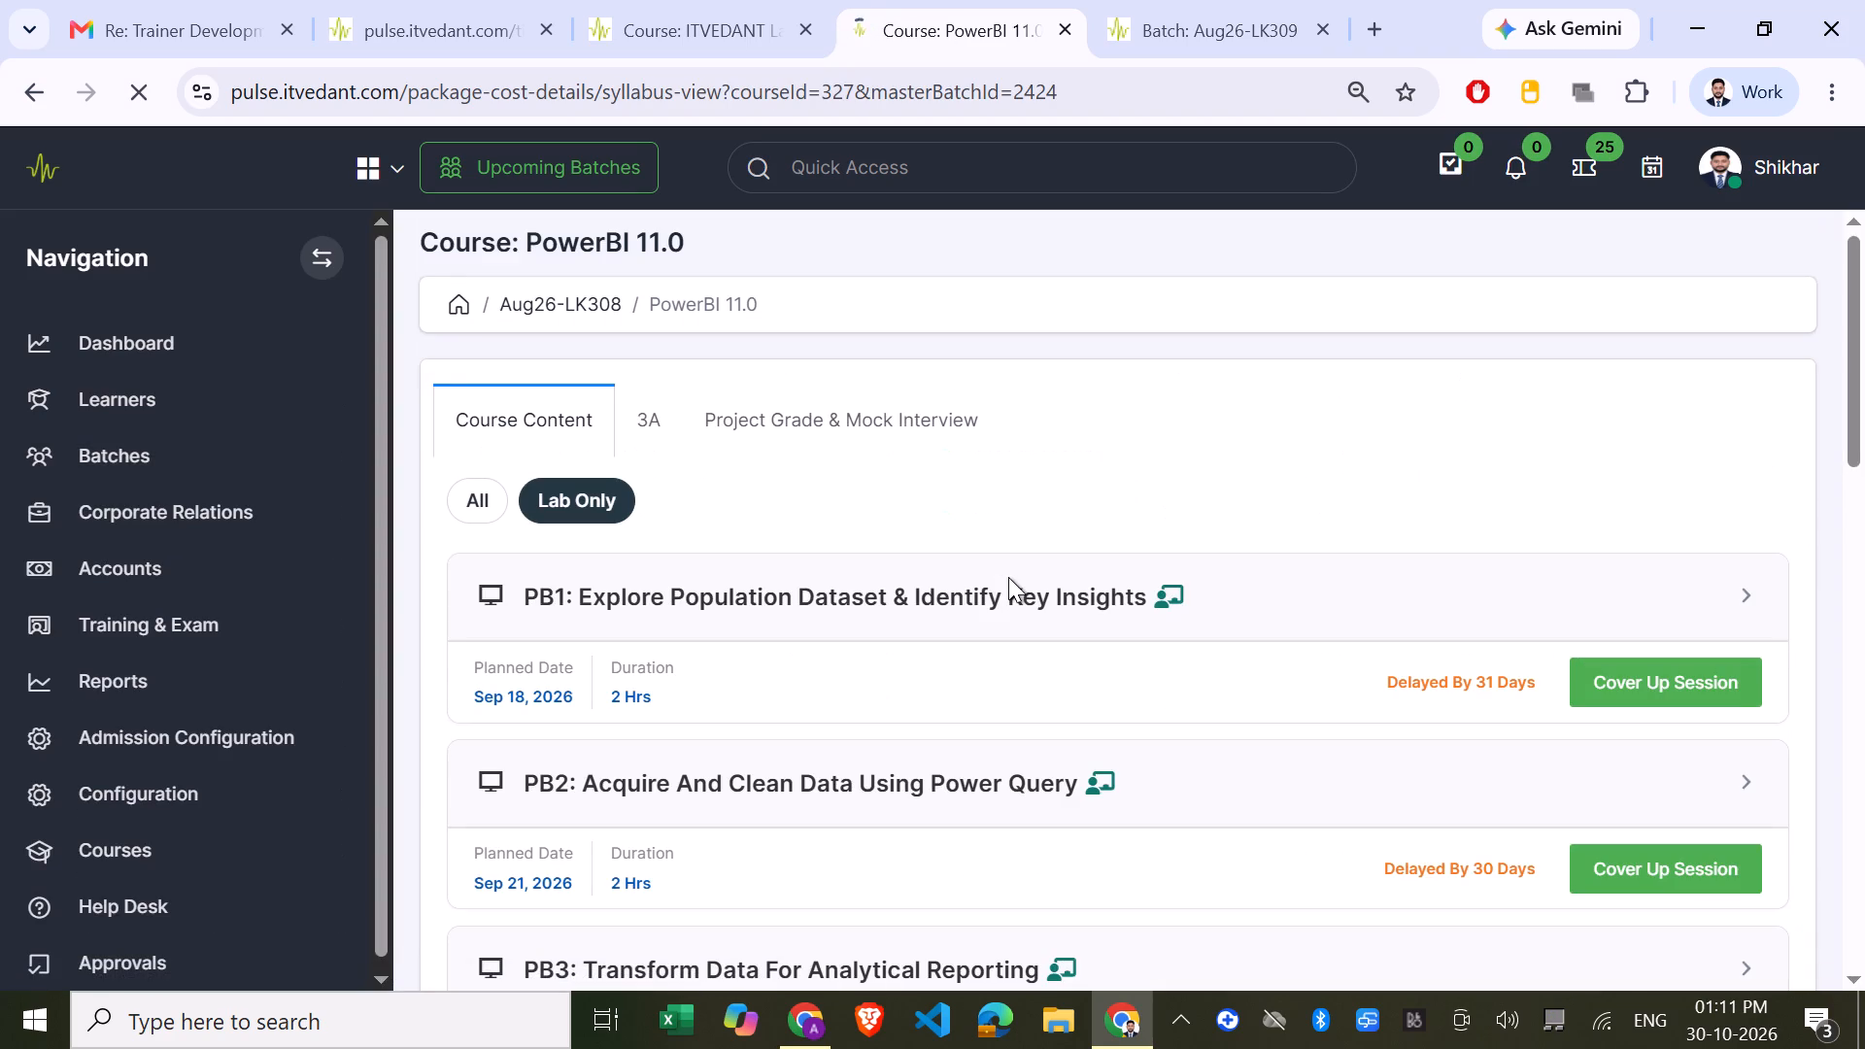
Look through the PowerBI 11.0 sessions of Aug26-LK308, checking which are awaiting cover-up and which can still be started.
scroll(1343, 604, "down", 3)
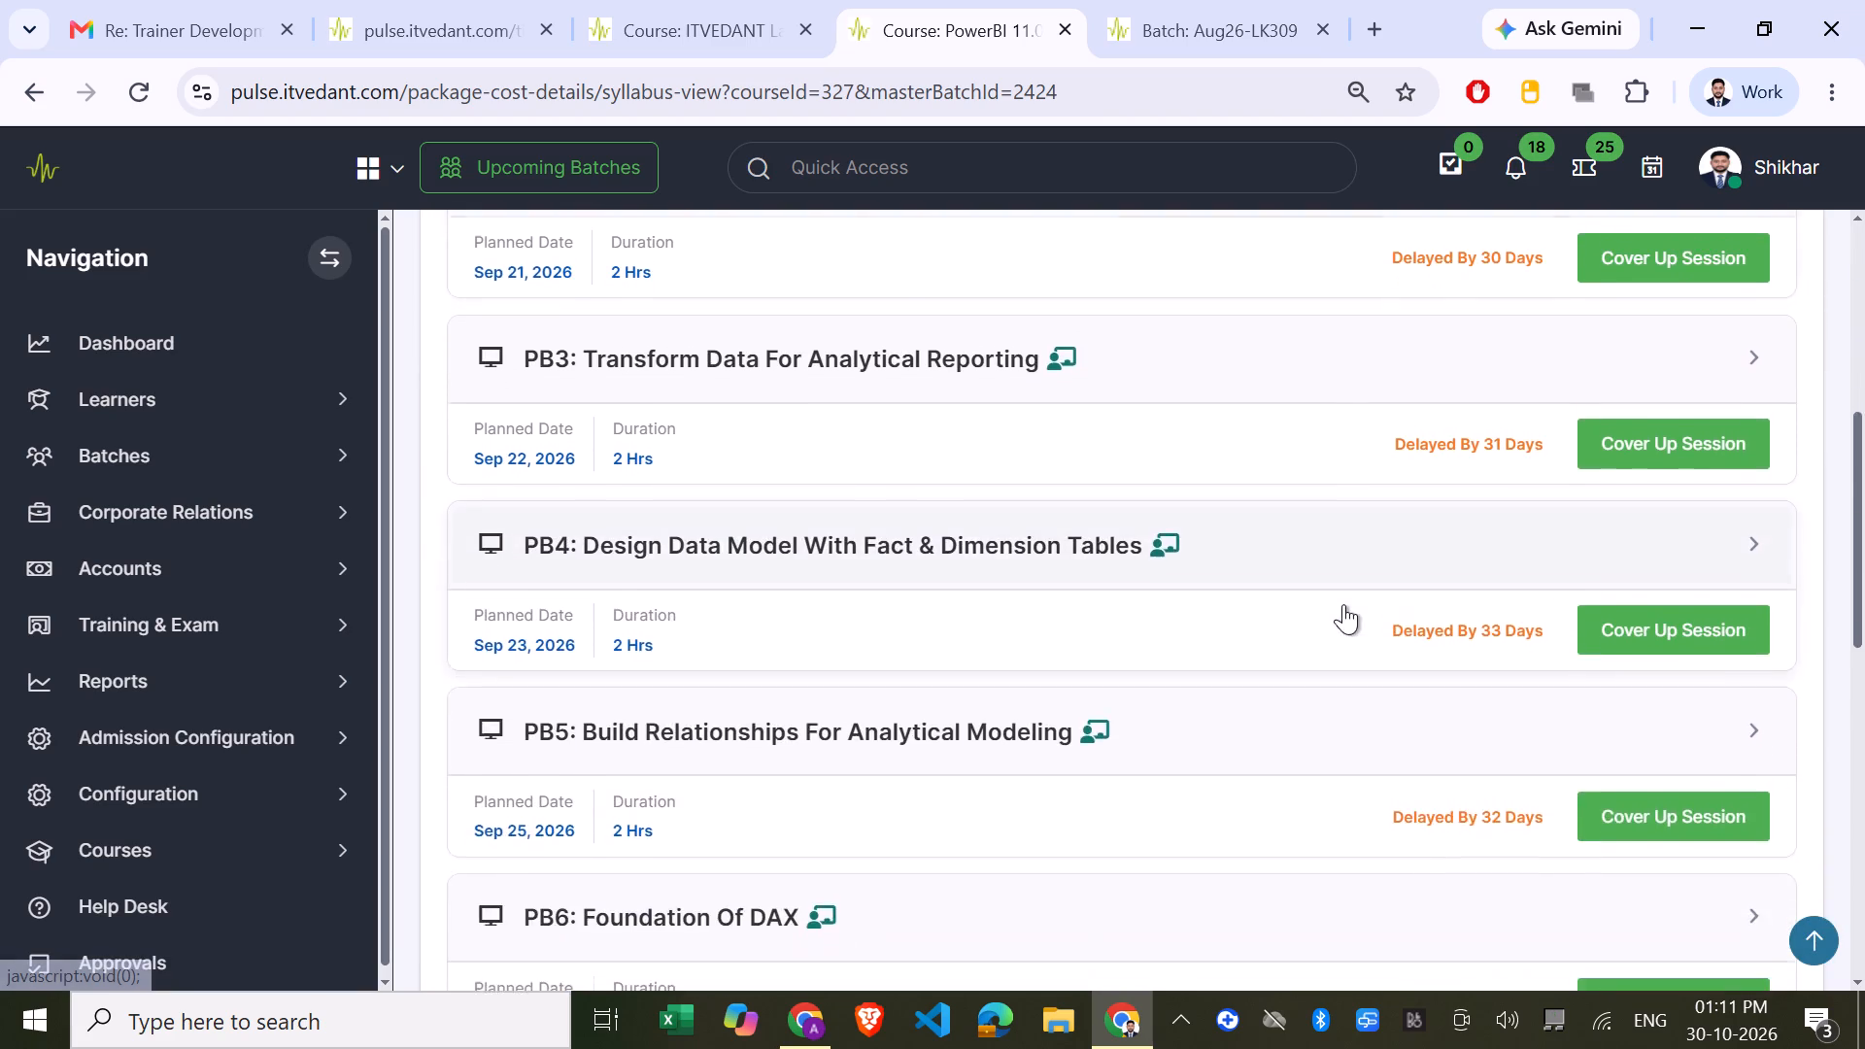
scroll(1343, 604, "down", 5)
scroll(1343, 604, "up", 2)
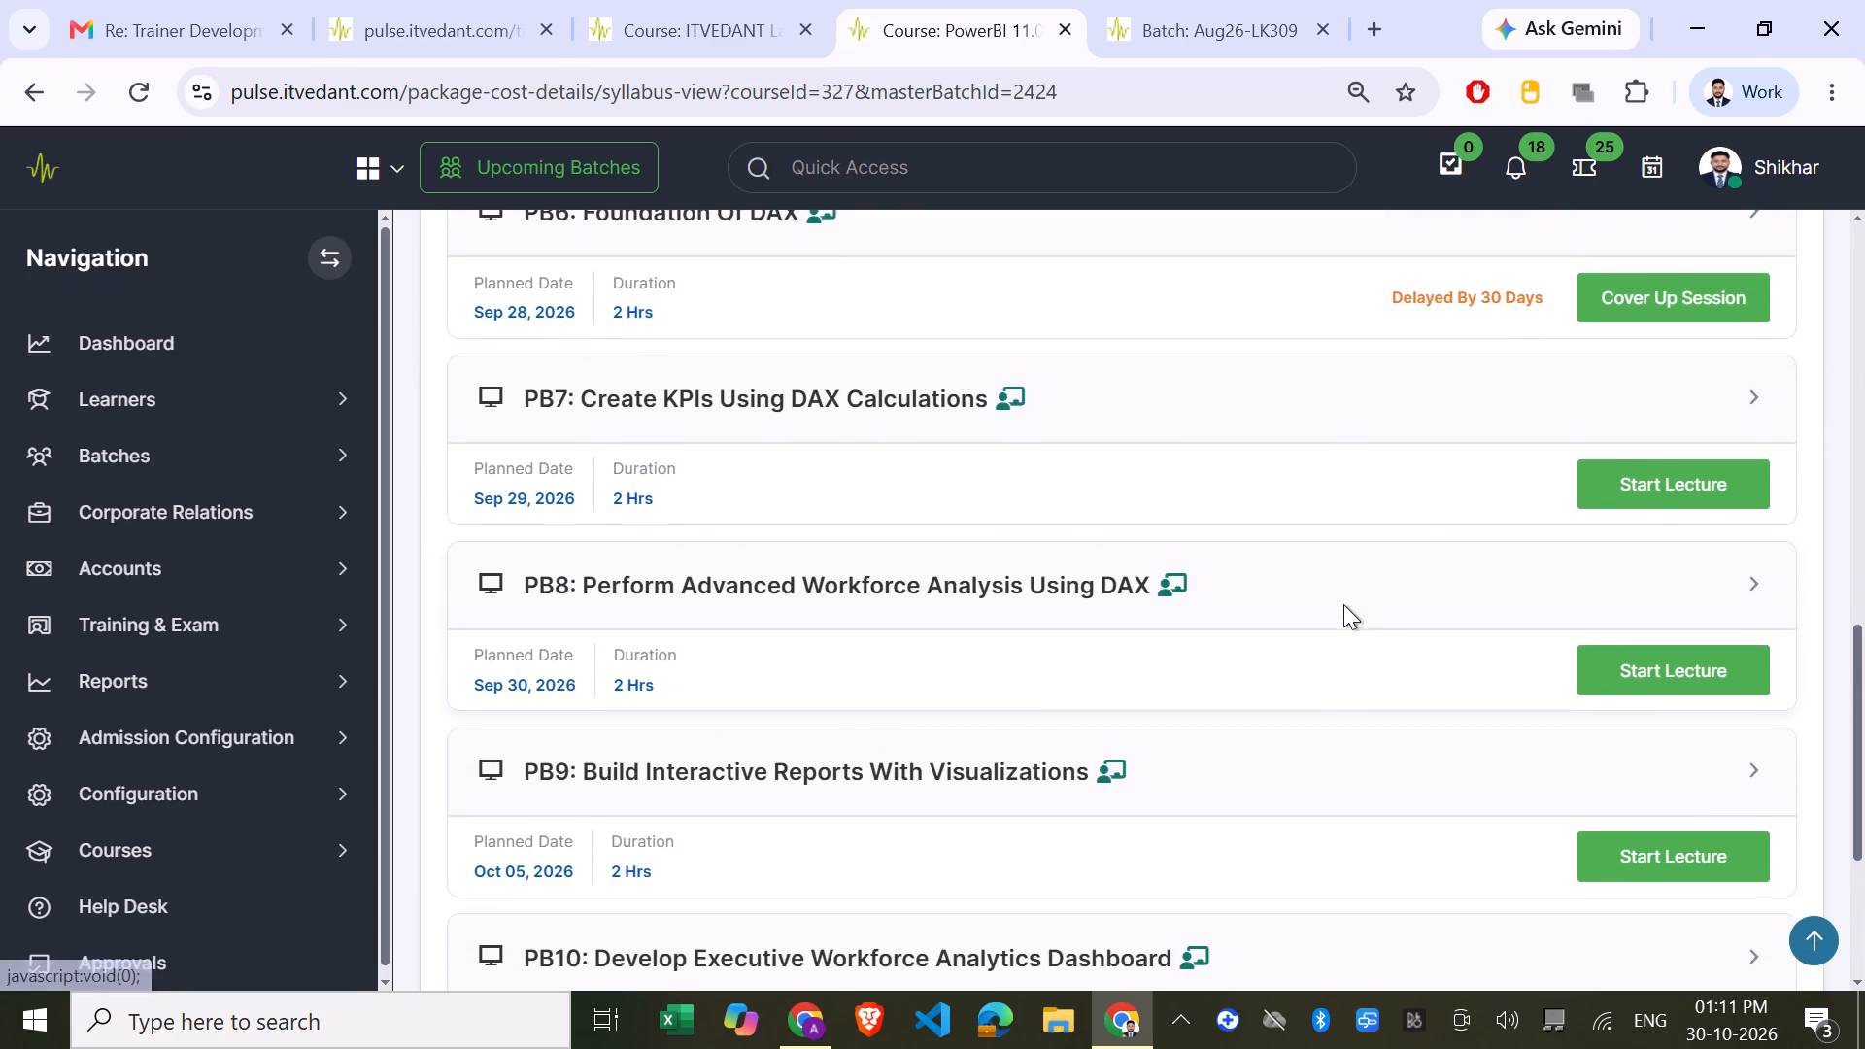
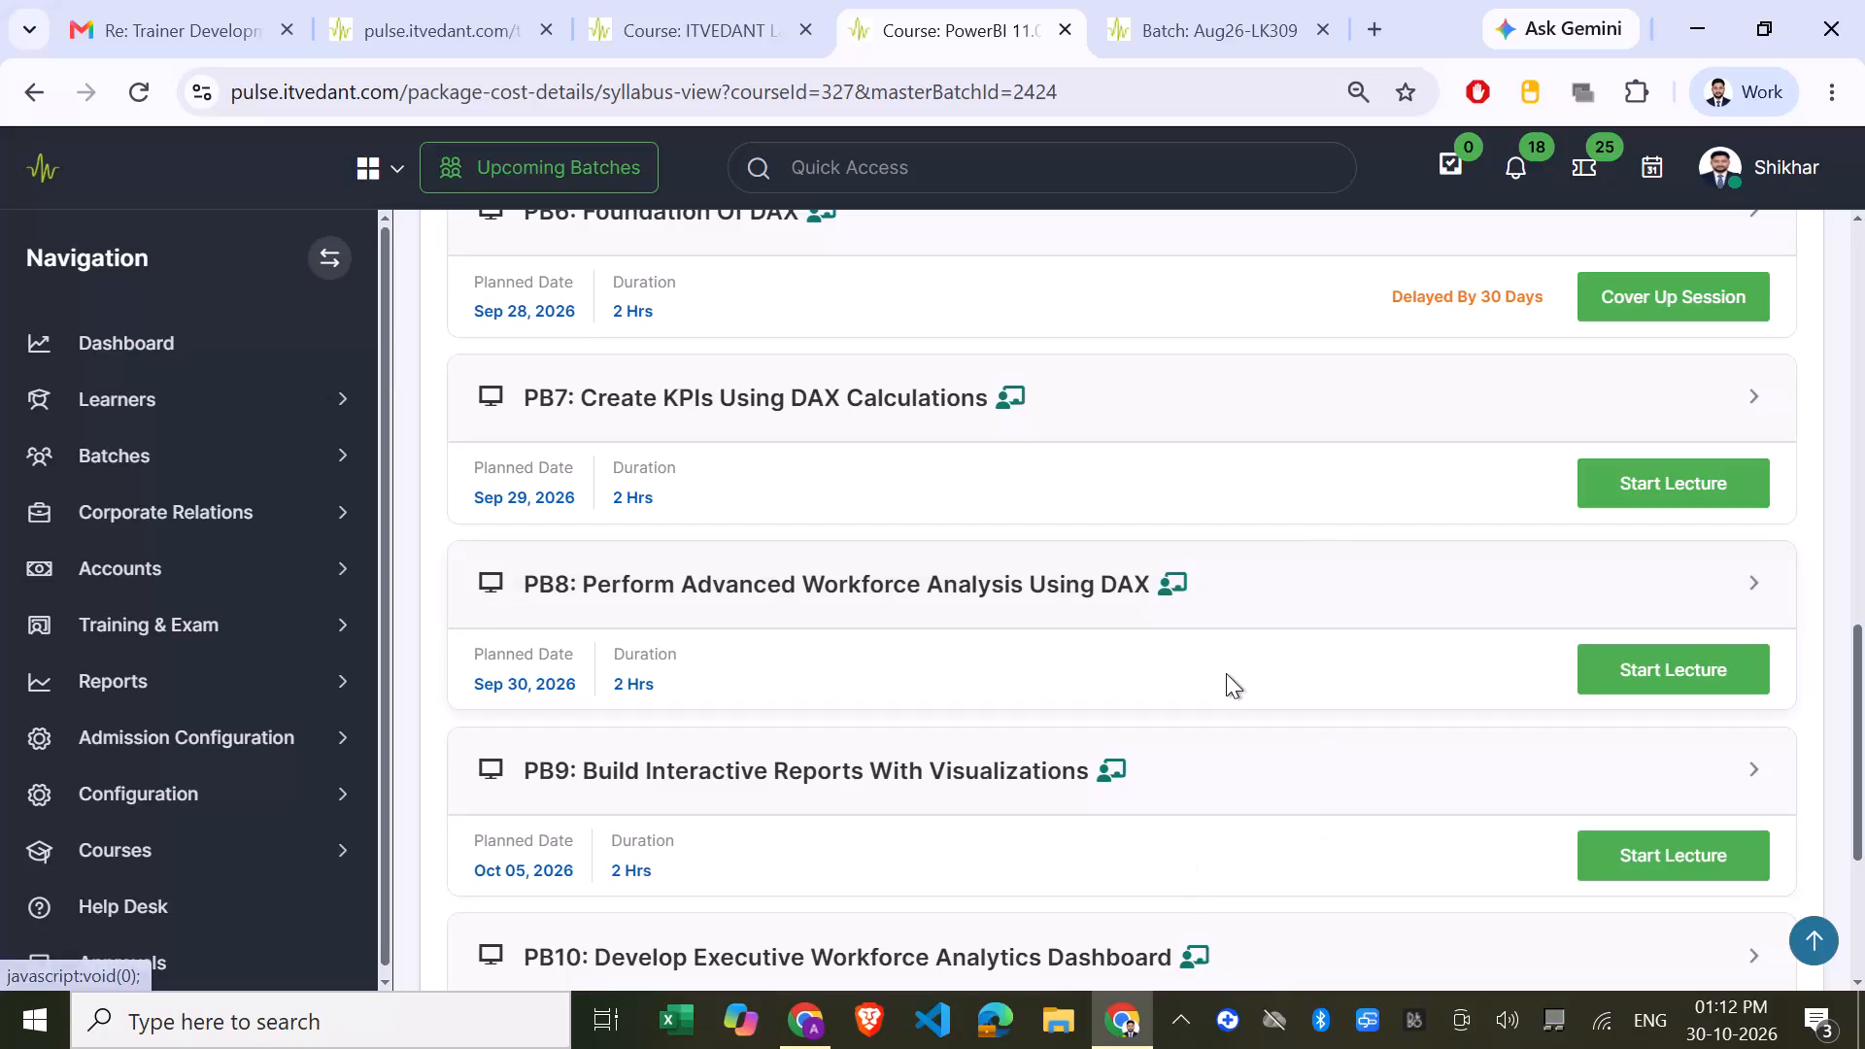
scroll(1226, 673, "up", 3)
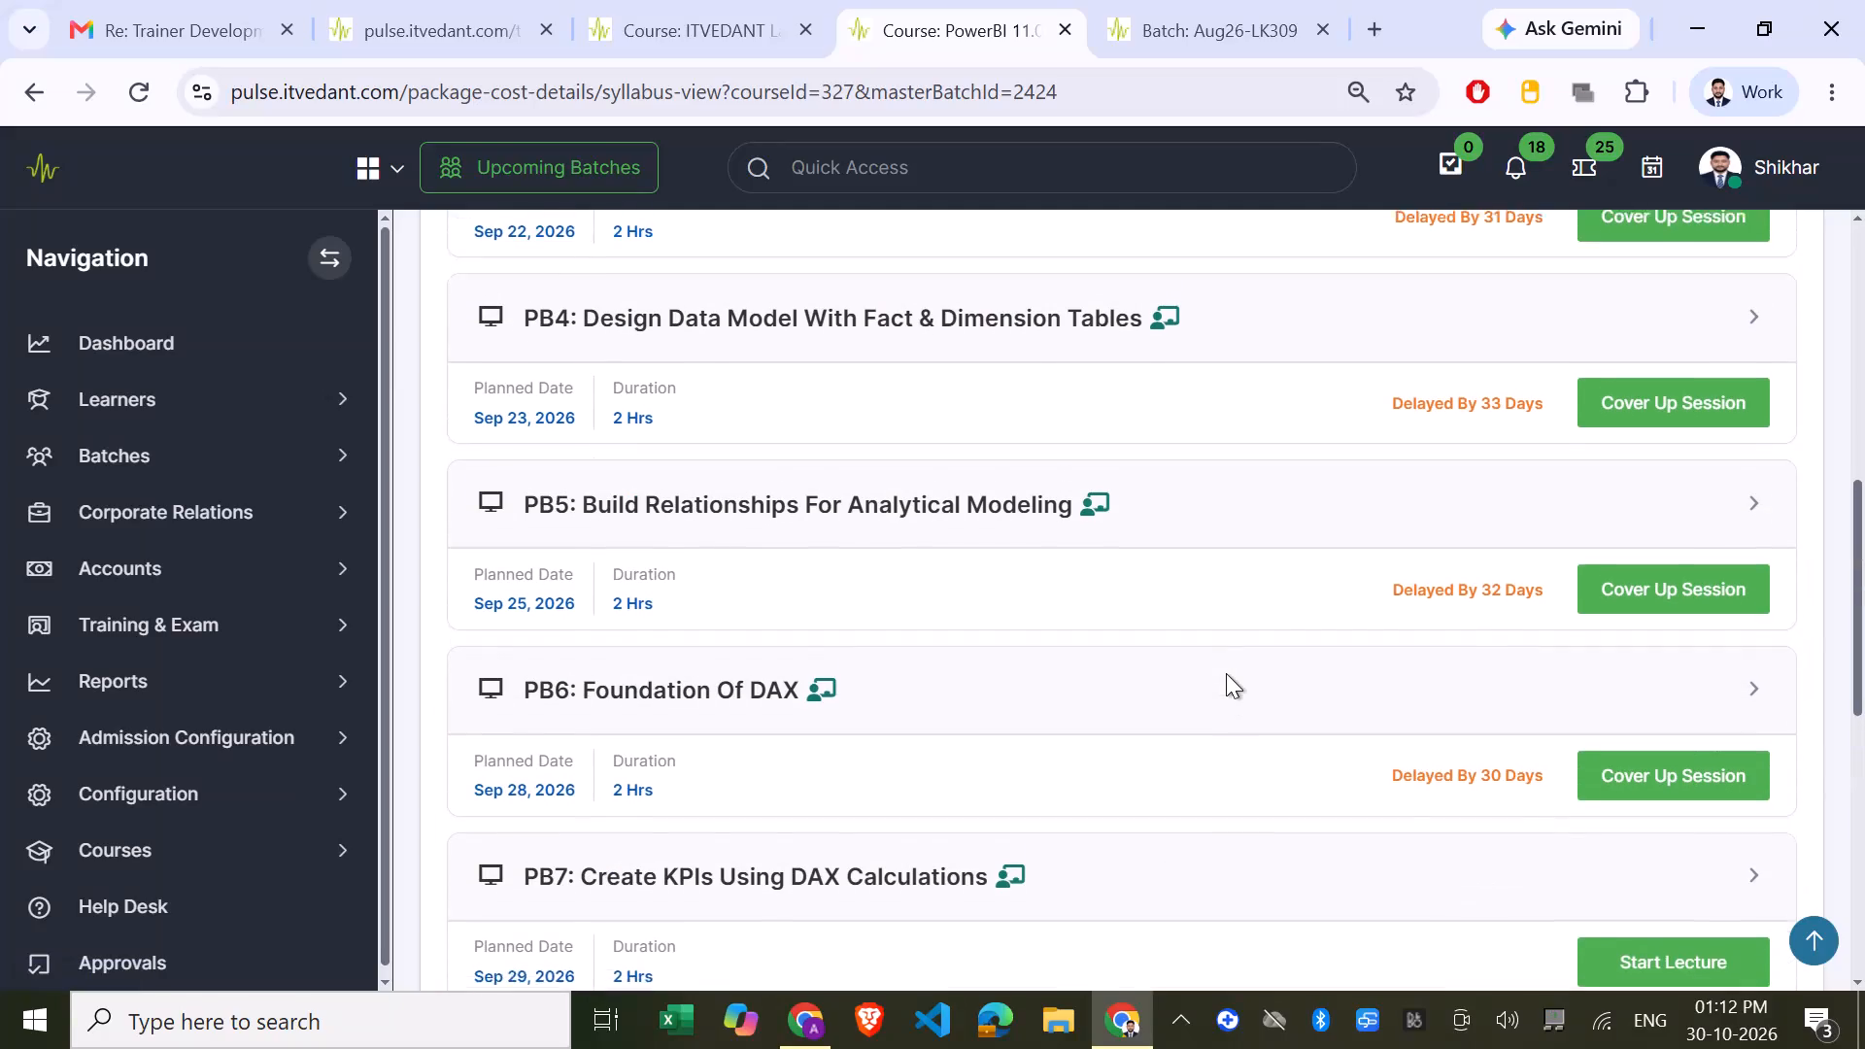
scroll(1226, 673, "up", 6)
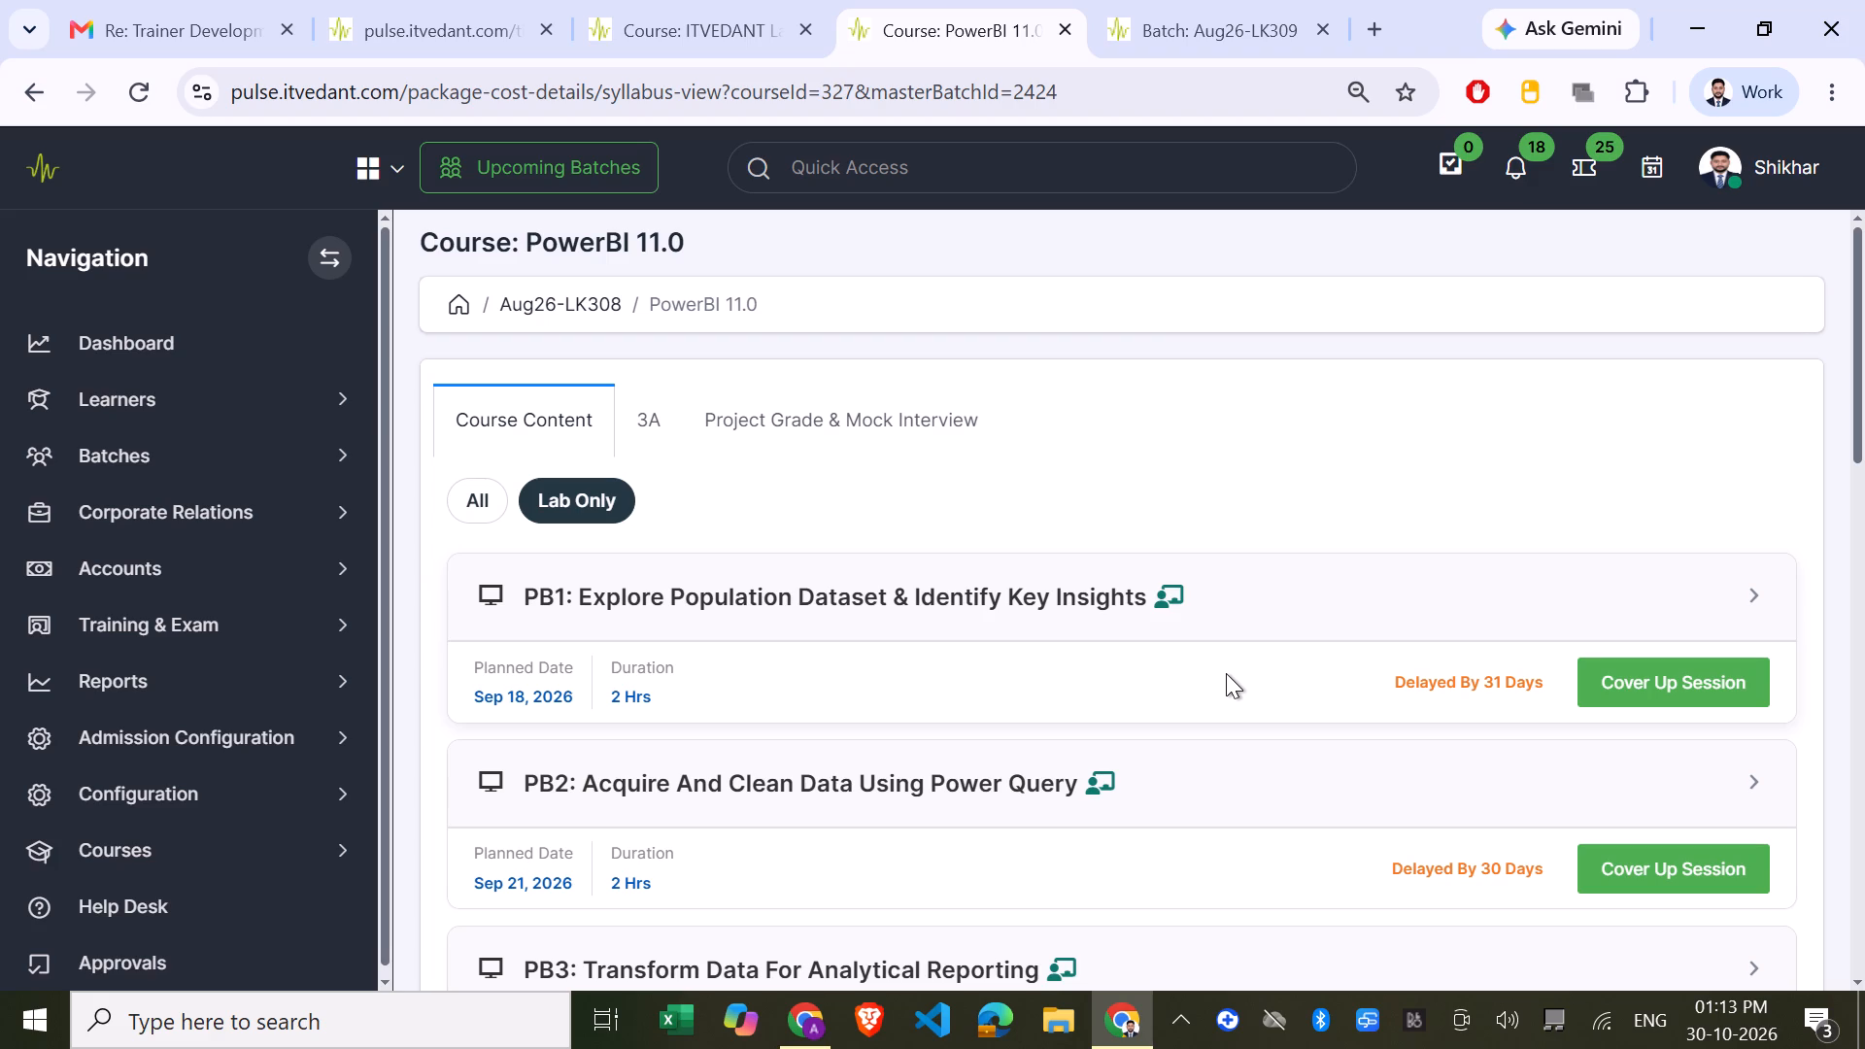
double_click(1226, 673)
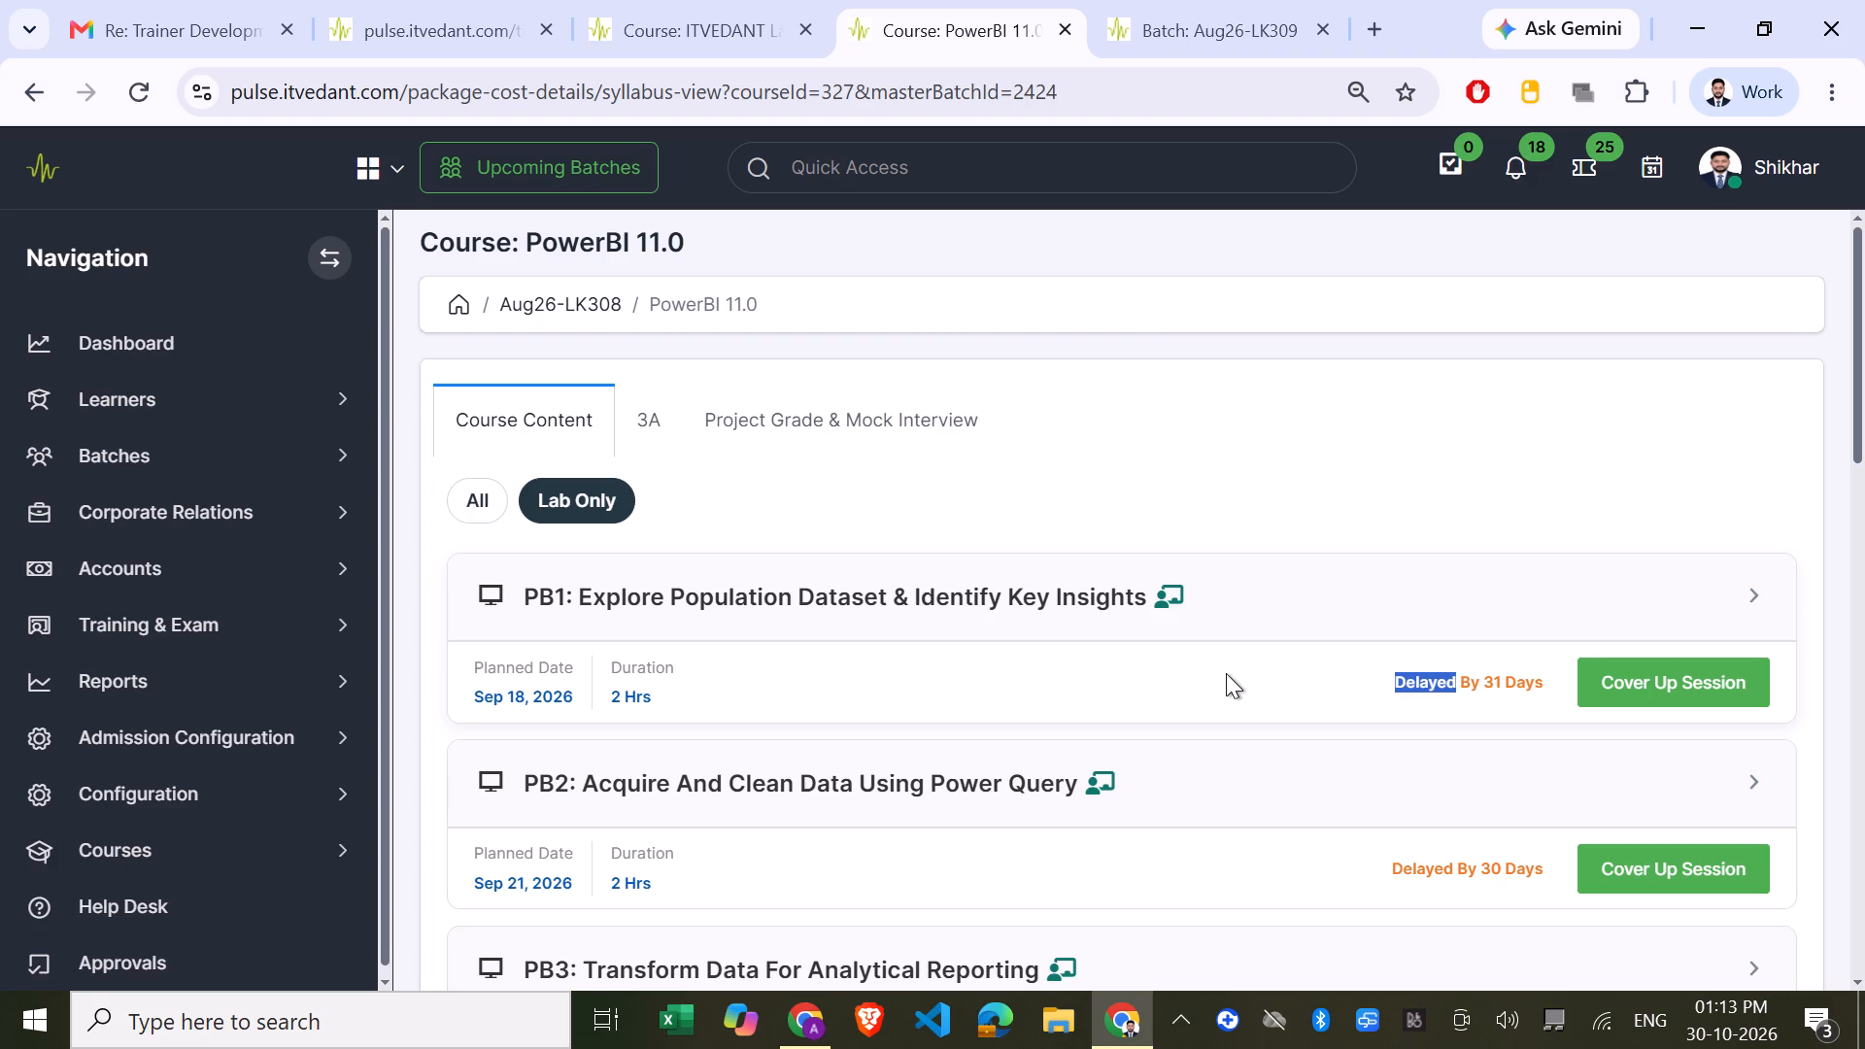
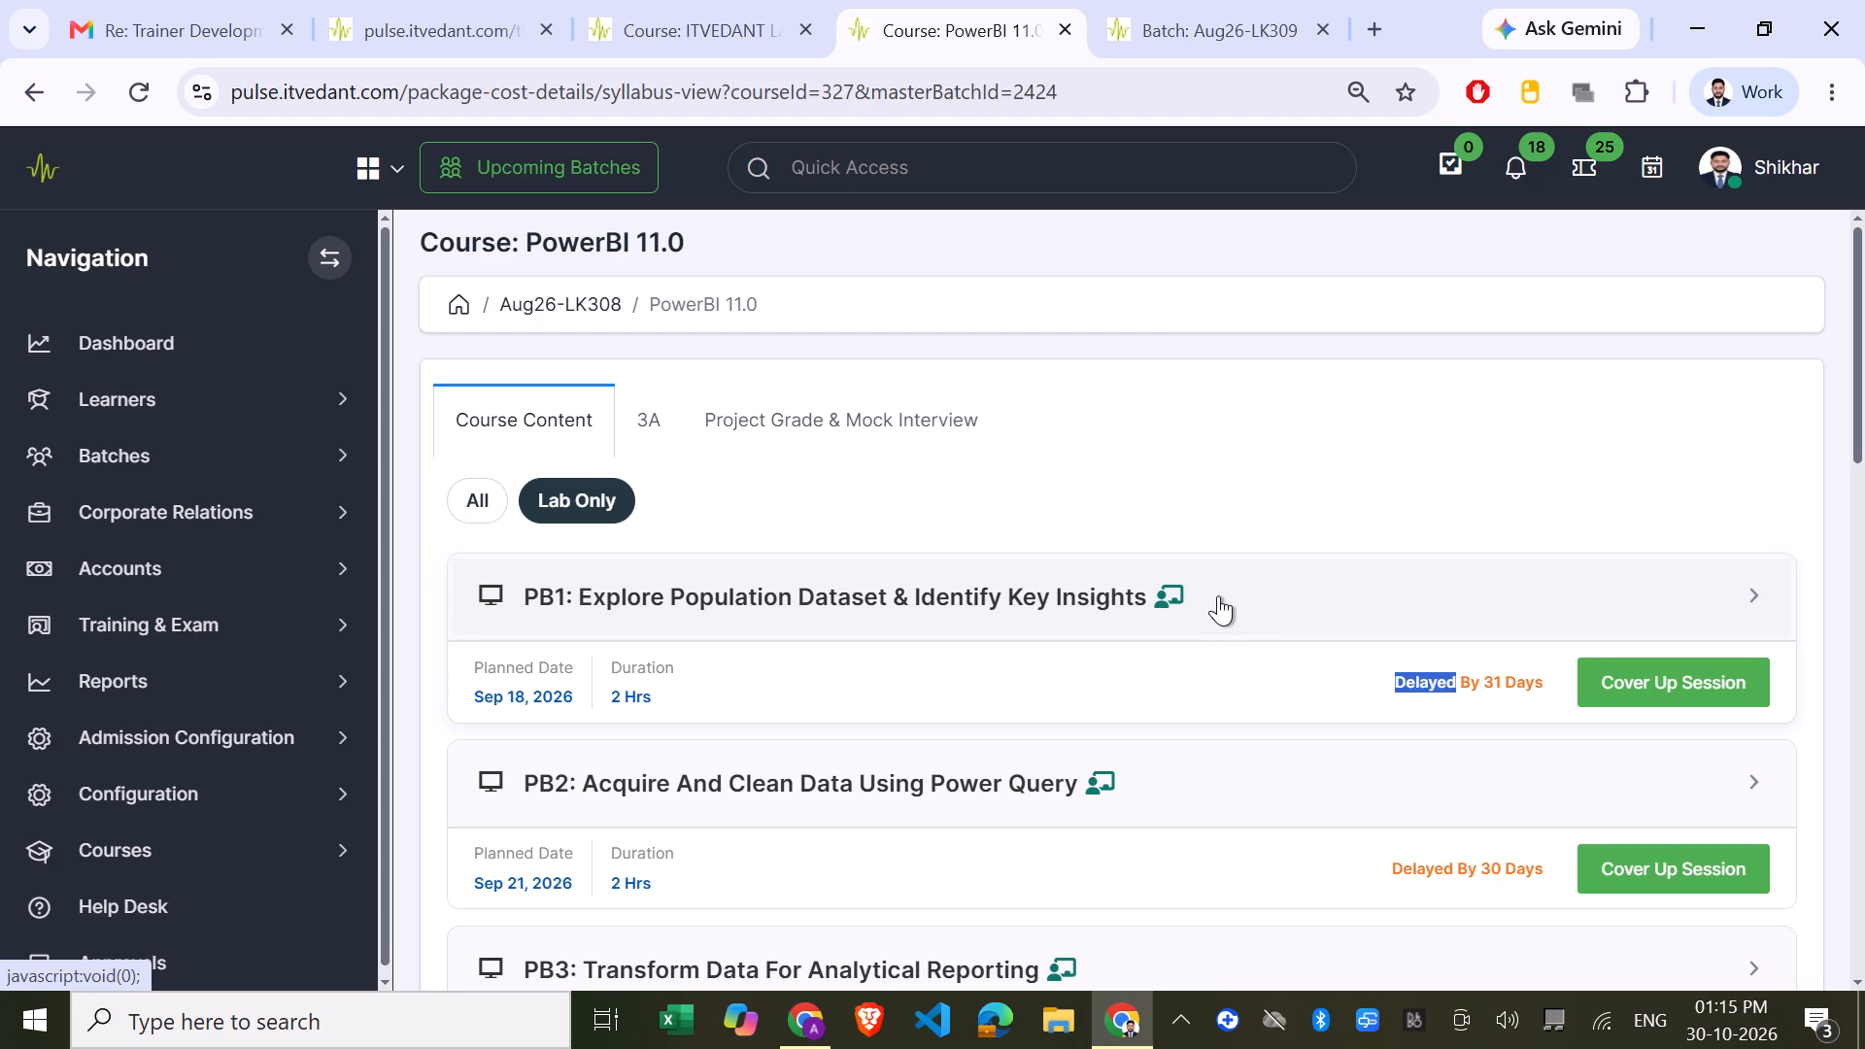
Open the live classroom access settings for starting the lecture PB7: Create KPIs Using DAX Calculations.
scroll(1539, 687, "down", 7)
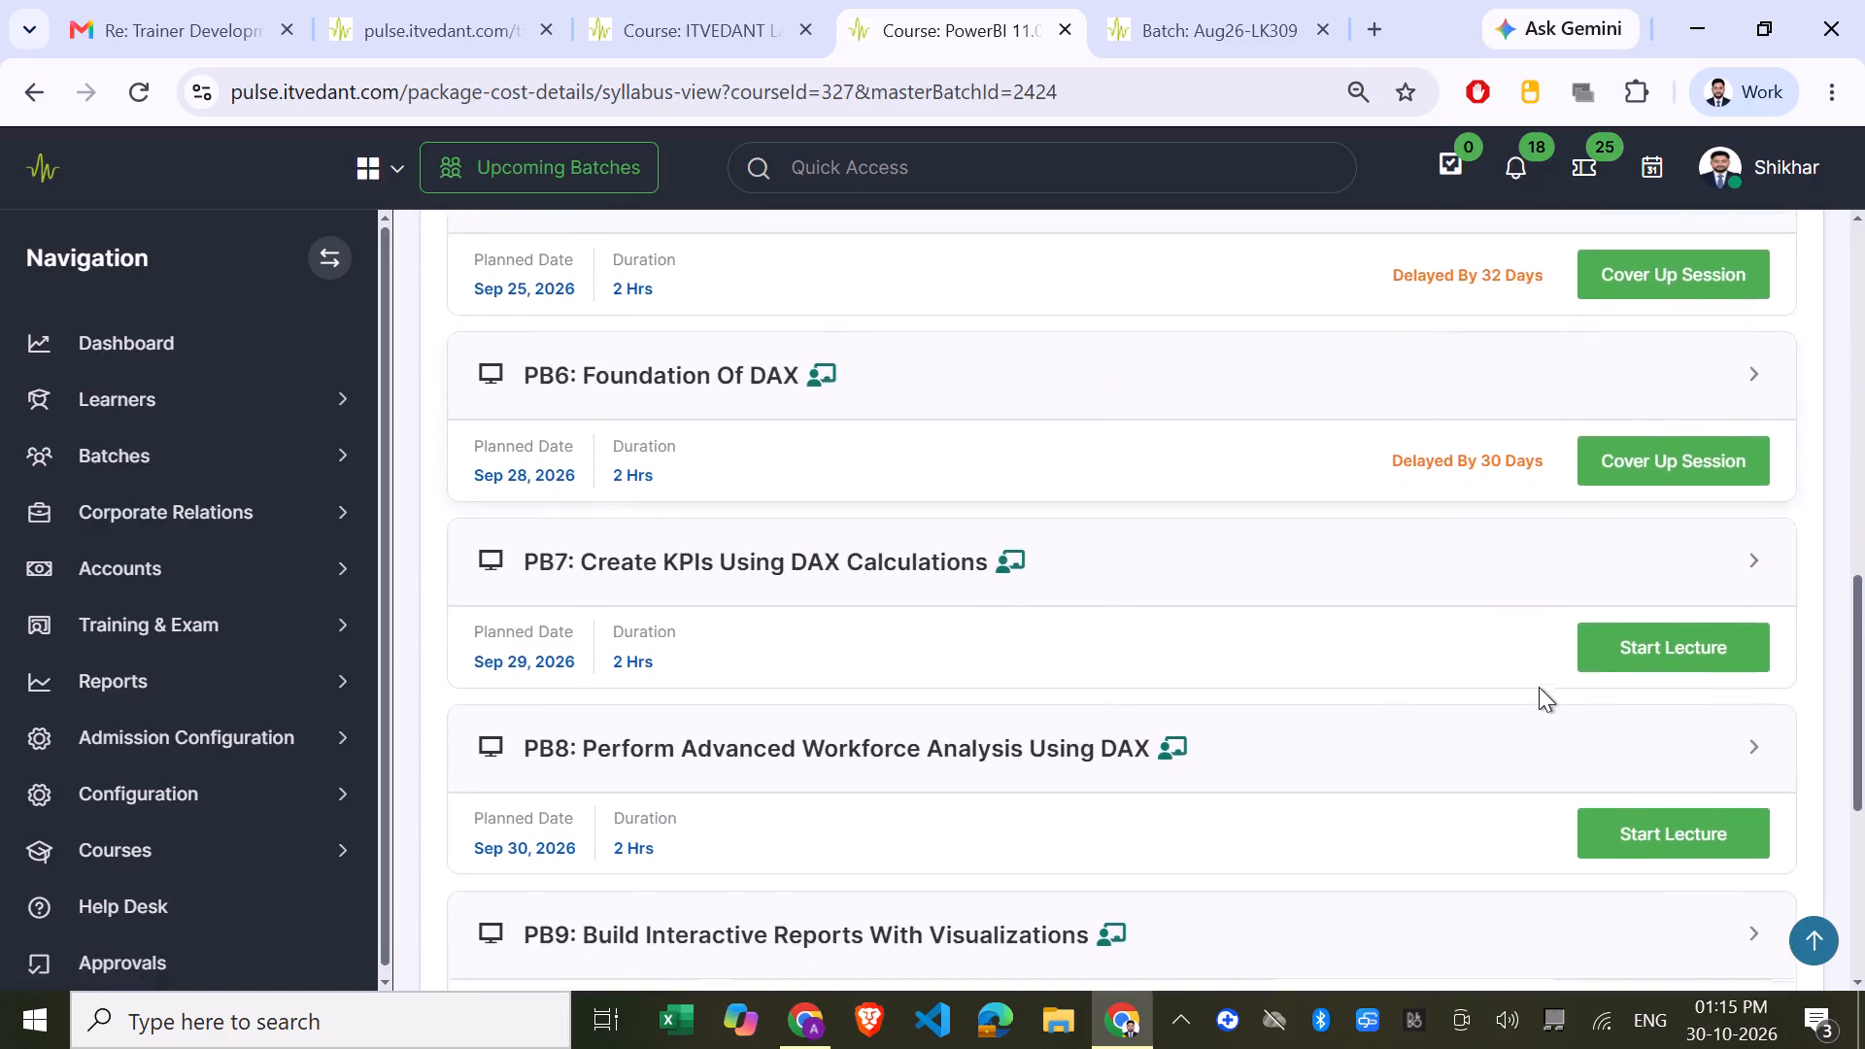
scroll(1539, 687, "down", 1)
scroll(1414, 567, "up", 1)
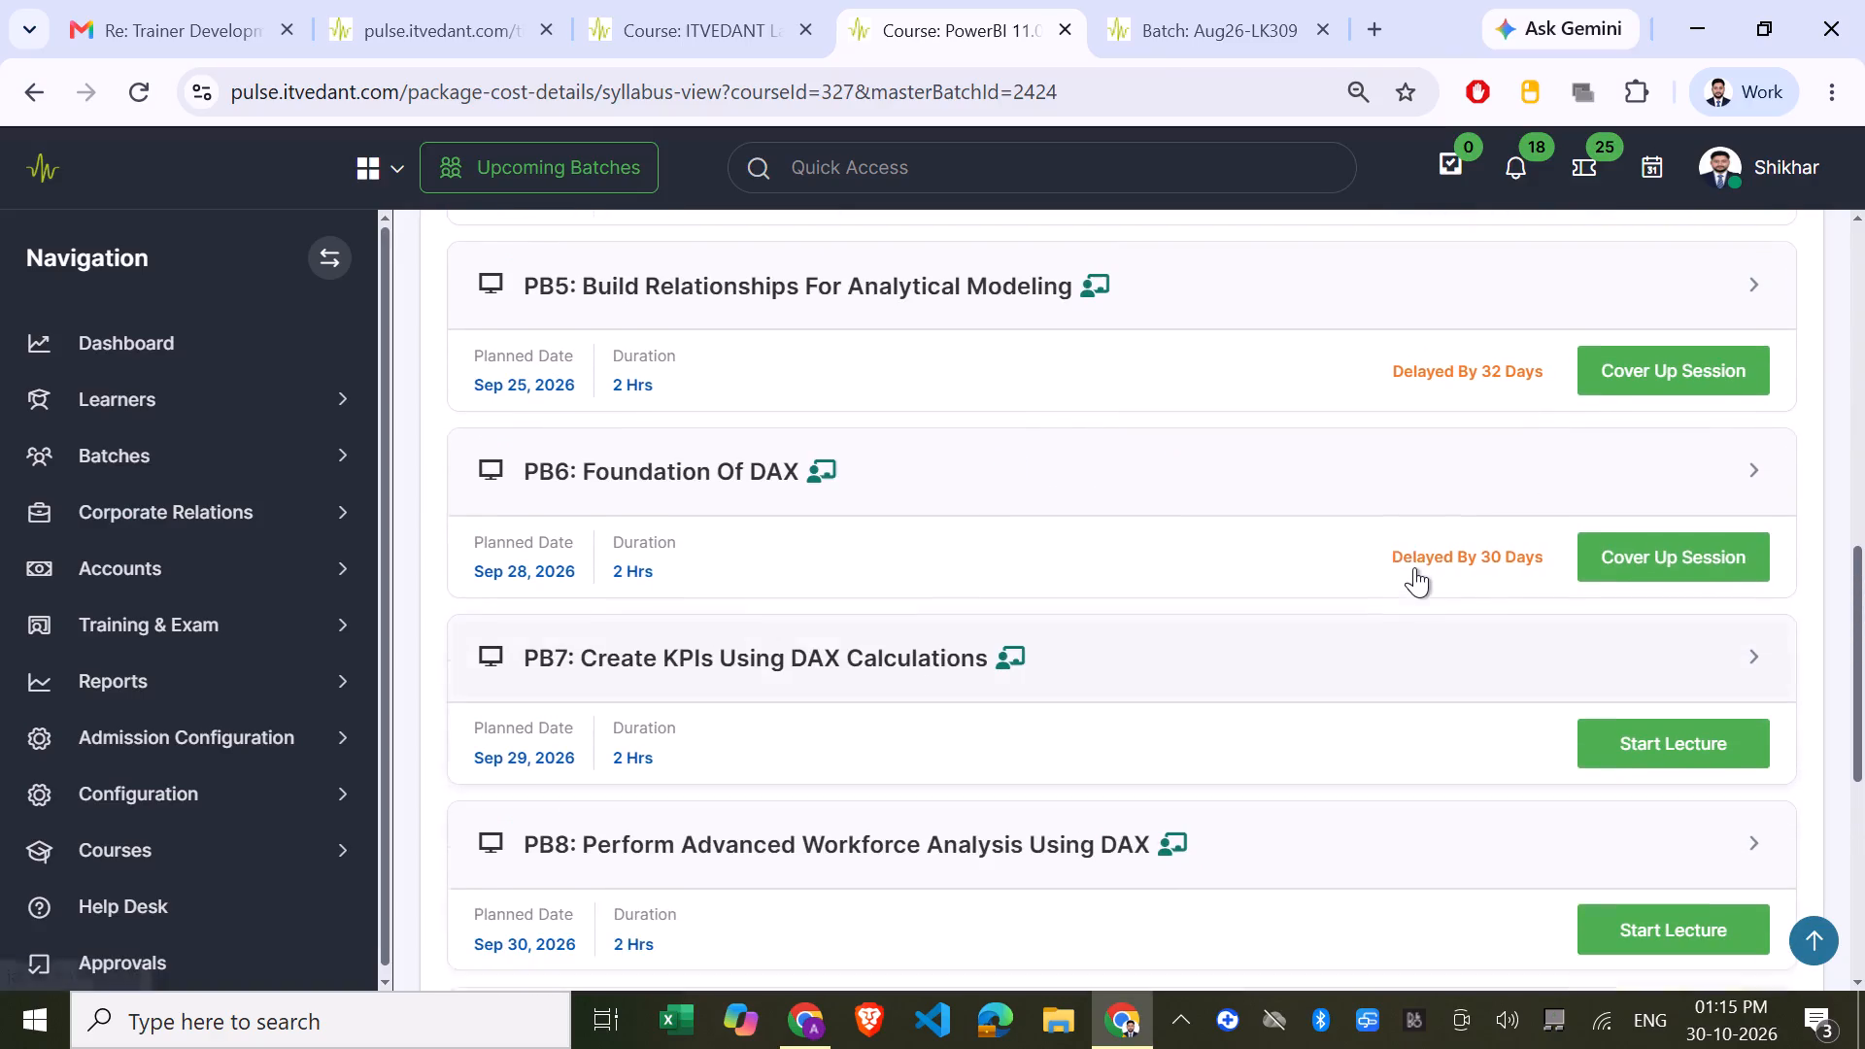
scroll(1414, 567, "up", 1)
left_click(1680, 763)
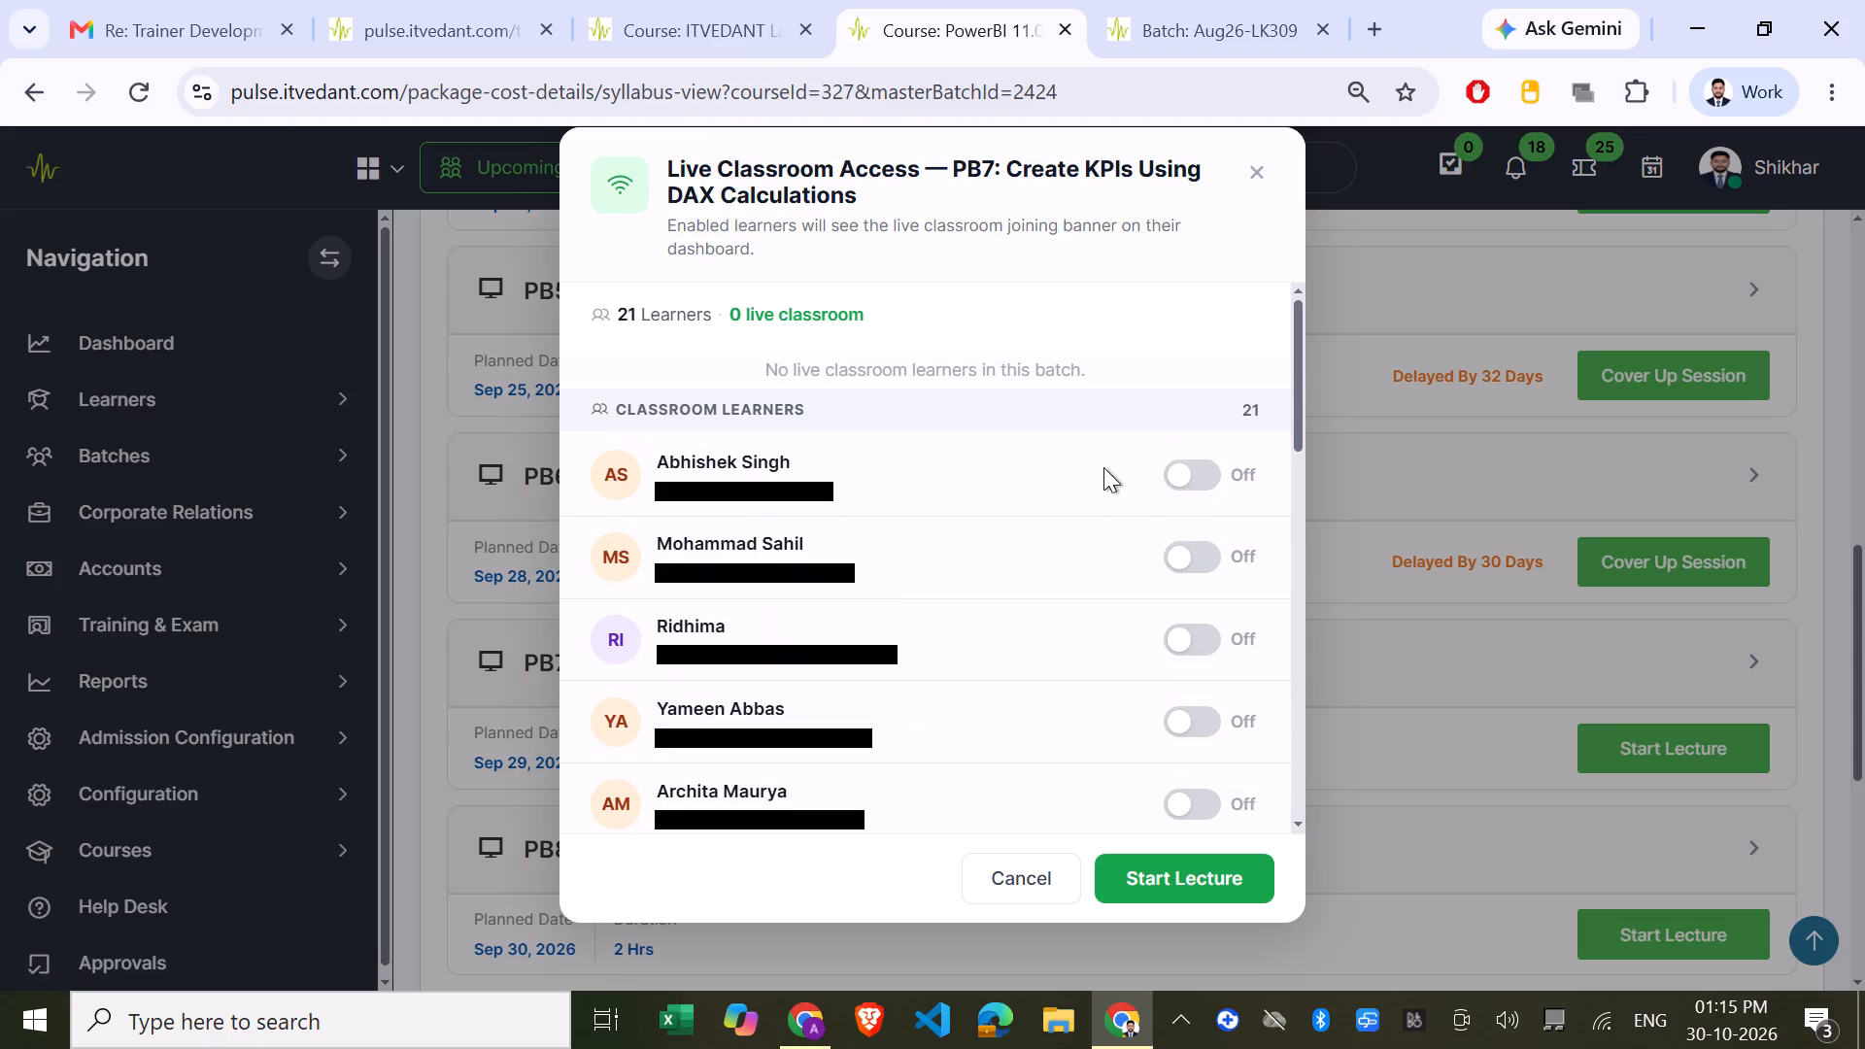
Review the classroom learners and their live classroom access settings for the PB7 lecture.
scroll(1079, 370, "down", 5)
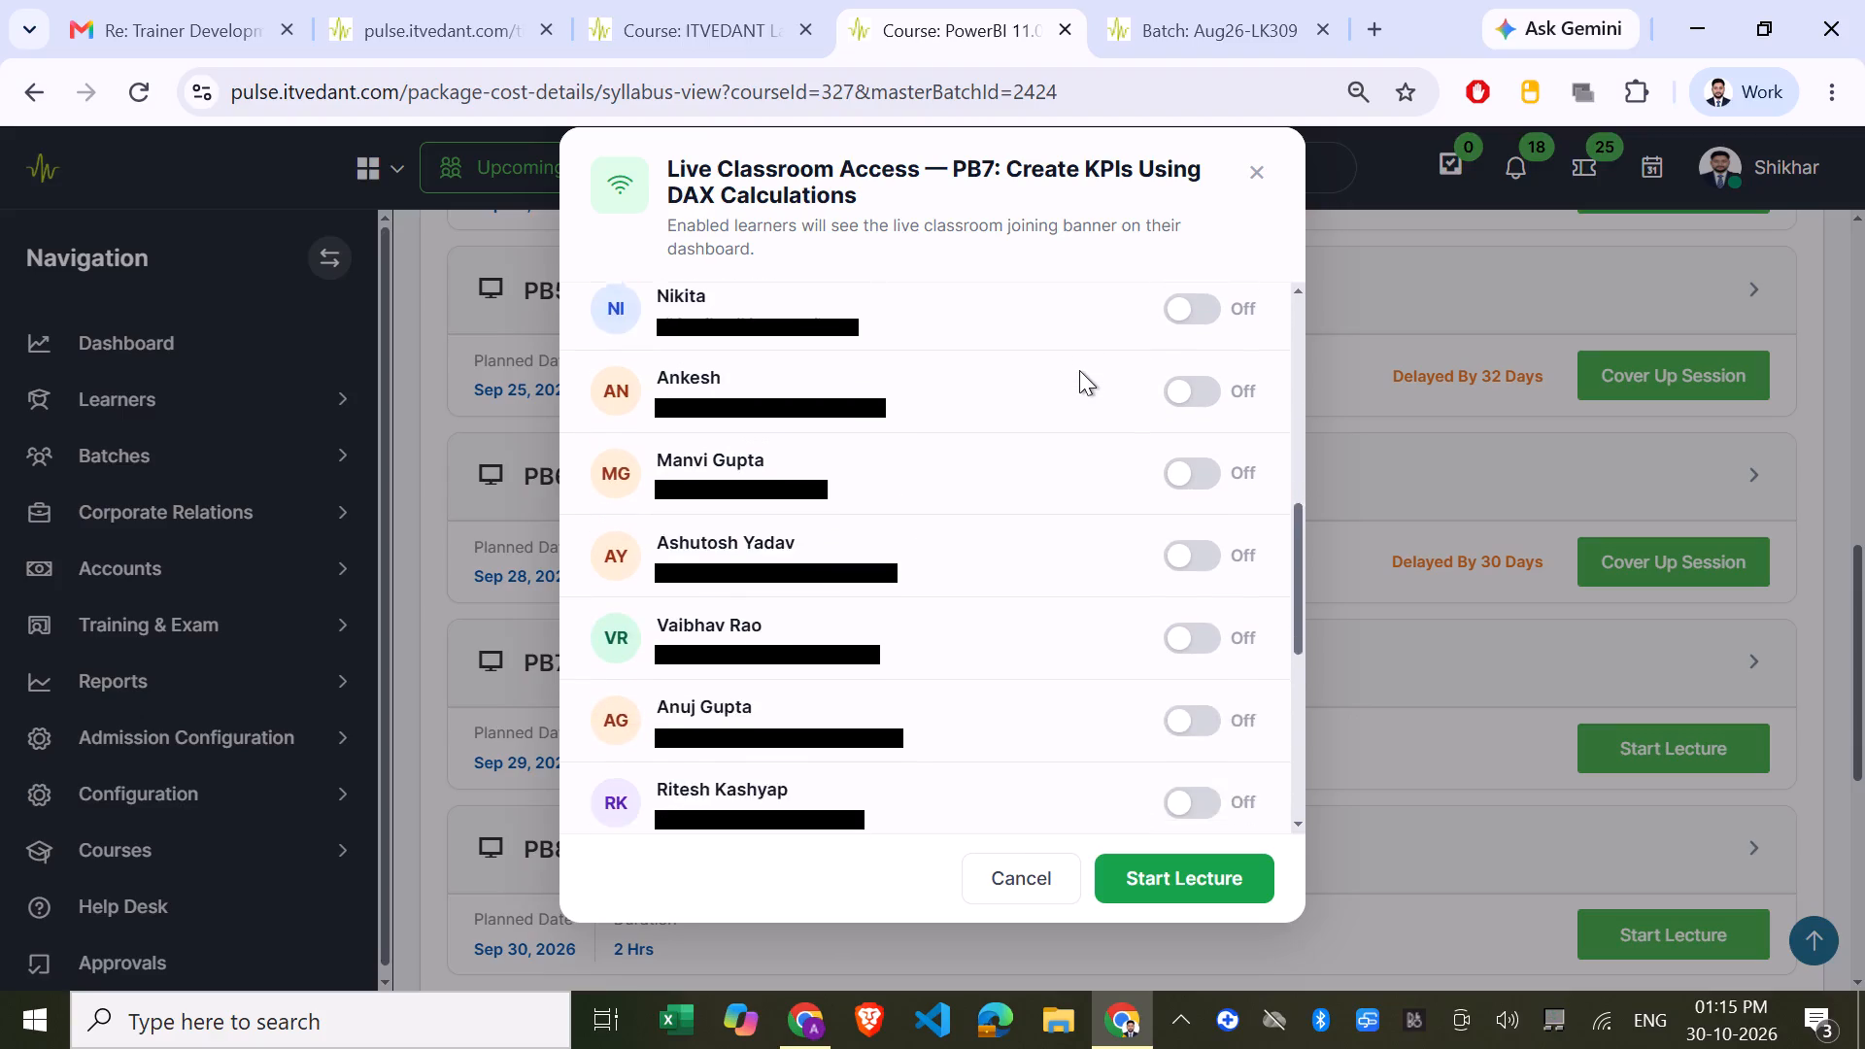
scroll(1079, 370, "down", 6)
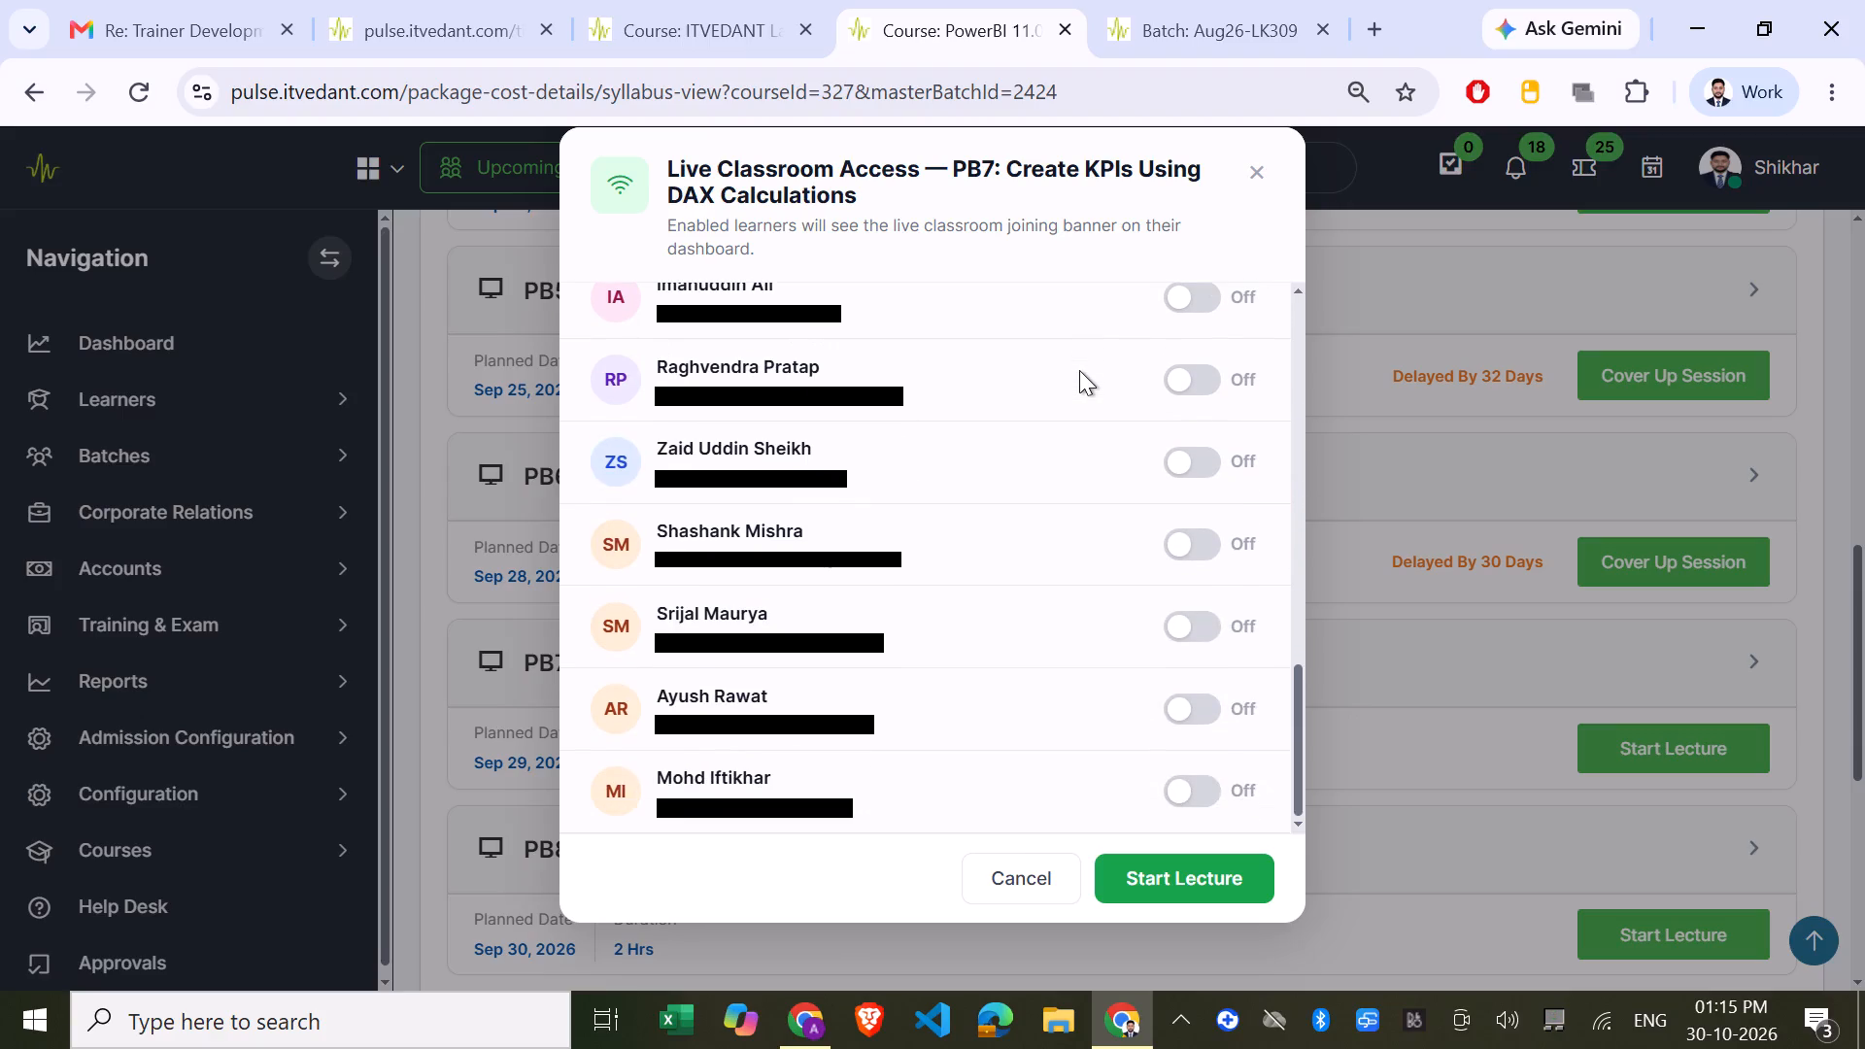
scroll(1062, 563, "down", 2)
scroll(1014, 668, "up", 3)
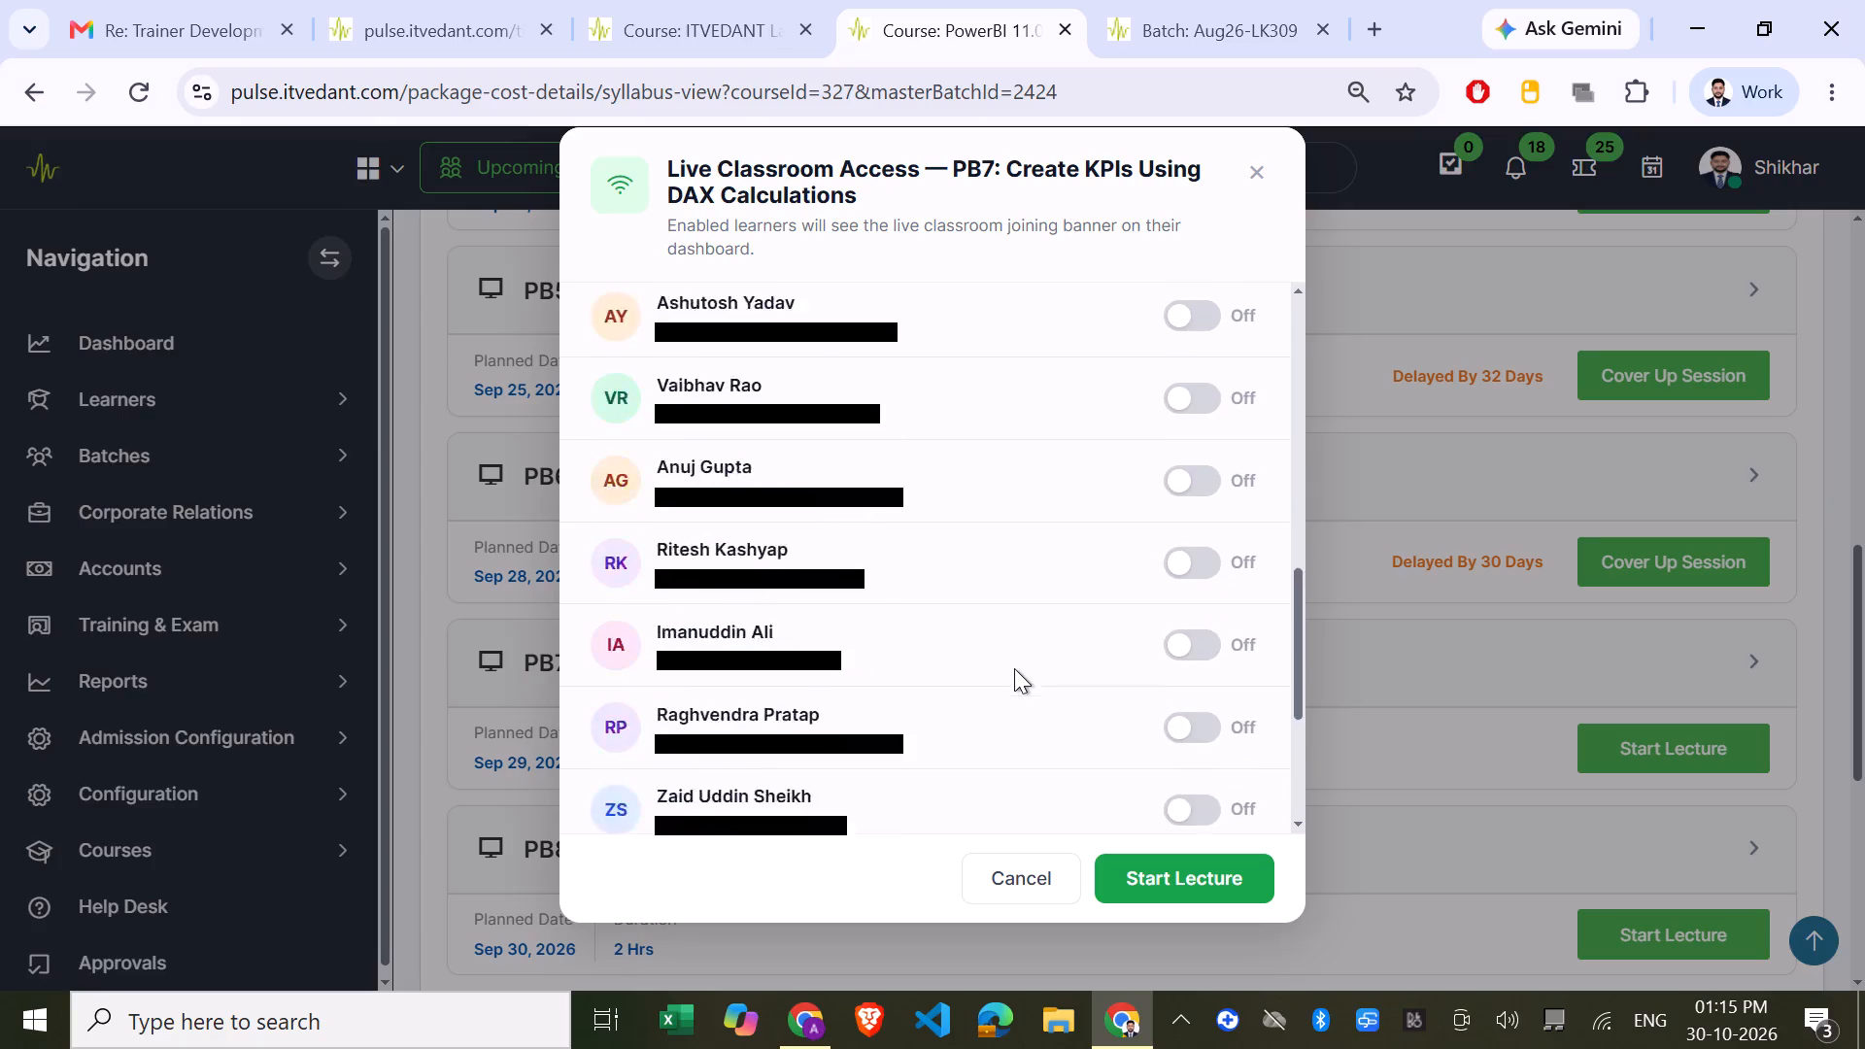
scroll(1014, 668, "up", 2)
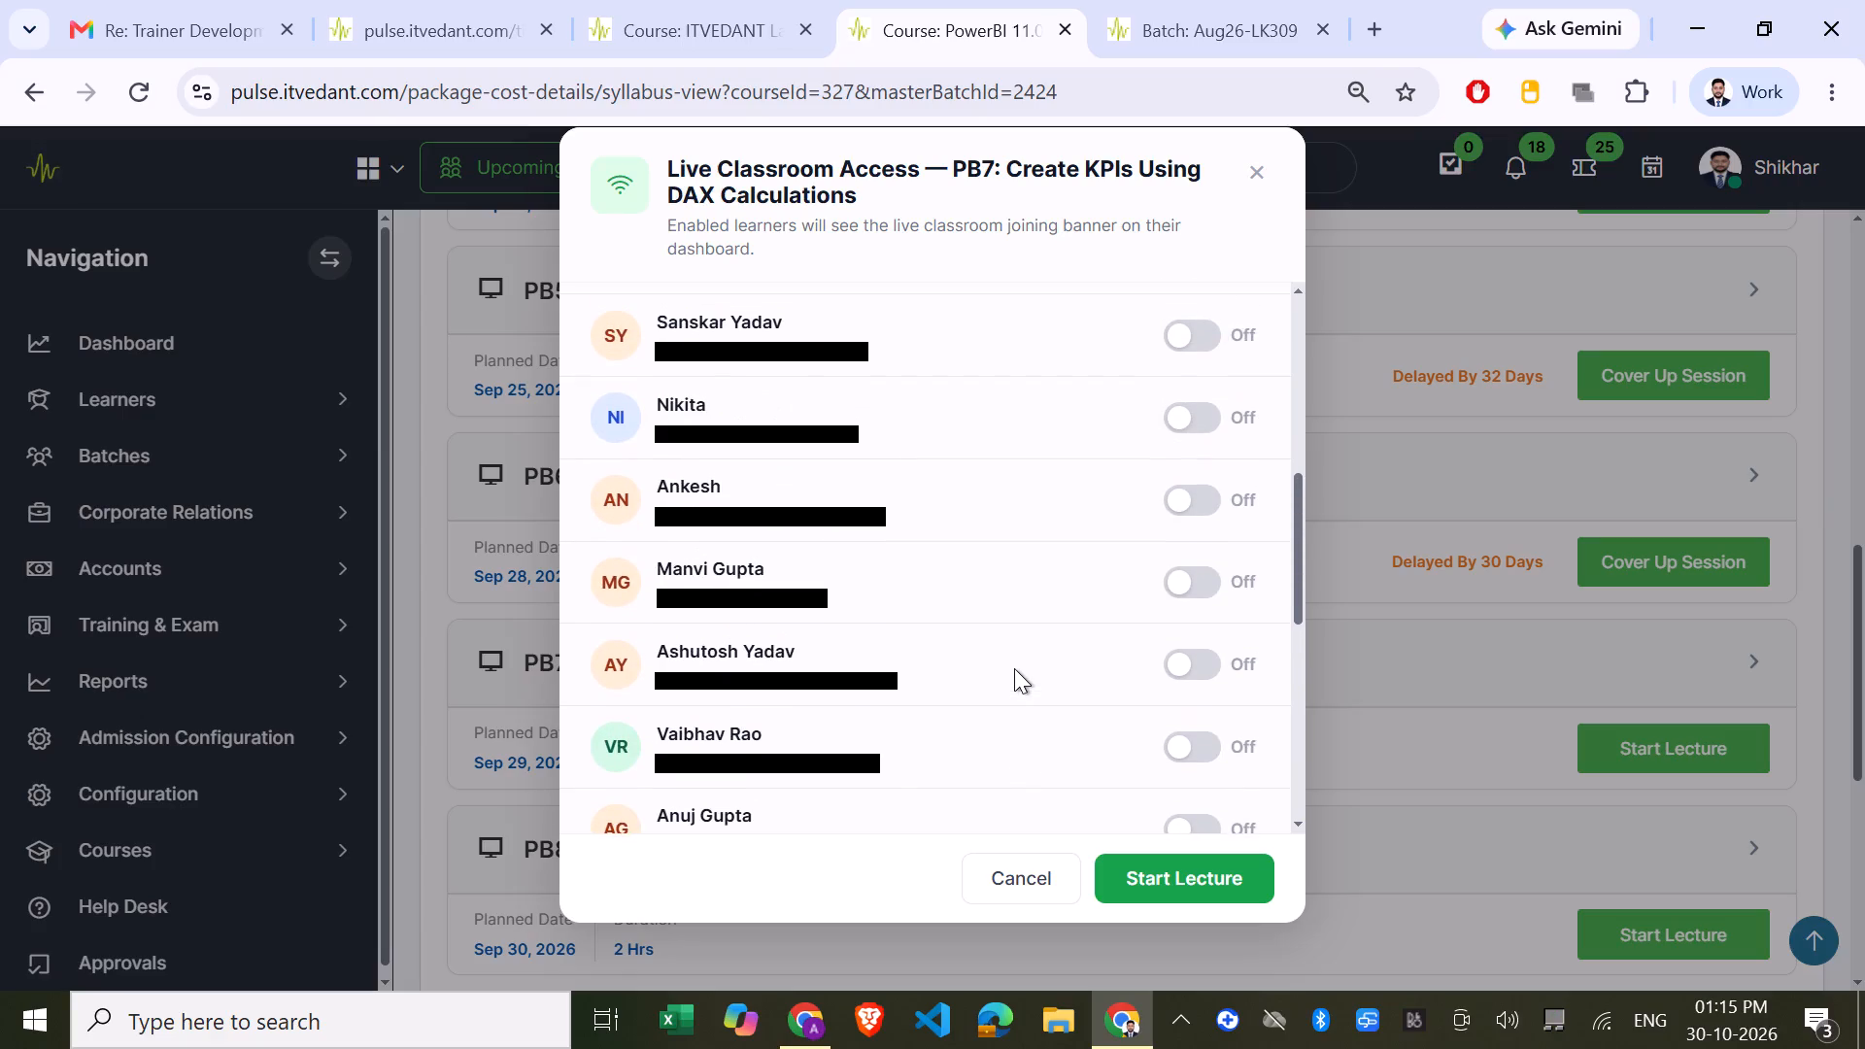
scroll(1083, 609, "down", 1)
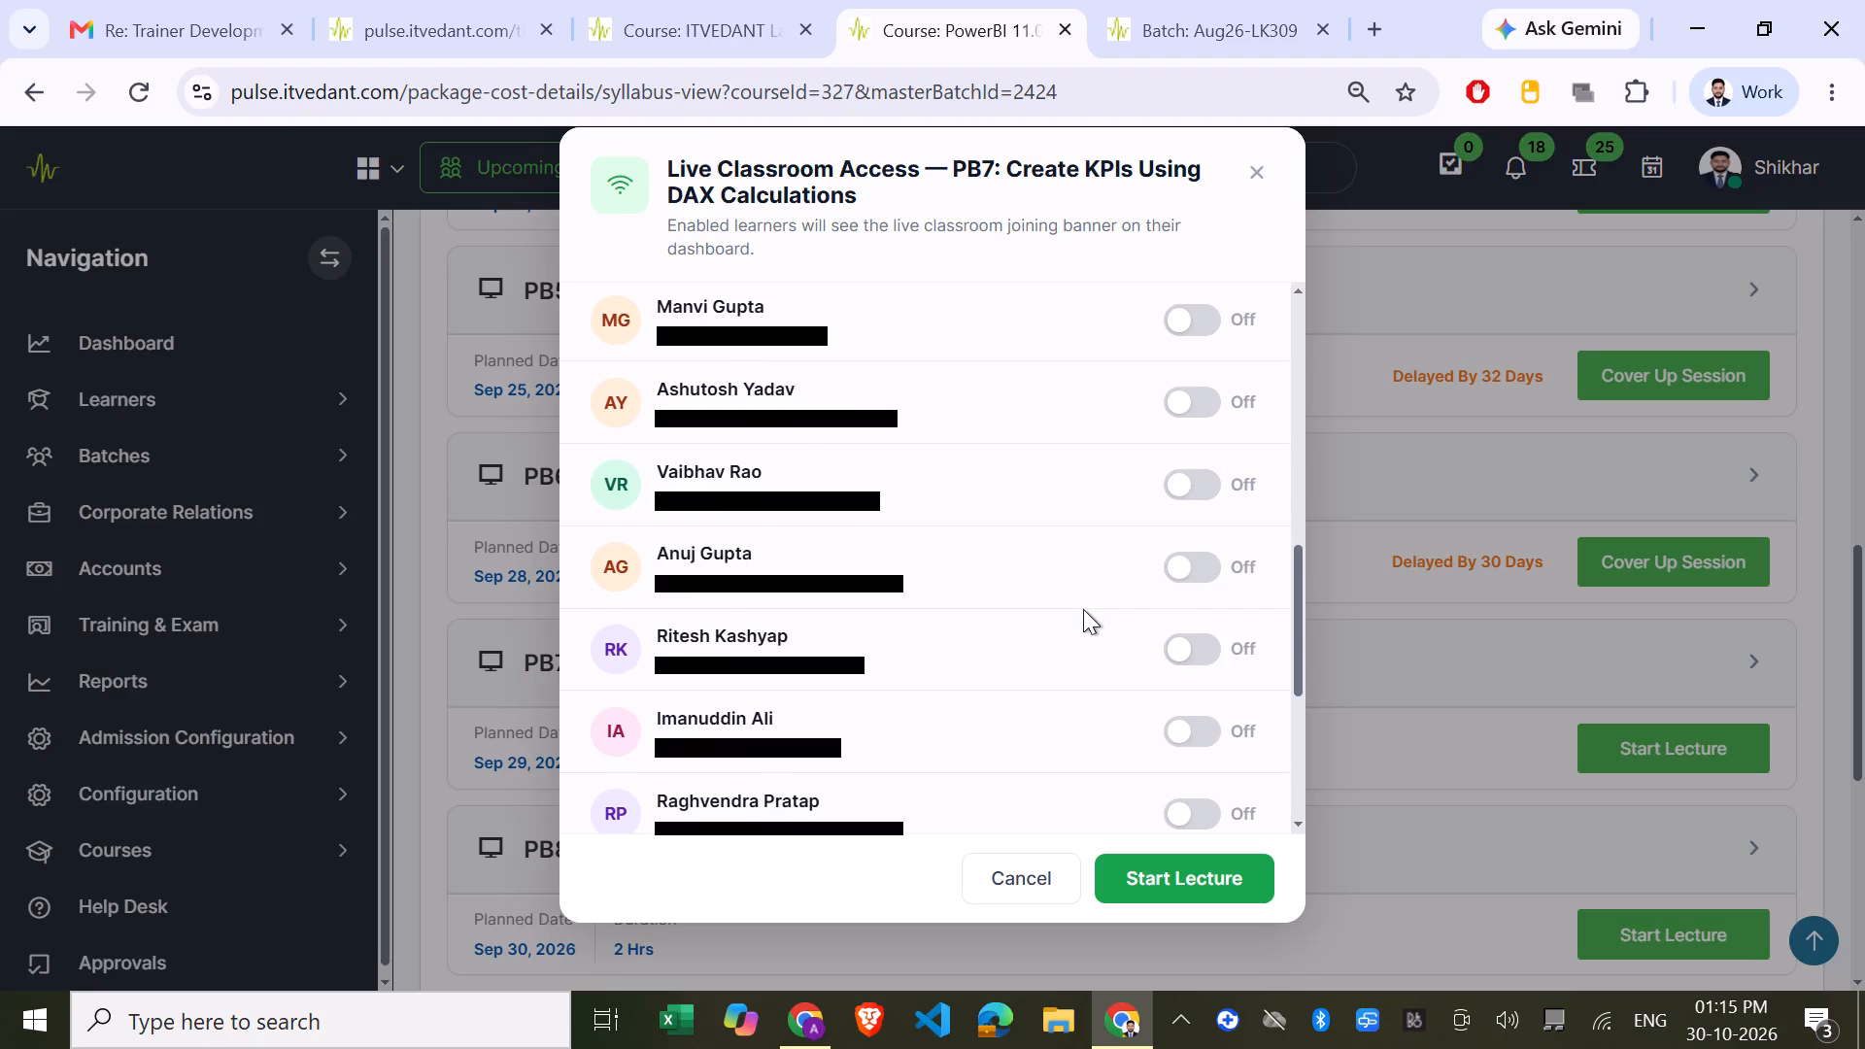
scroll(1190, 449, "up", 8)
scroll(1190, 449, "down", 10)
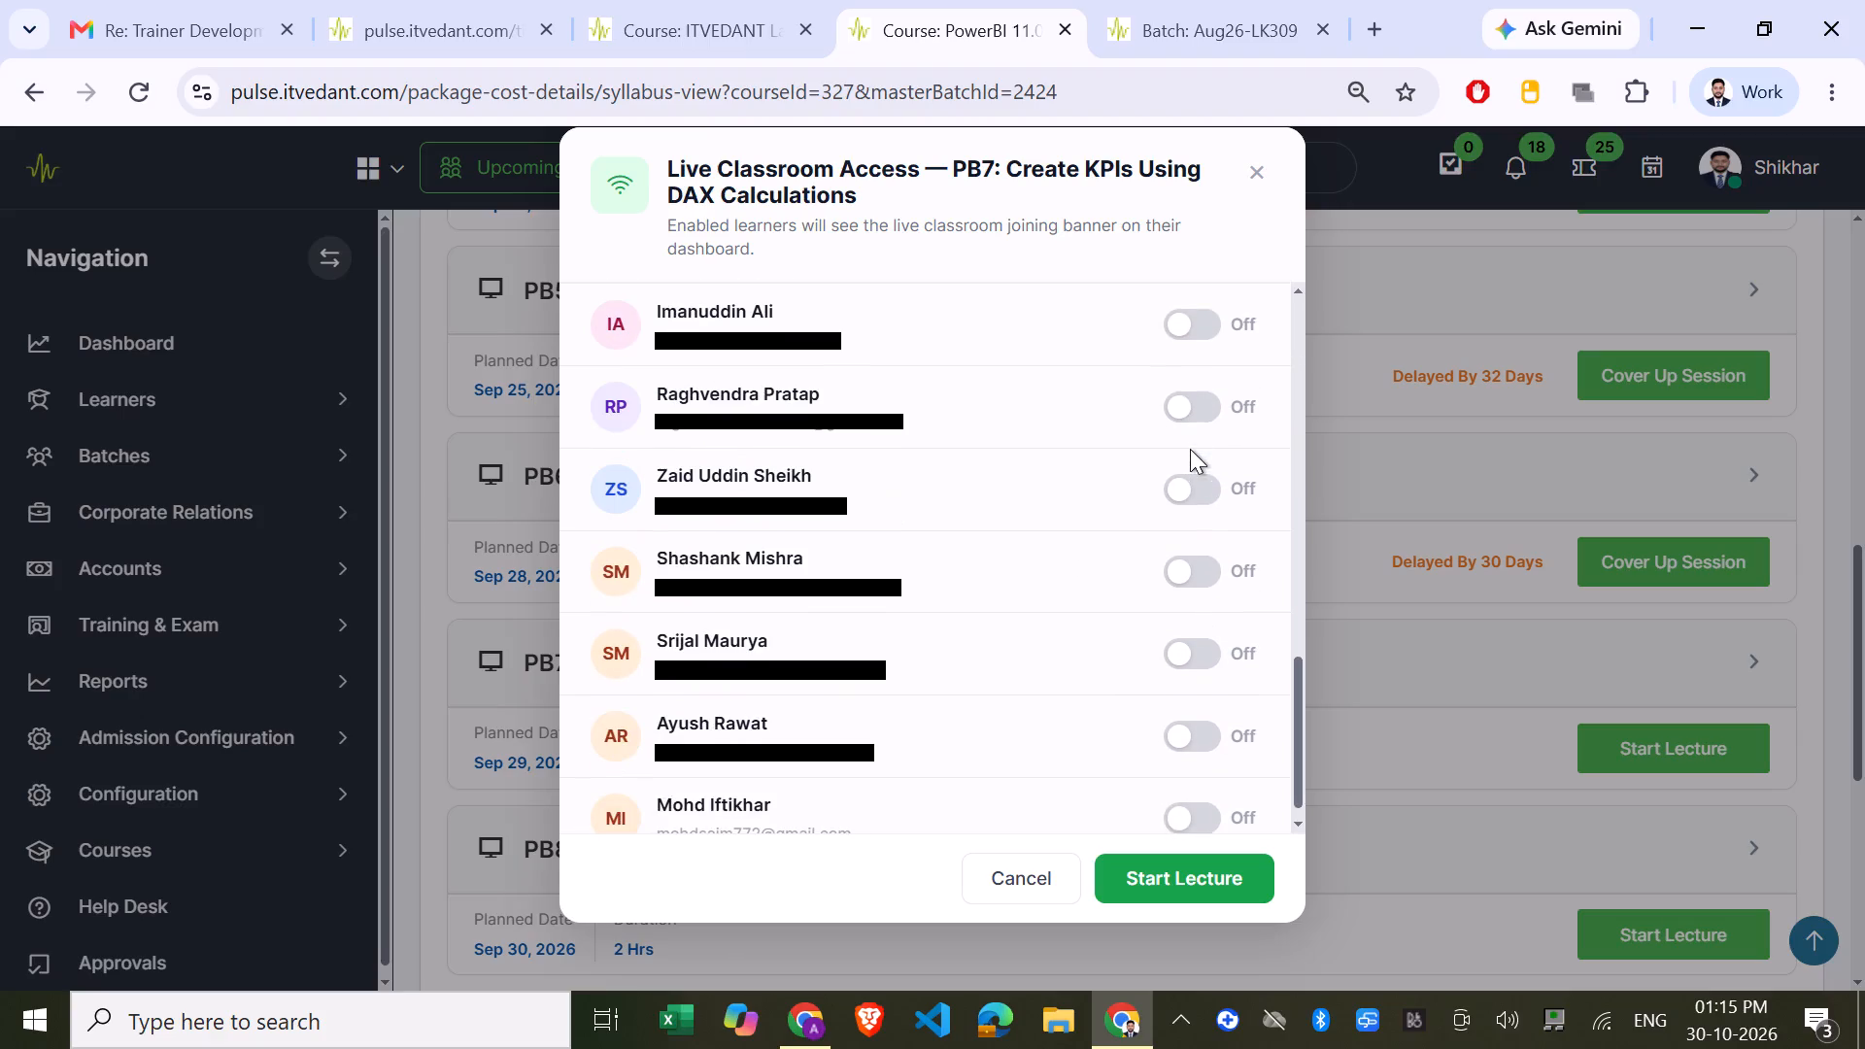